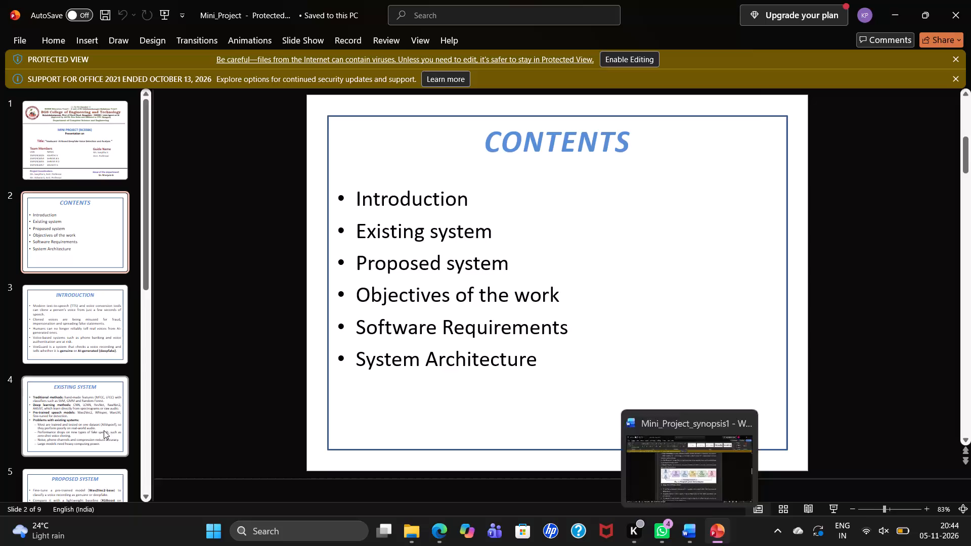
Look through the mini project presentation from the Introduction slide to the System Architecture diagram slide.
left_click(110, 323)
scroll(110, 323, "down", 4)
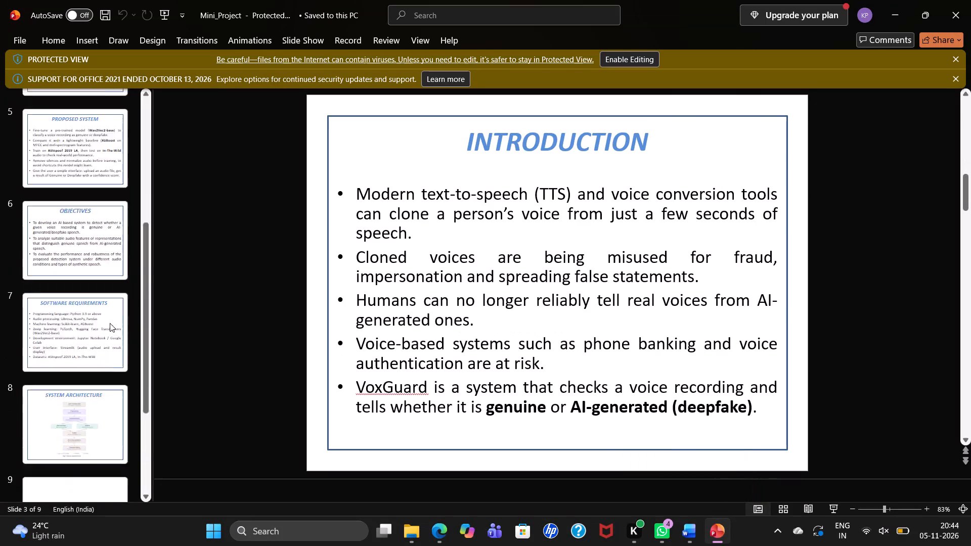
left_click(104, 401)
left_click(105, 357)
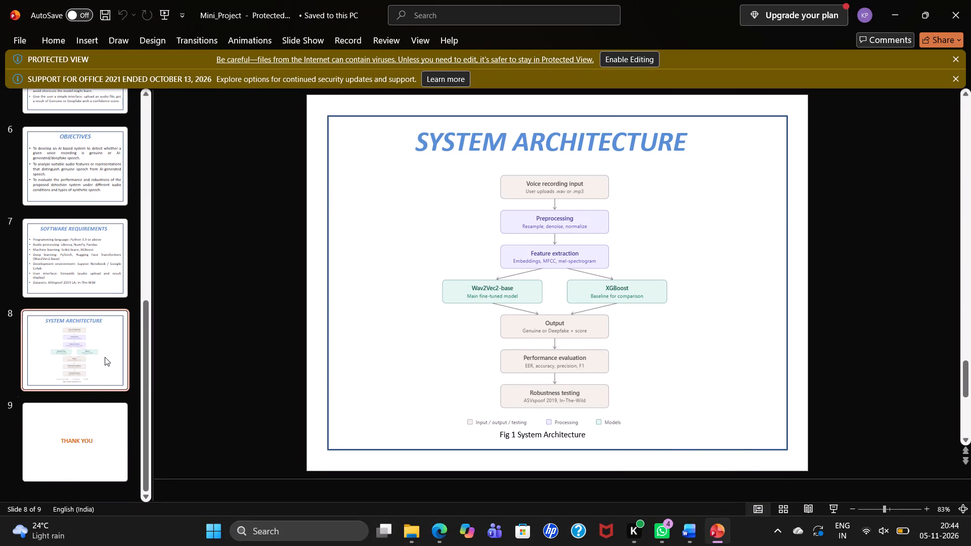
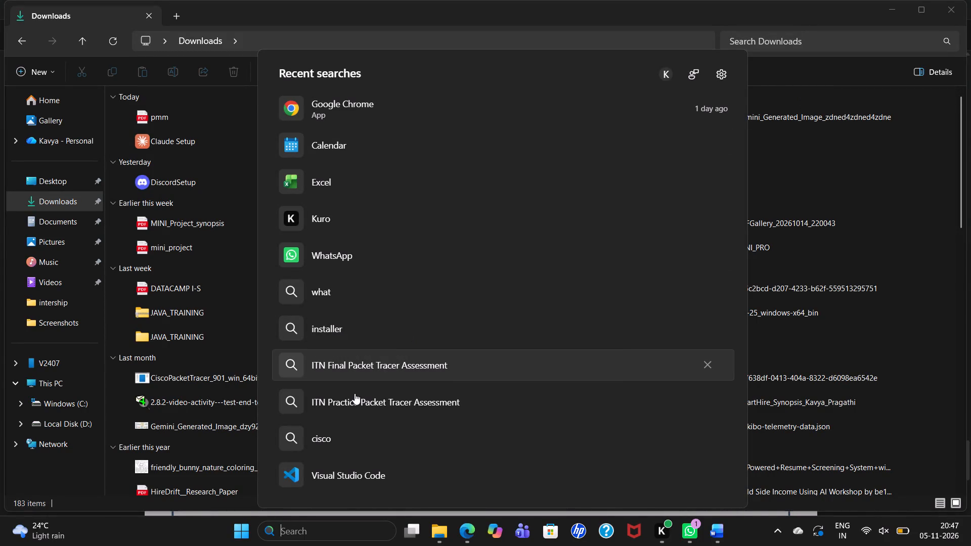
Search the computer for PowerPoint and launch the app.
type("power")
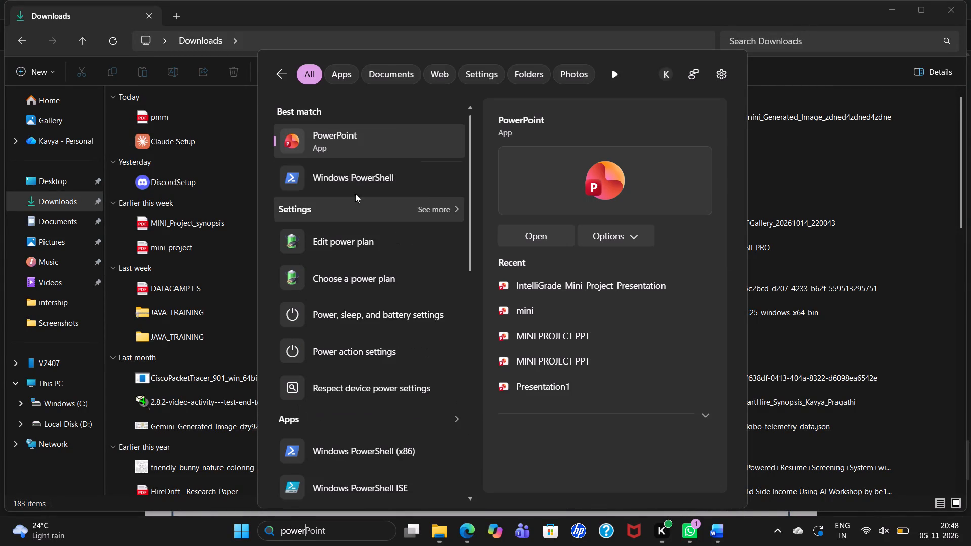
left_click(553, 230)
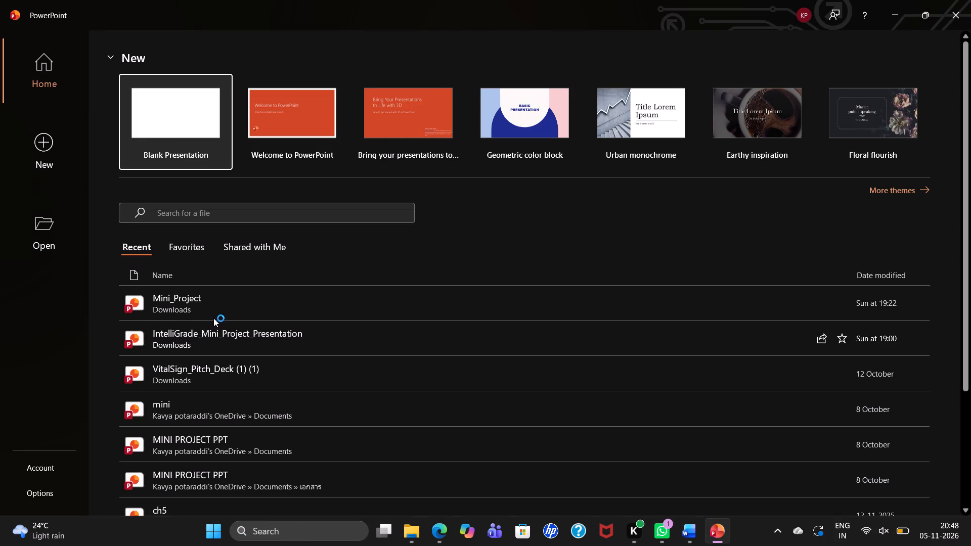
Open the recent presentation IntelliGrade_Mini_Project_Presentation from the Downloads folder.
double_click(211, 332)
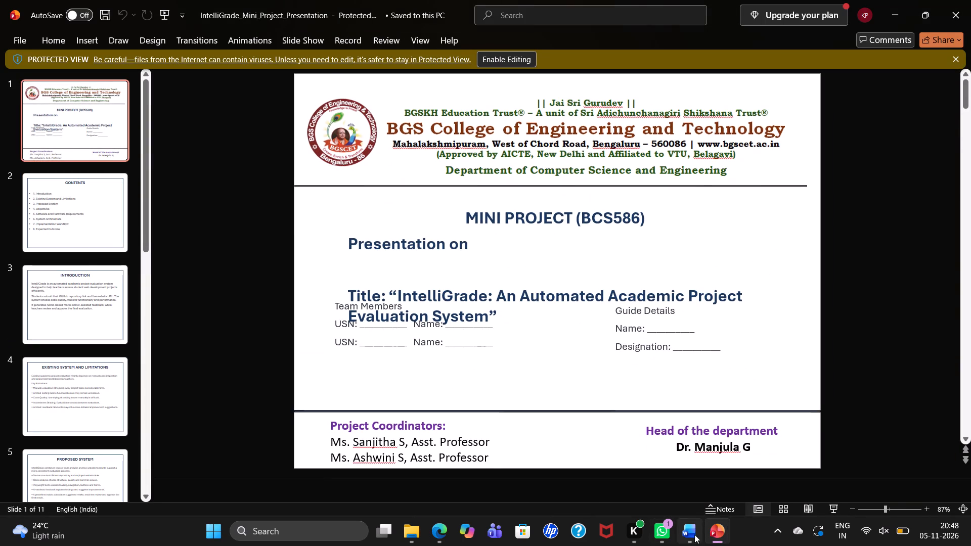
Leave the IntelliGrade deck and open the MINI PROJECT PPT presentation instead.
left_click(18, 36)
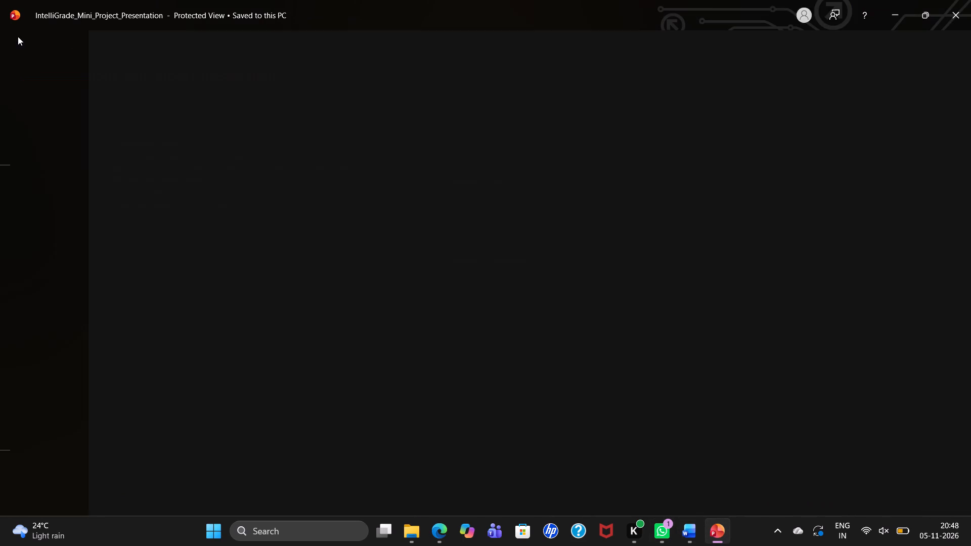
left_click(18, 43)
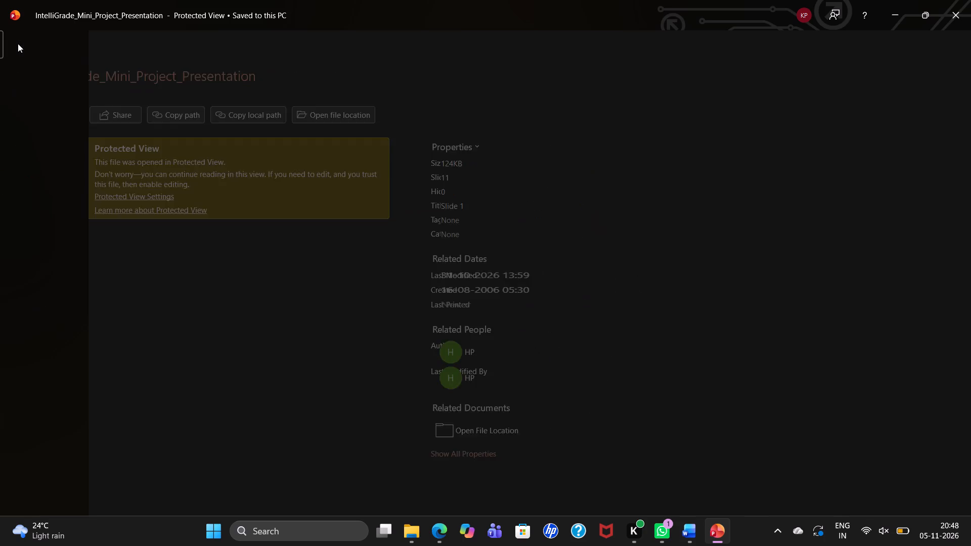
left_click(48, 41)
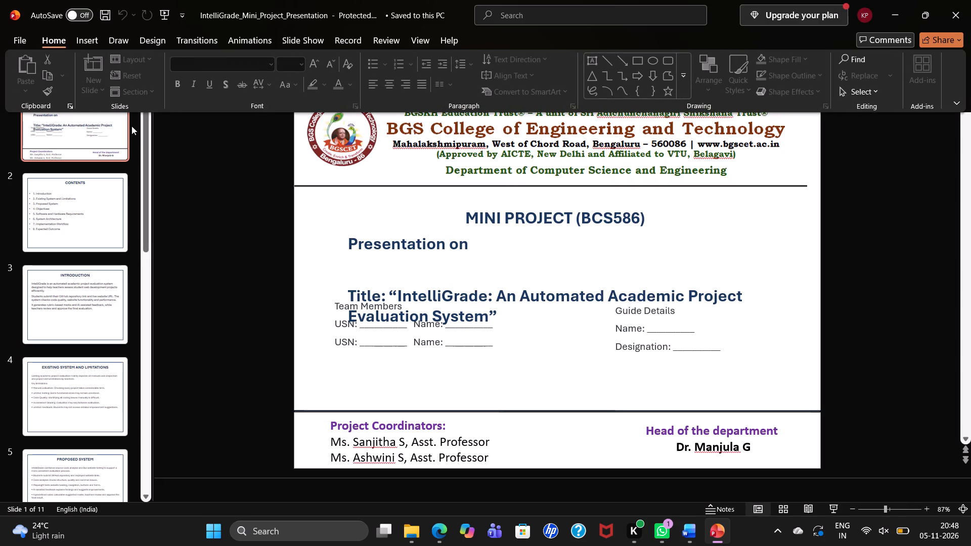
Close the IntelliGrade_Mini_Project_Presentation deck and relaunch PowerPoint to its start screen.
scroll(160, 313, "right", 10)
left_click(946, 3)
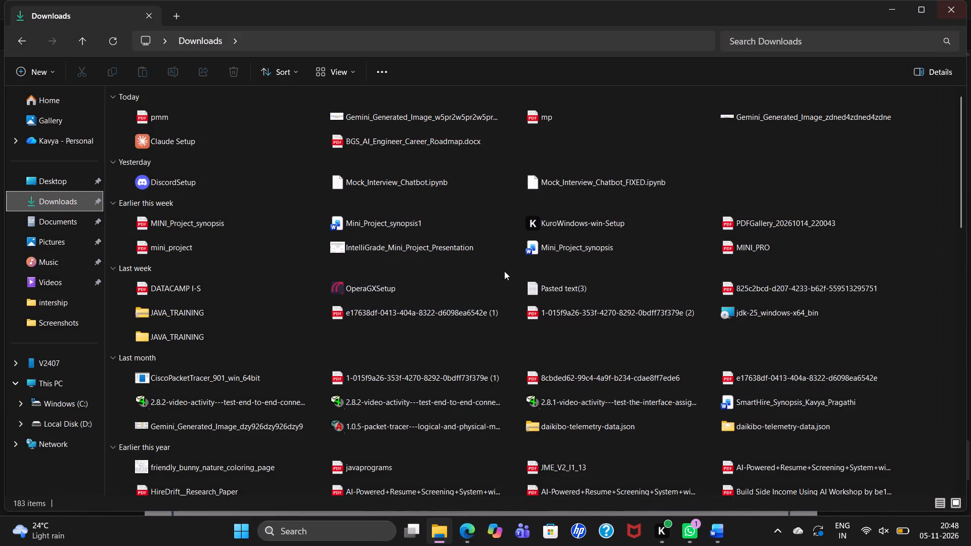
left_click(352, 528)
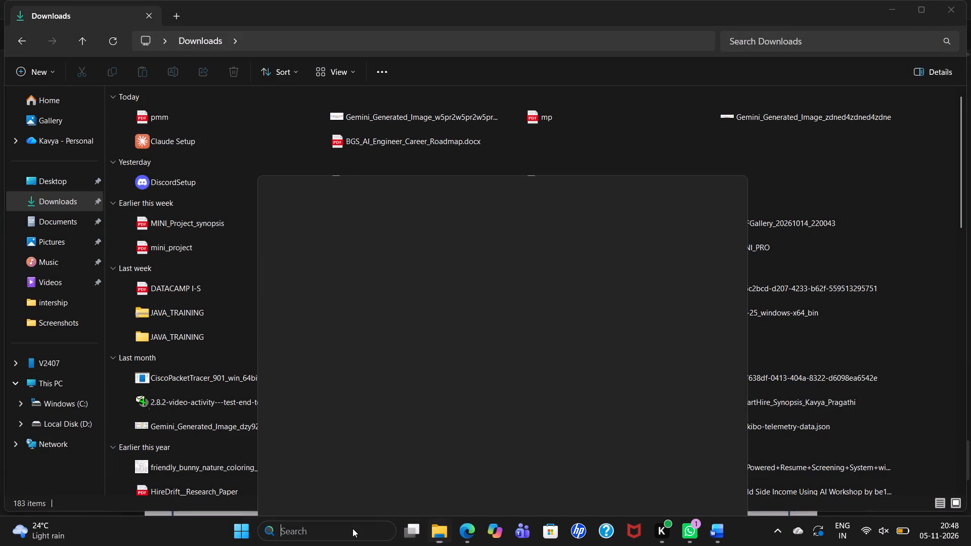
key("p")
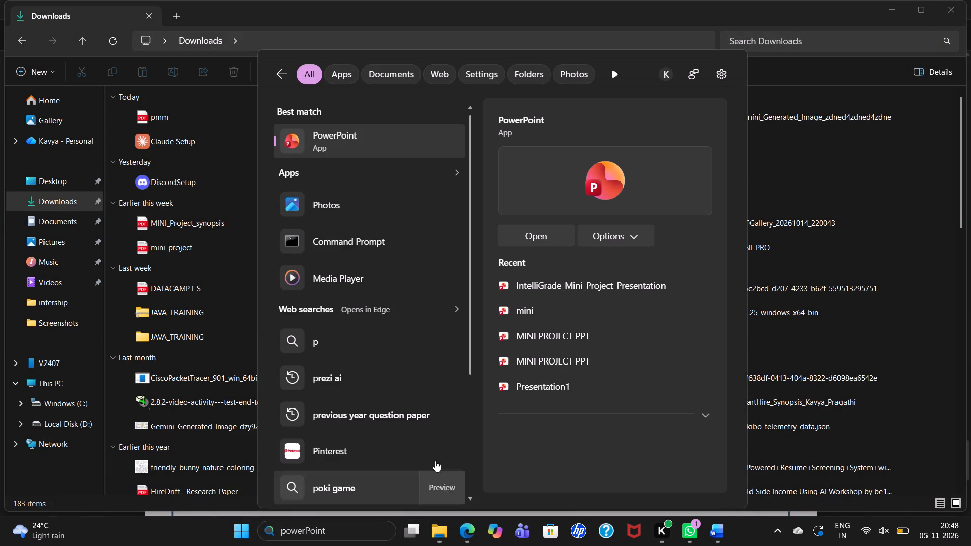
left_click(546, 235)
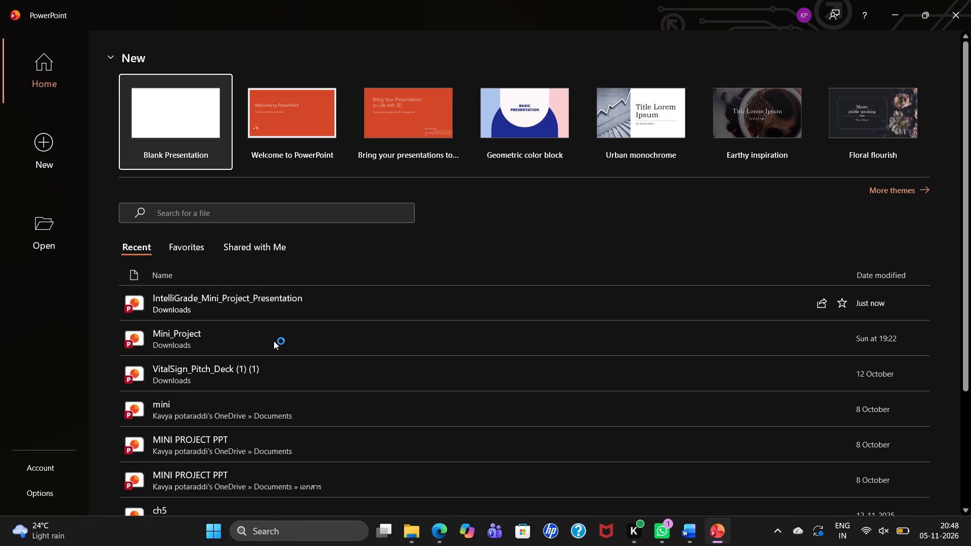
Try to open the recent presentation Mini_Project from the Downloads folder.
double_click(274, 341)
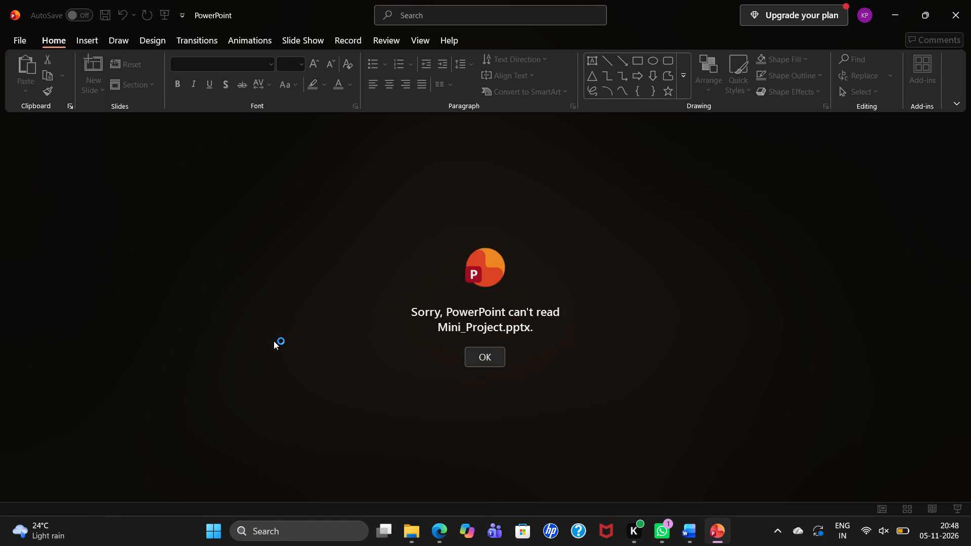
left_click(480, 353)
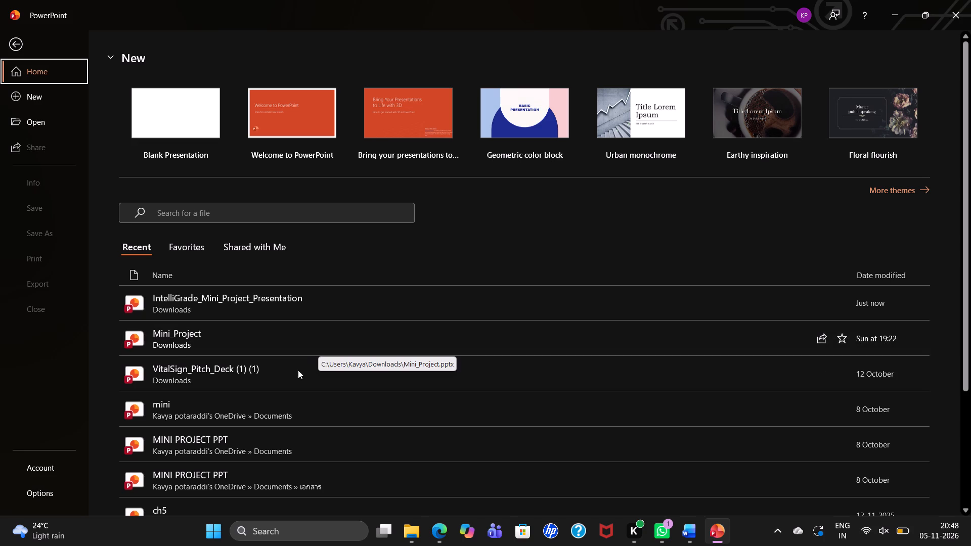
Open the recent MINI PROJECT PPT presentation stored directly in the OneDrive Documents folder.
double_click(233, 439)
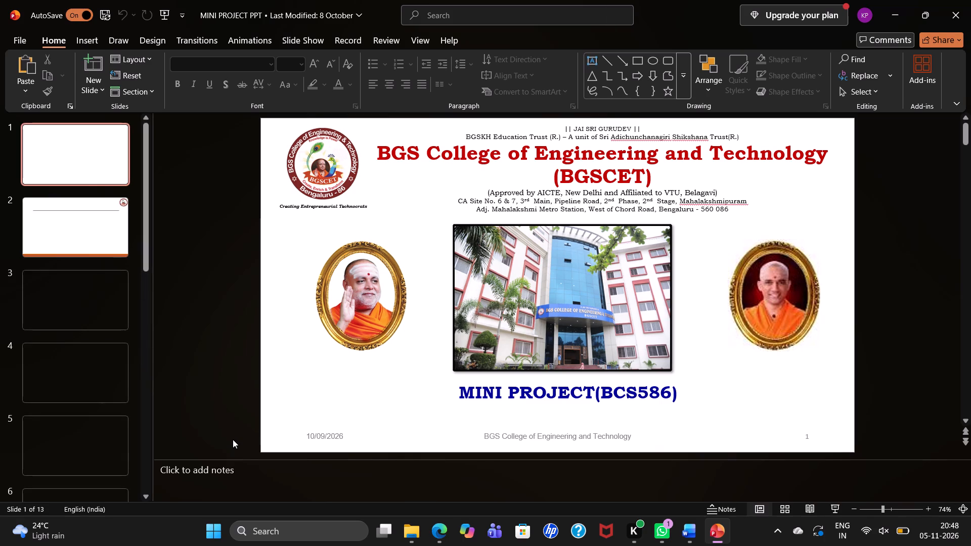
Look over the index slide and the batch, project title and team slide, and close the presentation.
left_click(103, 301)
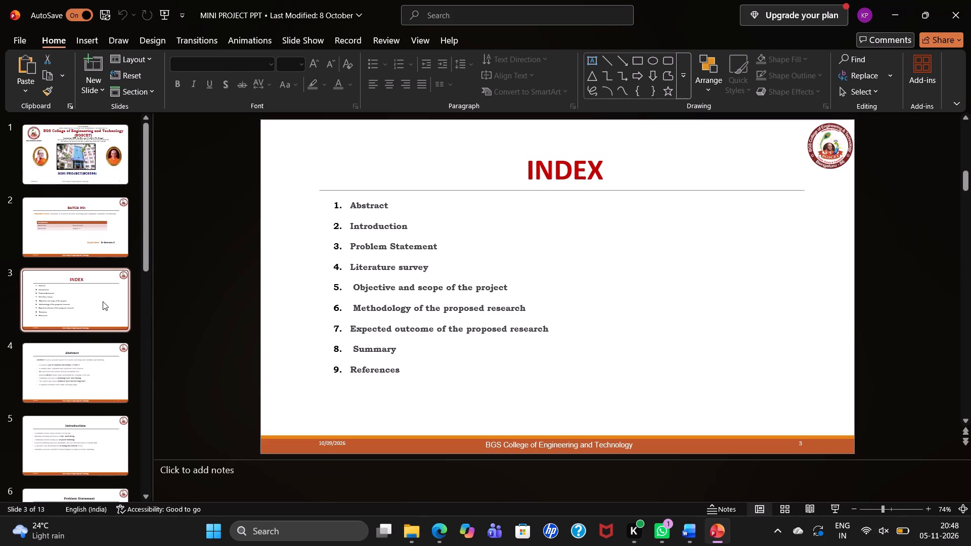
left_click(80, 223)
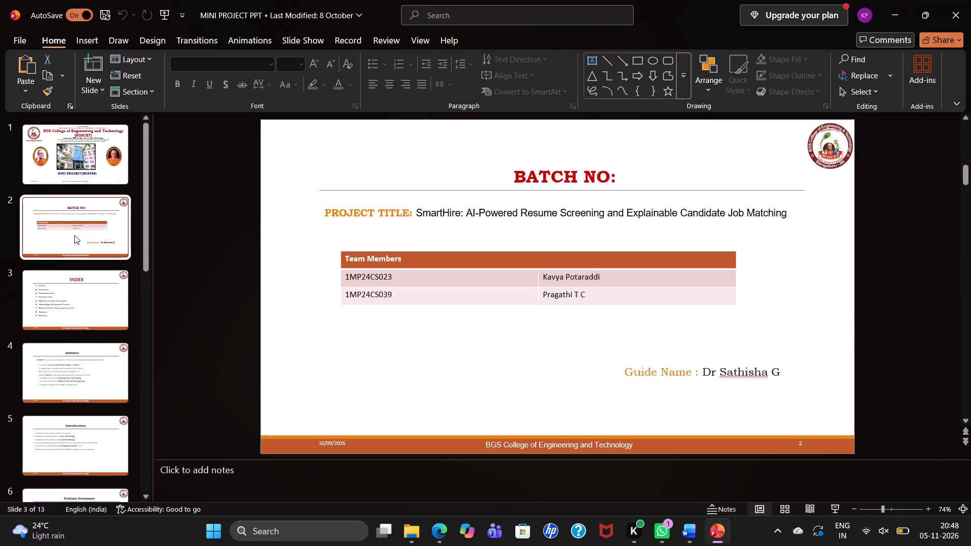
left_click(74, 235)
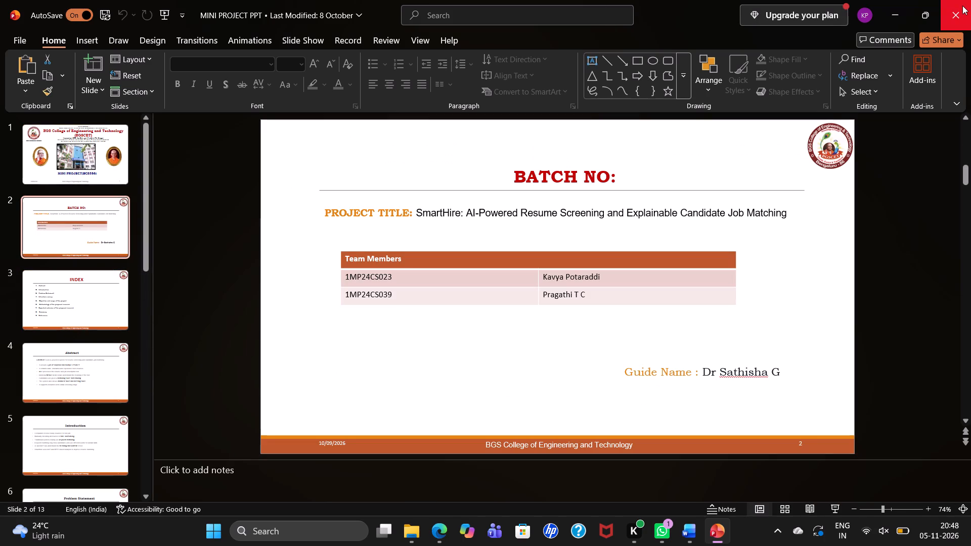
left_click(962, 6)
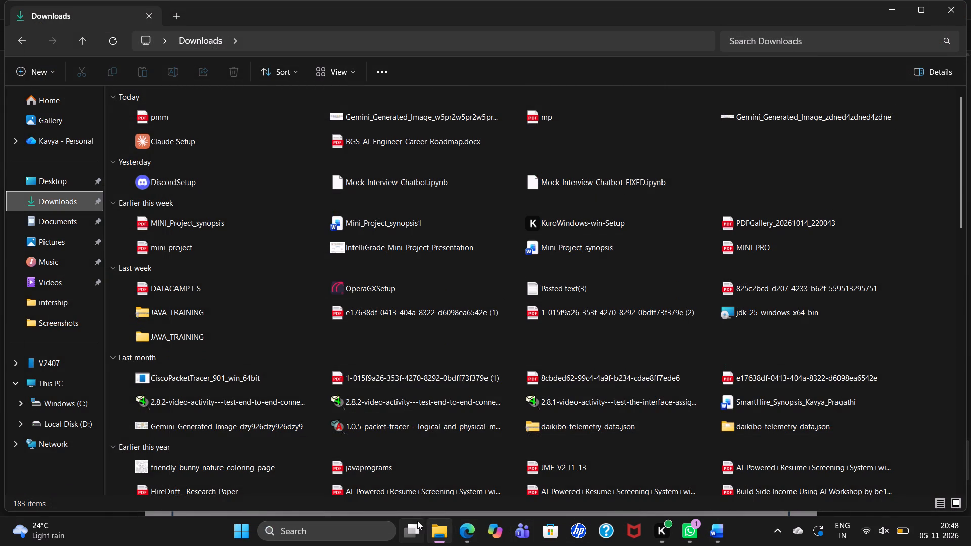
Relaunch PowerPoint and bring its start screen with the recent files to the front.
left_click(334, 530)
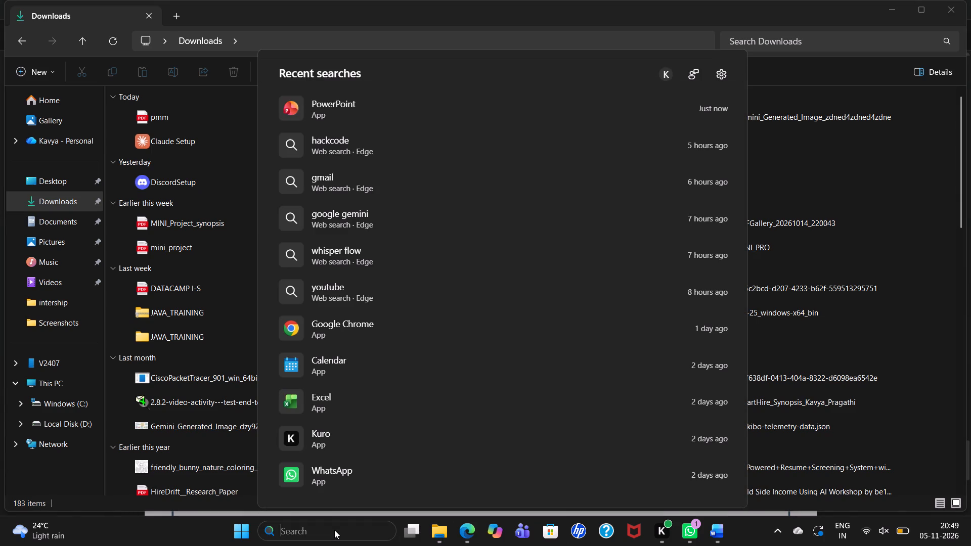
double_click(369, 113)
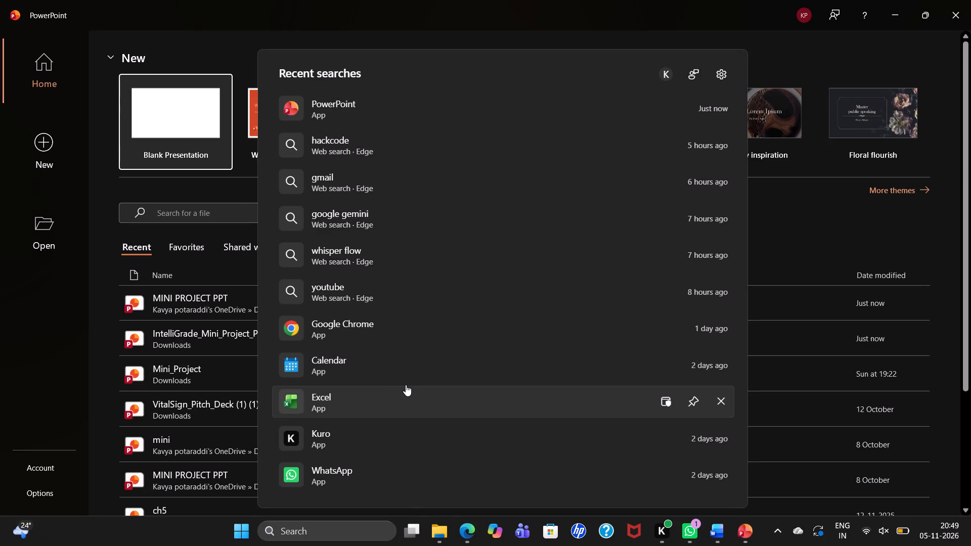
double_click(338, 112)
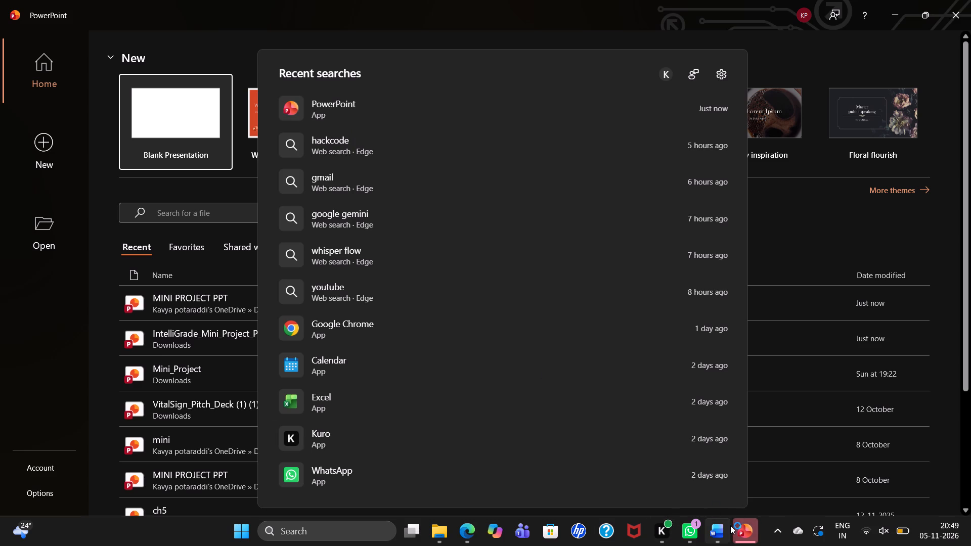
left_click(744, 536)
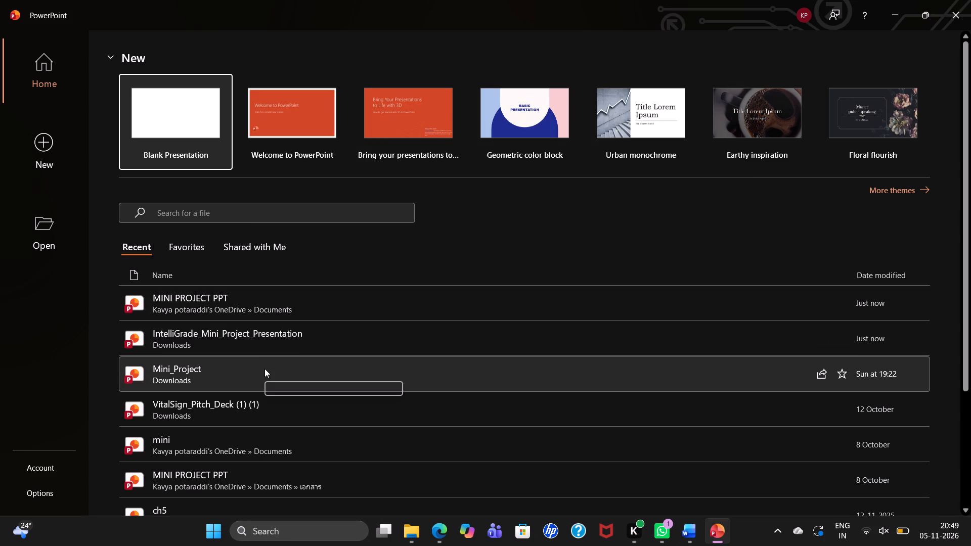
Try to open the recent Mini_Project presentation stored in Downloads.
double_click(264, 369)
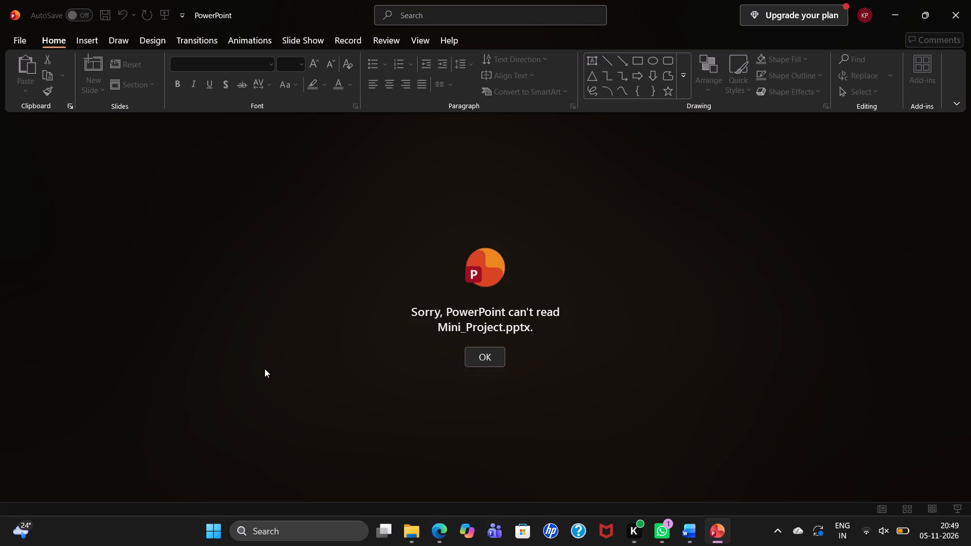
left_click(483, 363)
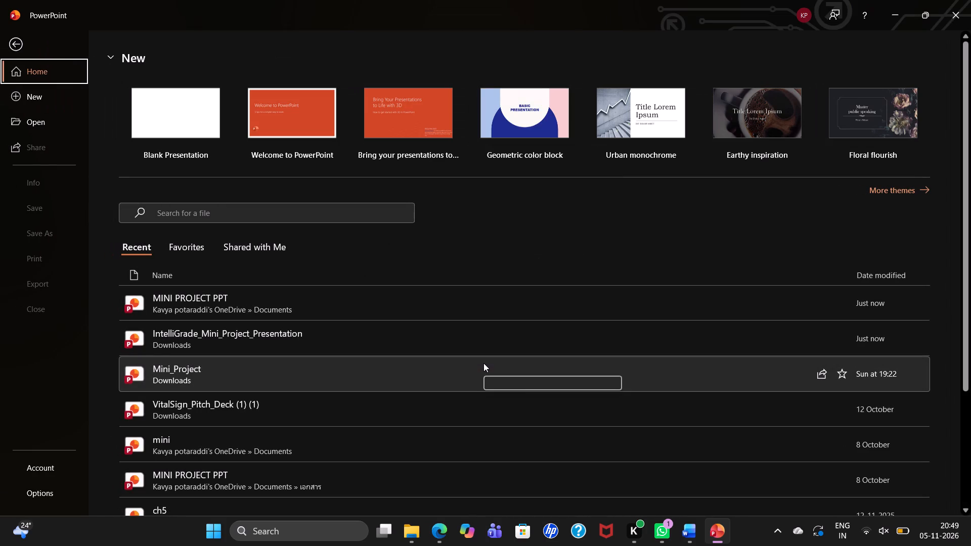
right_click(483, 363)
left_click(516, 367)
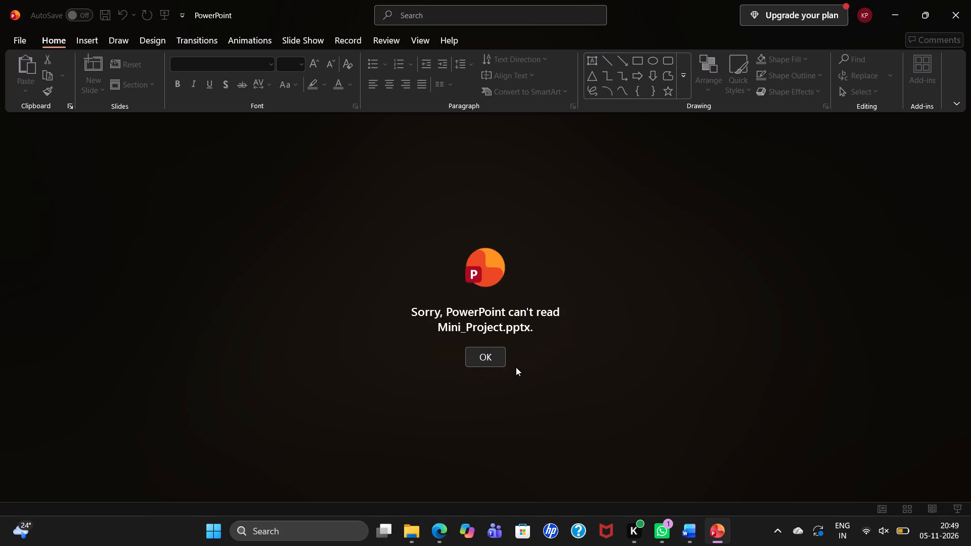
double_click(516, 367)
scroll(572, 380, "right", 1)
Switch to File Explorer showing the Downloads folder.
left_click(407, 525)
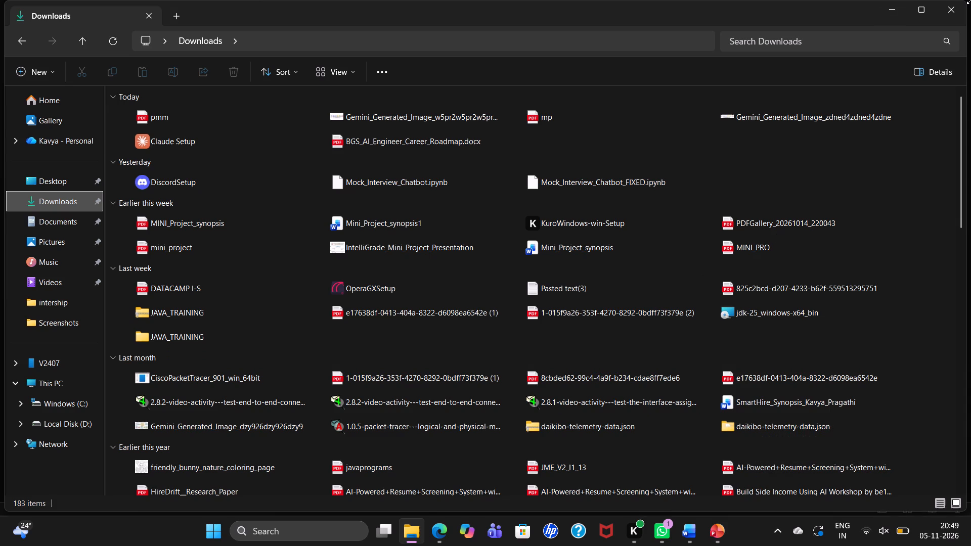
Minimize the File Explorer Downloads window to return to PowerPoint.
left_click(893, 13)
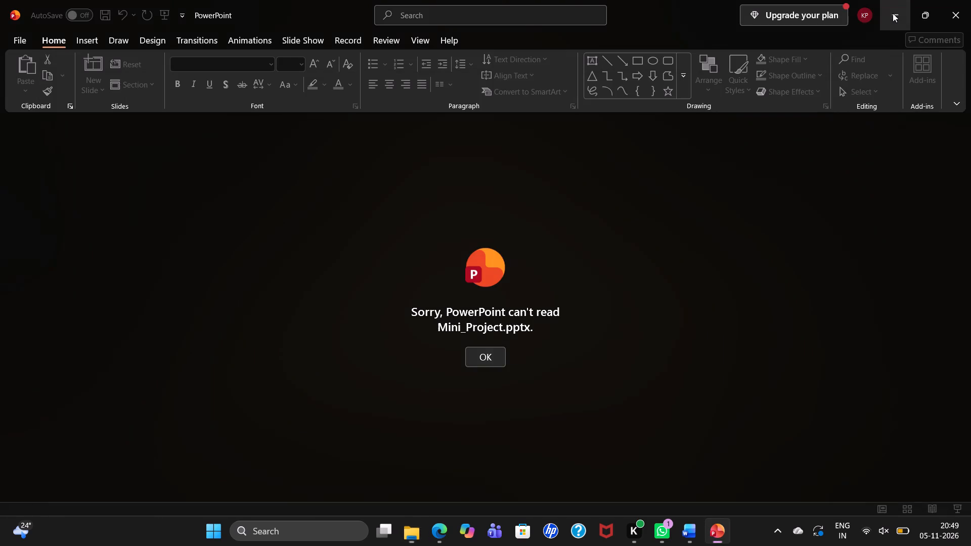
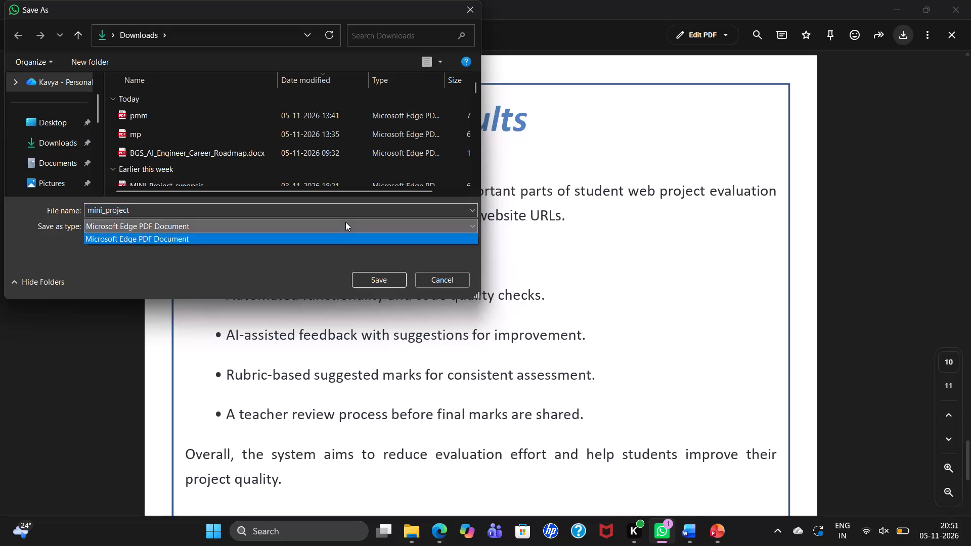
Save the WhatsApp document as a PDF named mini_project in the Downloads folder.
left_click(379, 278)
left_click(379, 278)
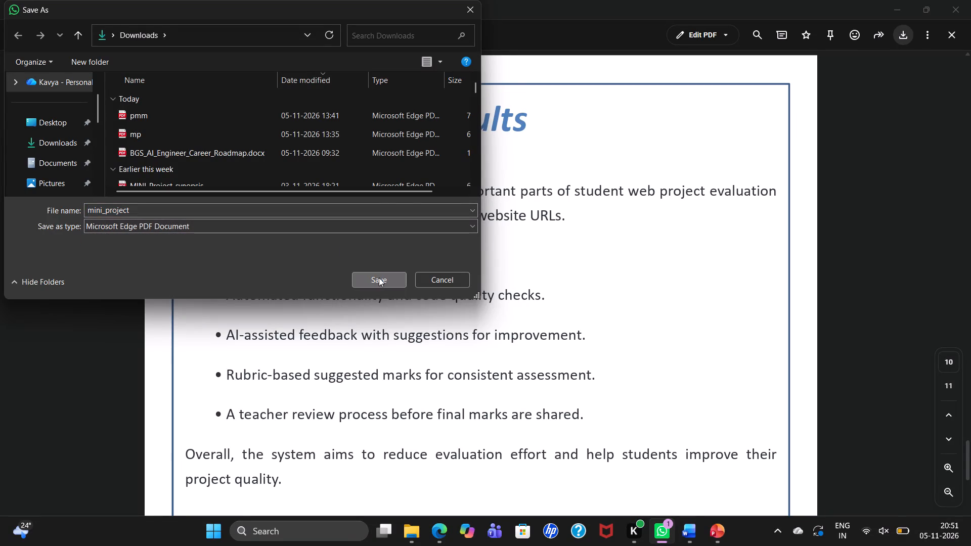
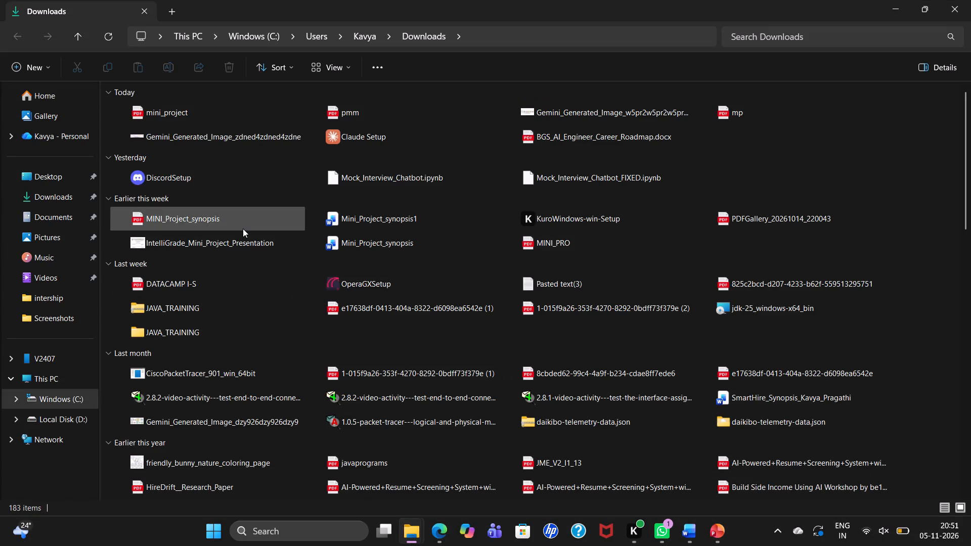
Open the mini_project PDF from Downloads and look through its title page and contents page.
double_click(169, 111)
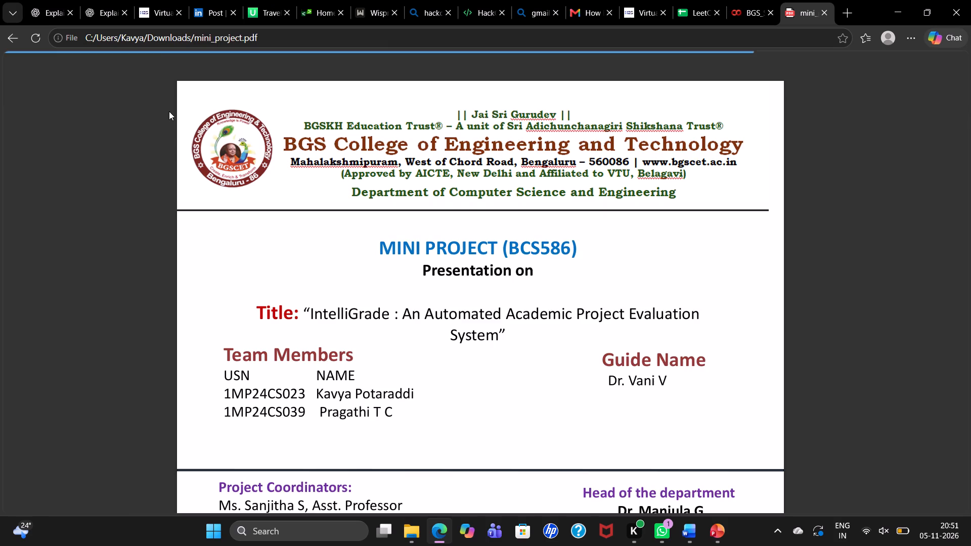
scroll(251, 244, "down", 1)
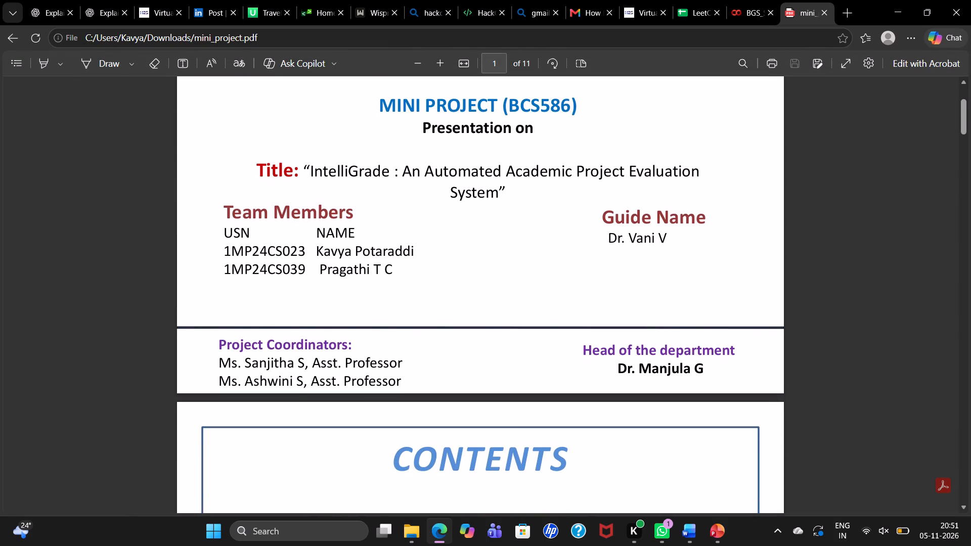
scroll(251, 244, "down", 1)
scroll(266, 331, "down", 1)
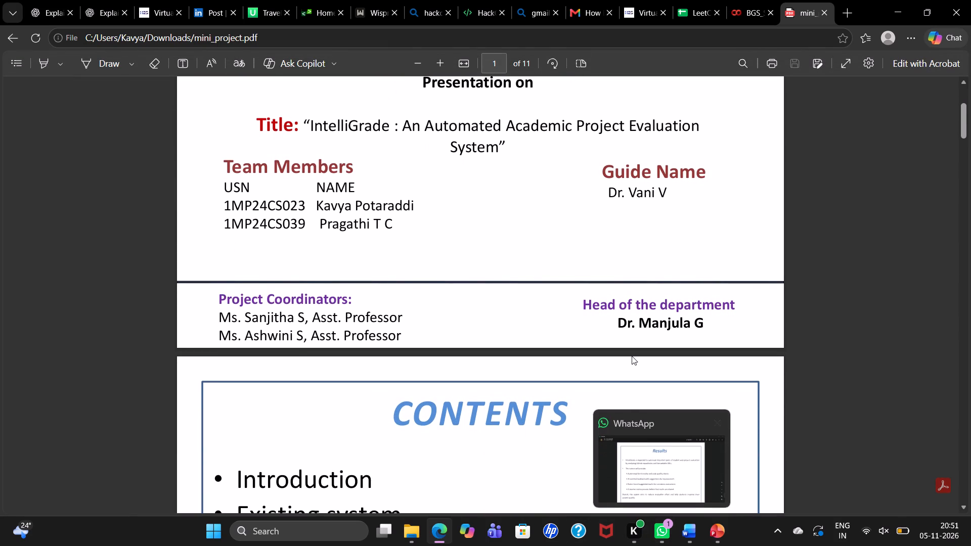
scroll(632, 356, "down", 3)
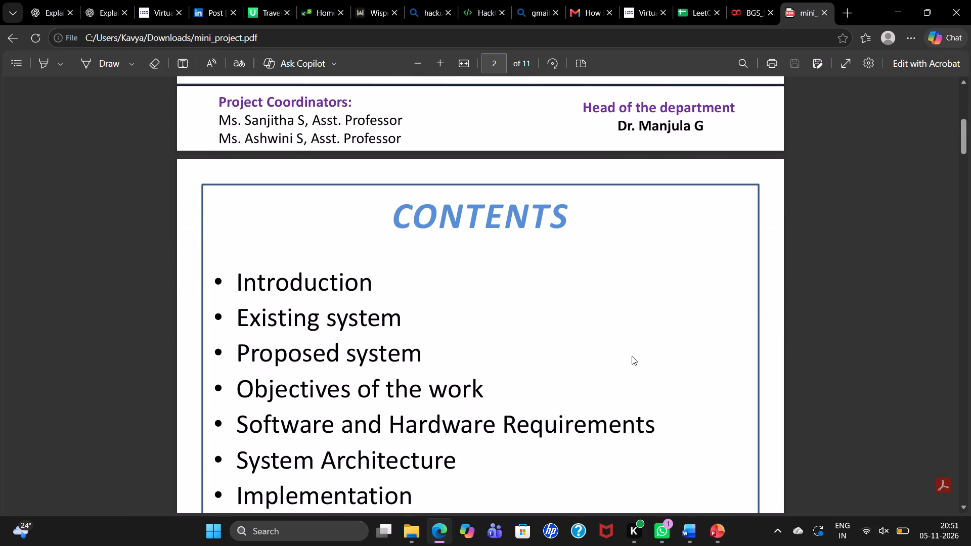
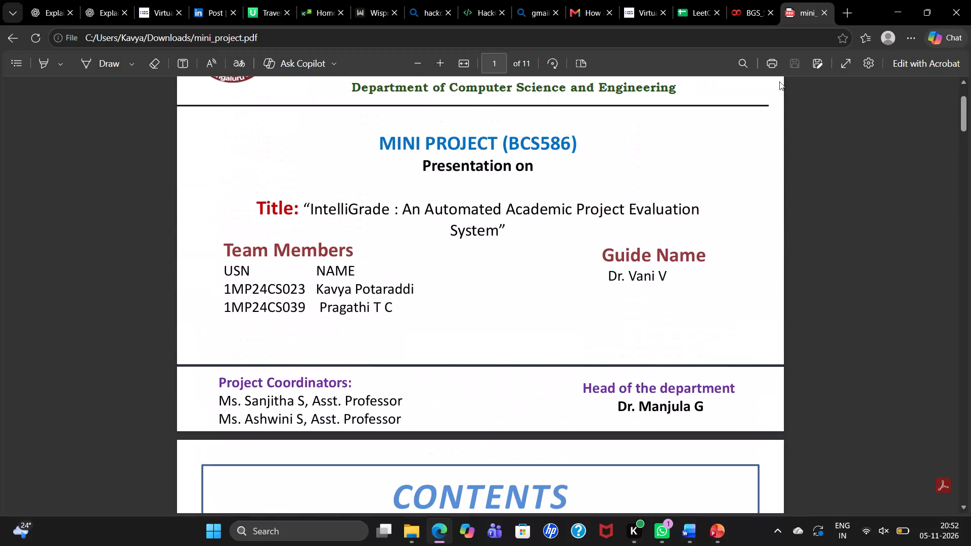
View the mini_project PDF in full screen from the title page to the Introduction page, and exit full screen.
left_click(845, 60)
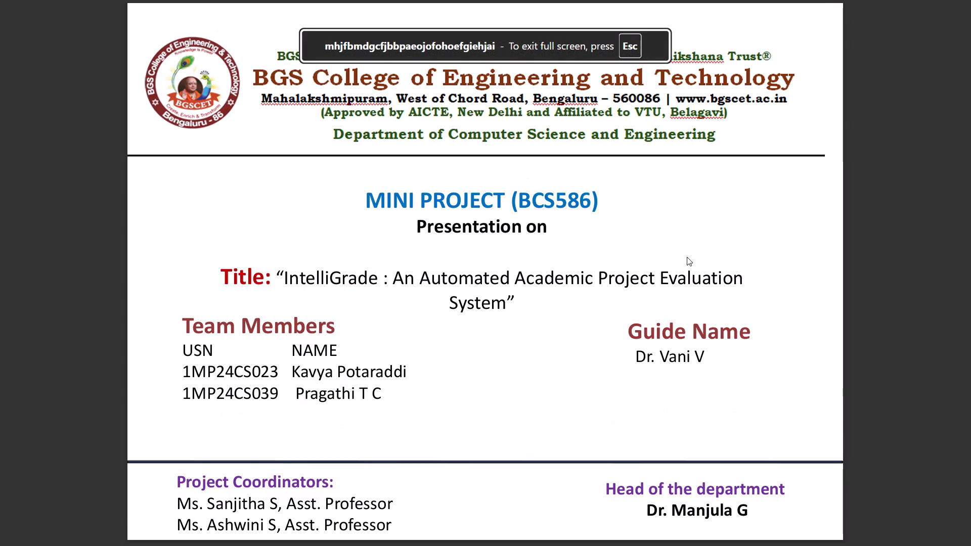
key("Down")
key("Down")
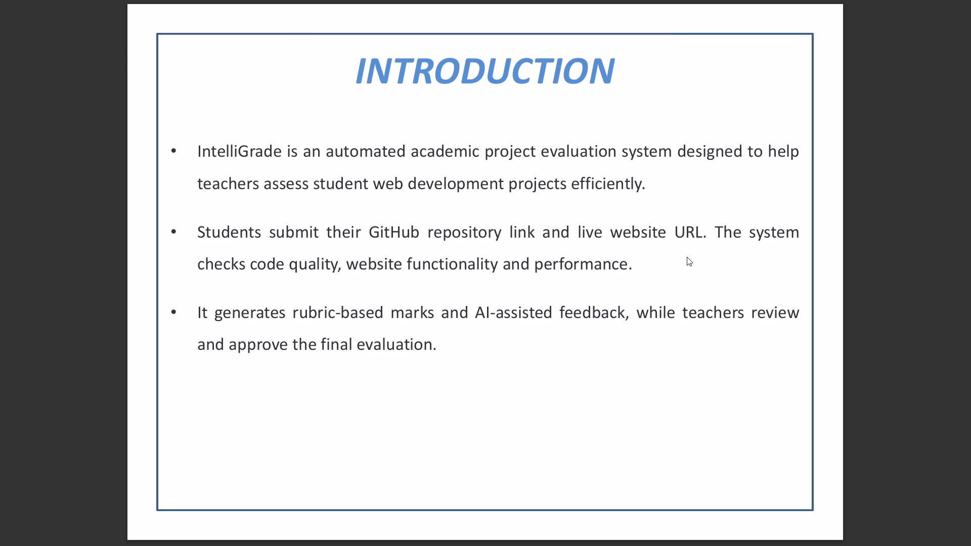
key("Escape")
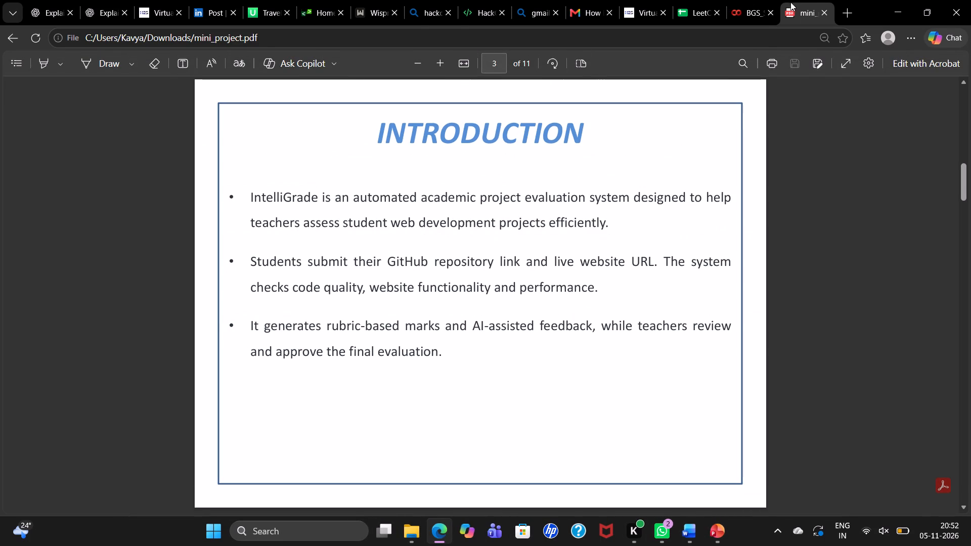
Open a new browser tab and bring up the address bar's suggestions for entering a site or search.
left_click(841, 13)
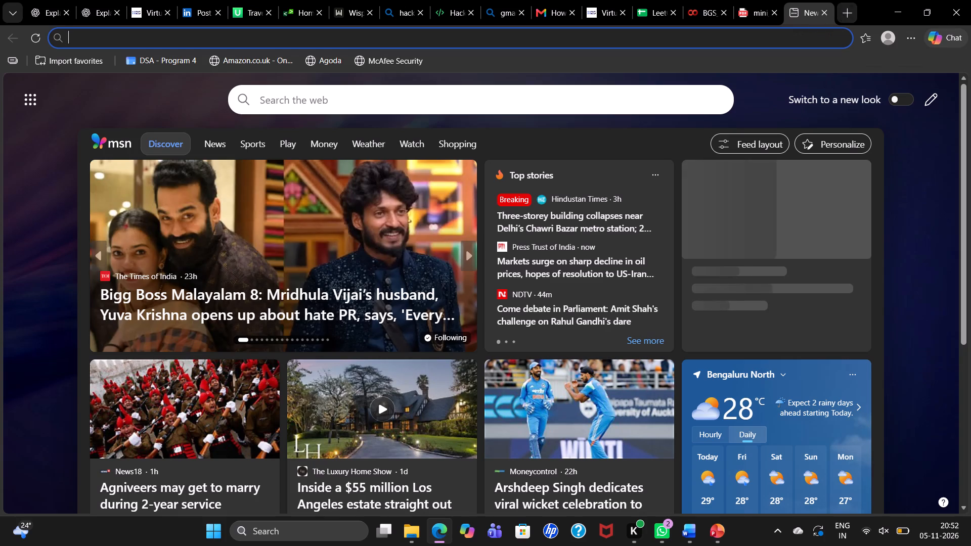
left_click(779, 34)
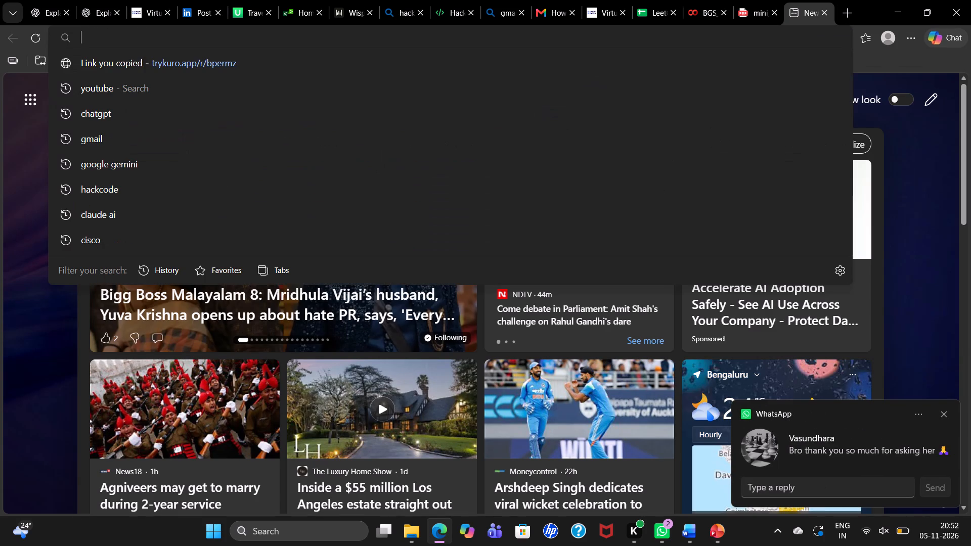
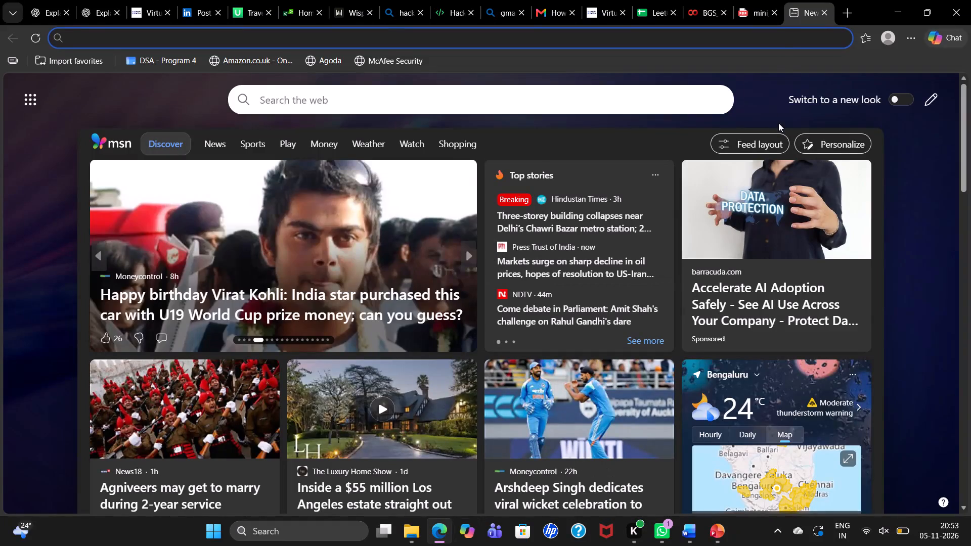
Start a web search in the new browser tab with the words "convert from".
left_click(764, 42)
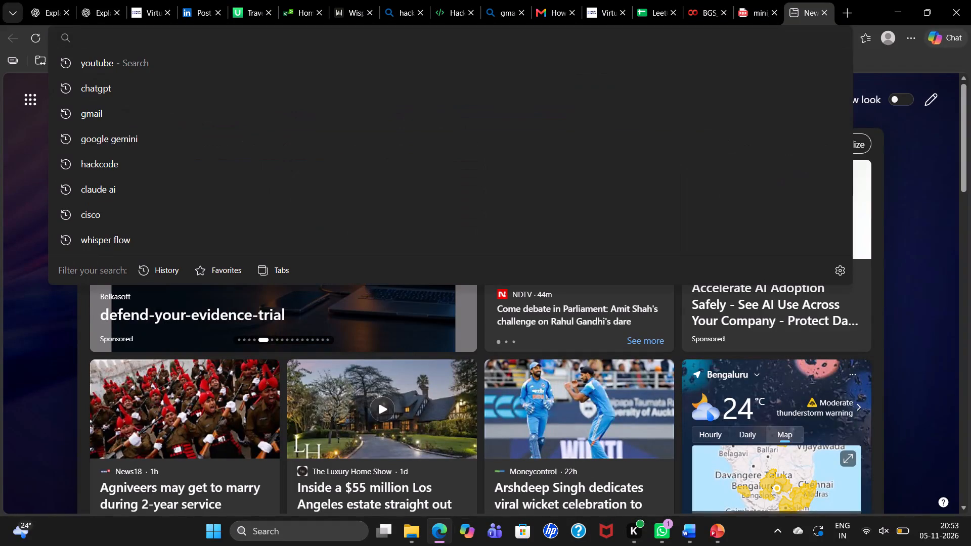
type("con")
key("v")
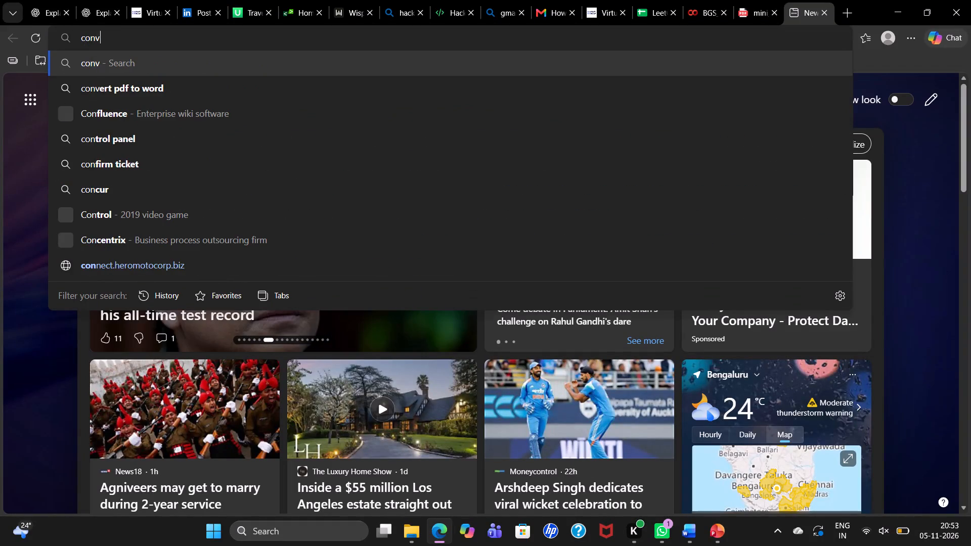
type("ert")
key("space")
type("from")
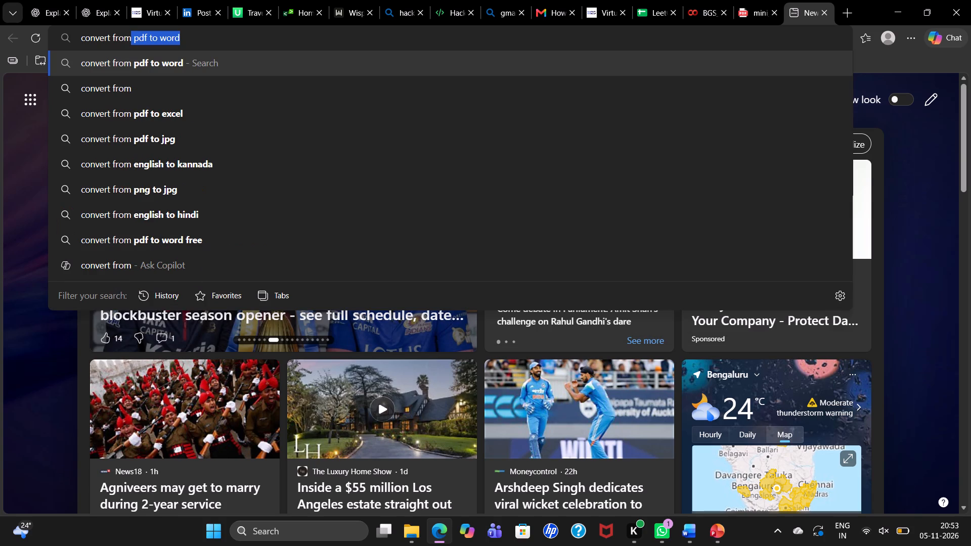
Search the web for "convert from pdf to power point" and open the pdfaid.com converter page.
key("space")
type("pdf to power point")
key("Return")
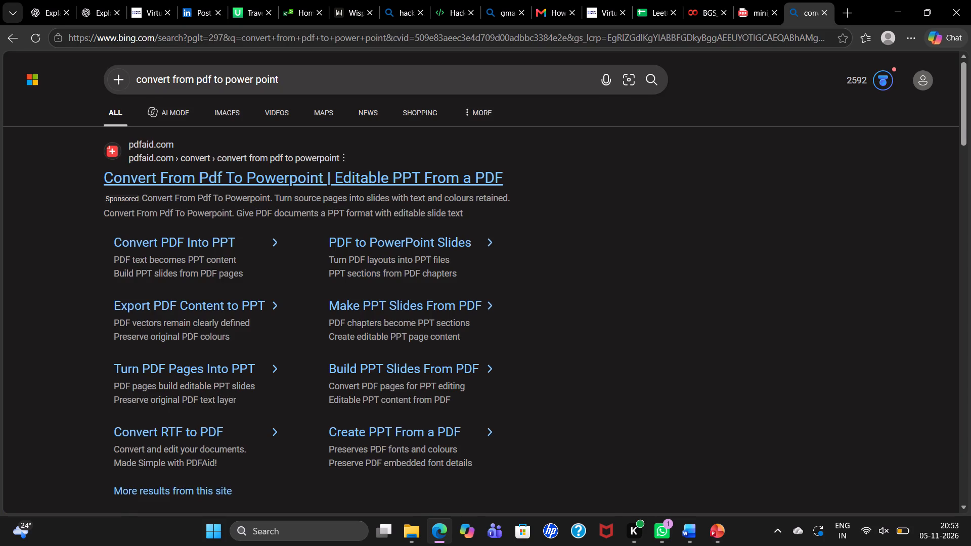
left_click(245, 181)
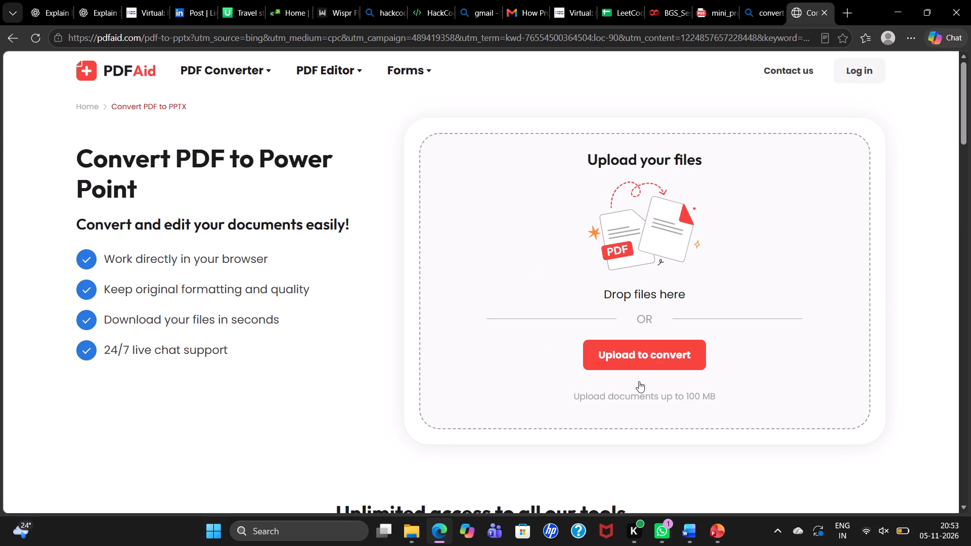
Upload the mini_project PDF from the Downloads folder to the PDF to PowerPoint converter.
left_click(632, 361)
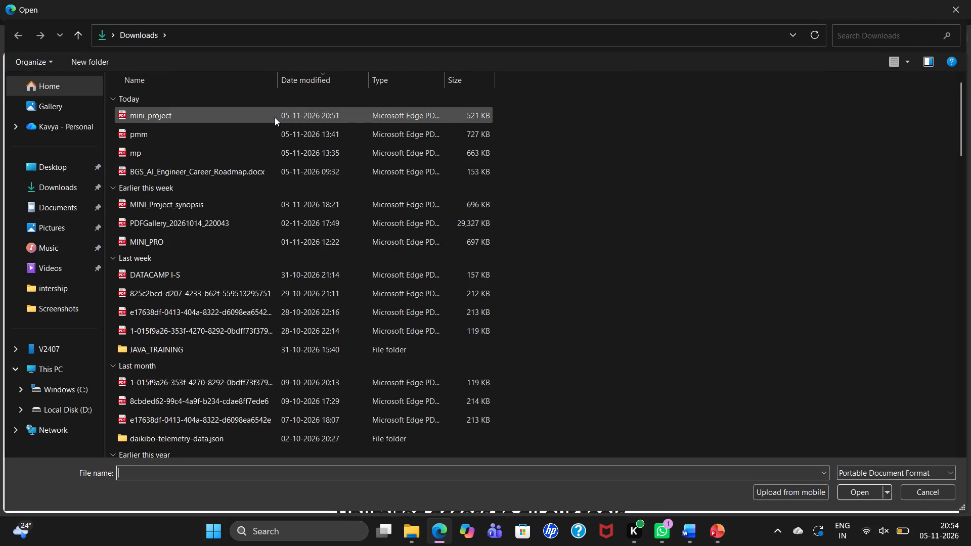
left_click(275, 117)
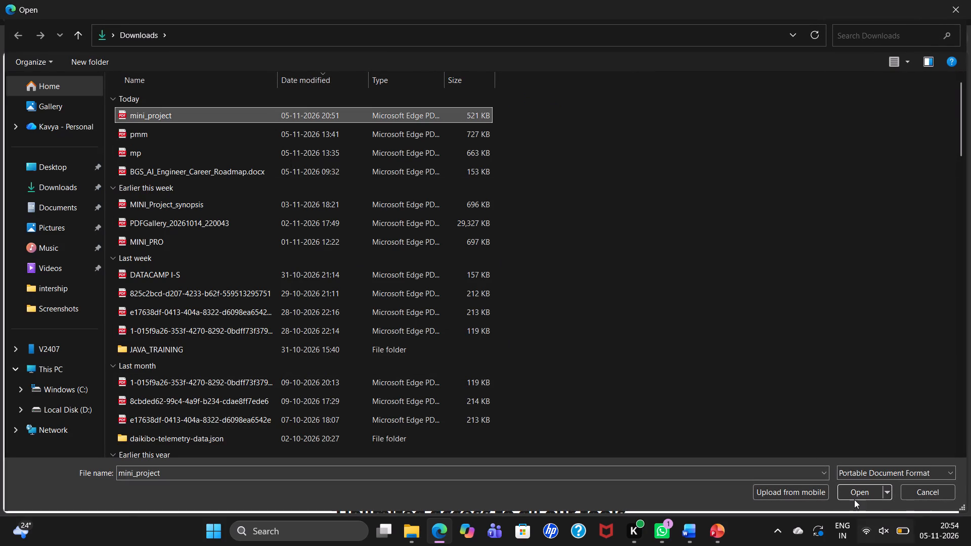
left_click(852, 492)
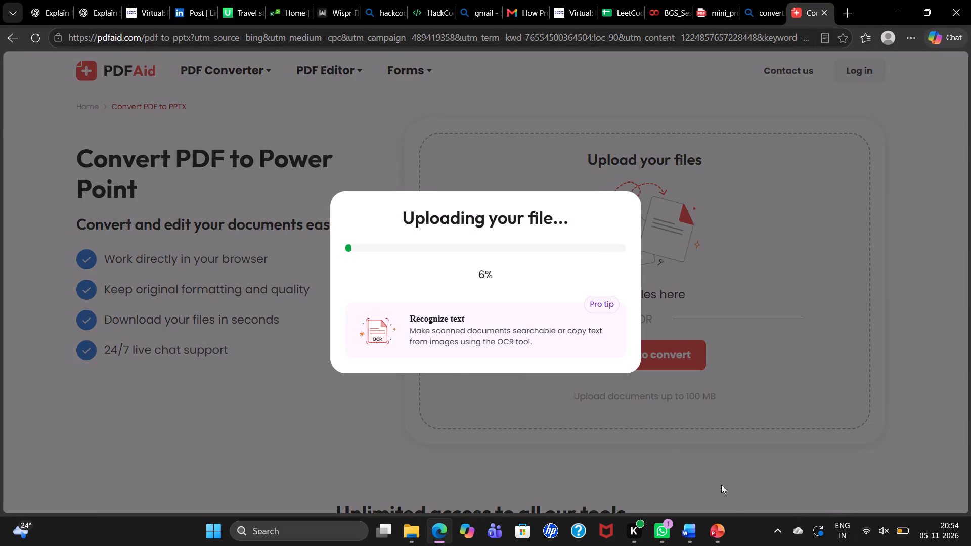
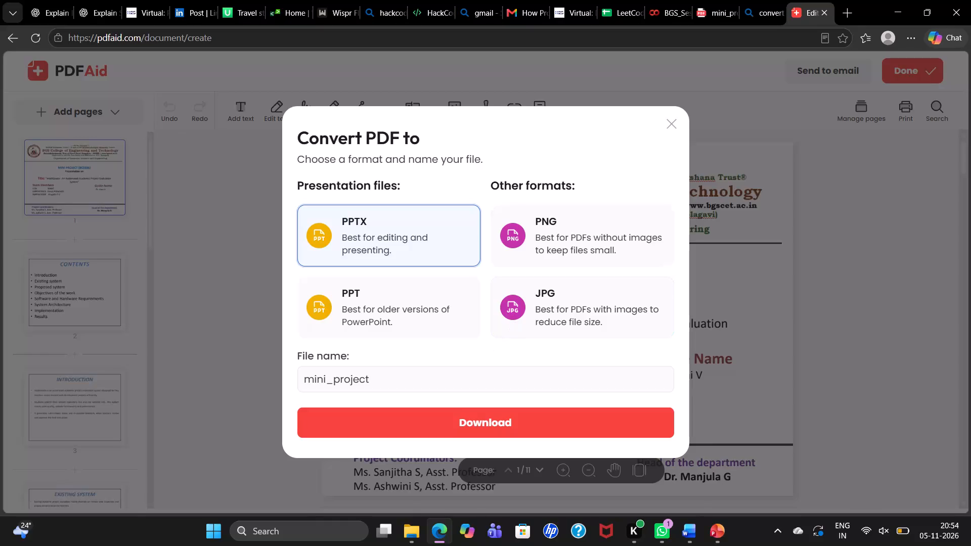
Choose PPT as the output format for mini_project and try to download the converted file without entering an email.
left_click(419, 323)
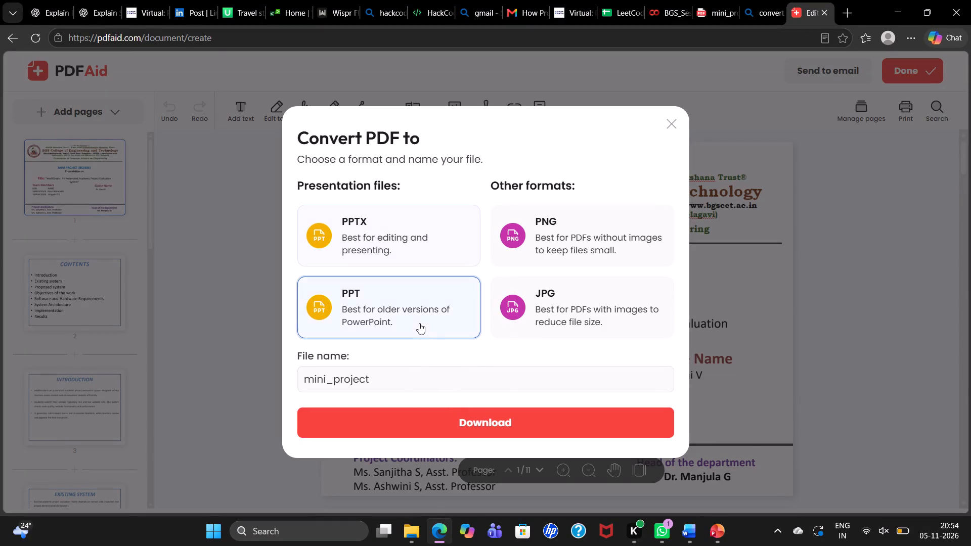
left_click(446, 423)
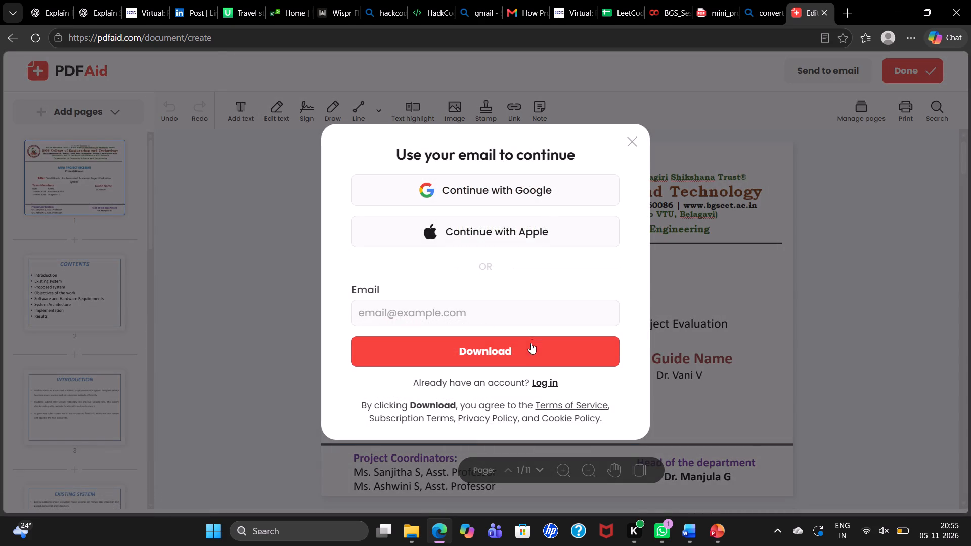
left_click(494, 352)
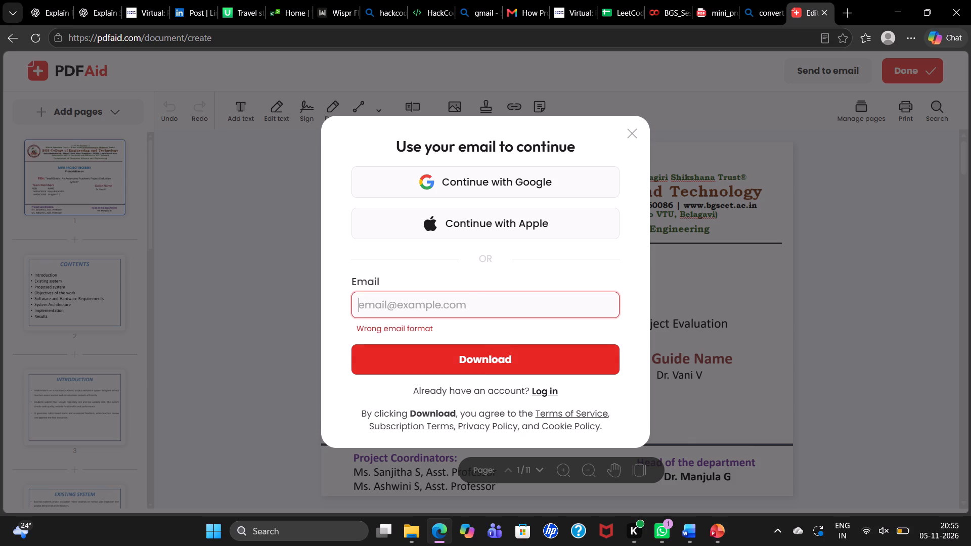
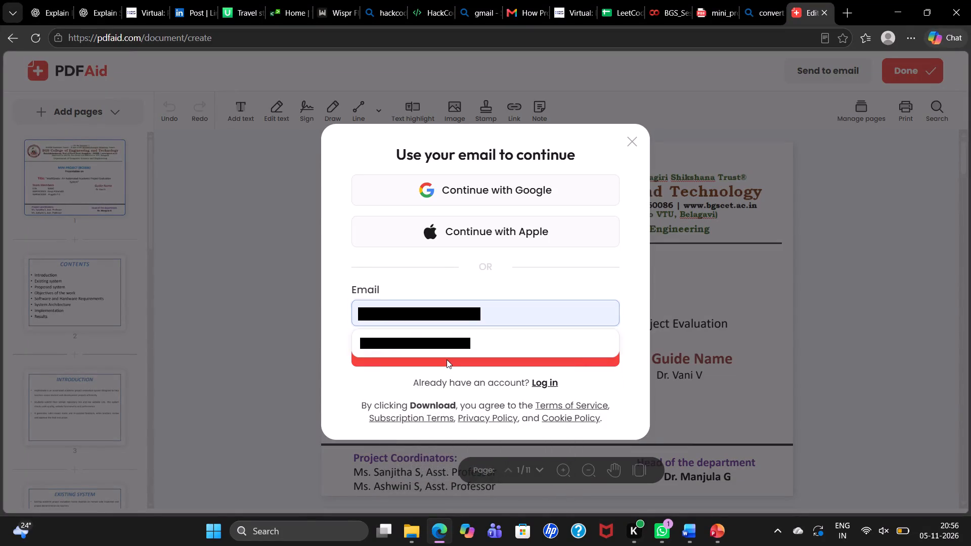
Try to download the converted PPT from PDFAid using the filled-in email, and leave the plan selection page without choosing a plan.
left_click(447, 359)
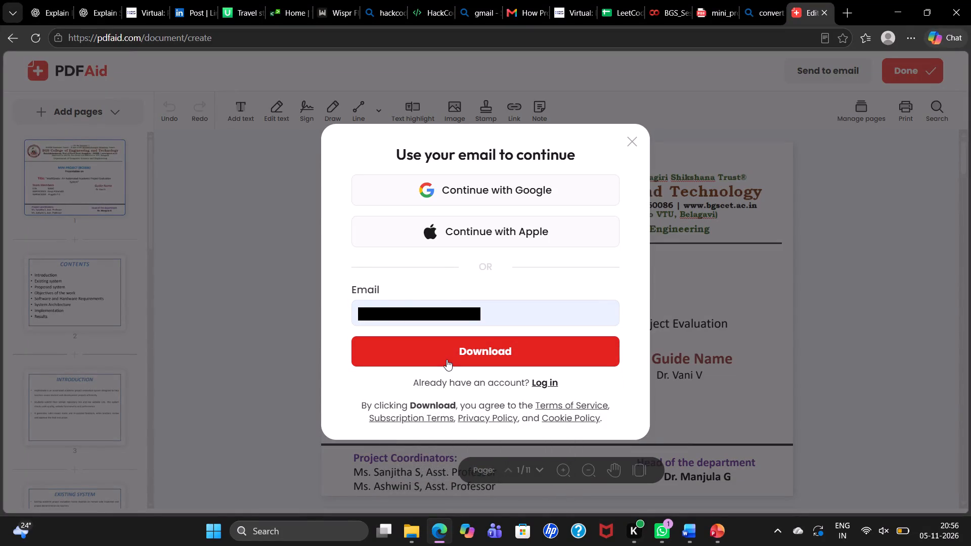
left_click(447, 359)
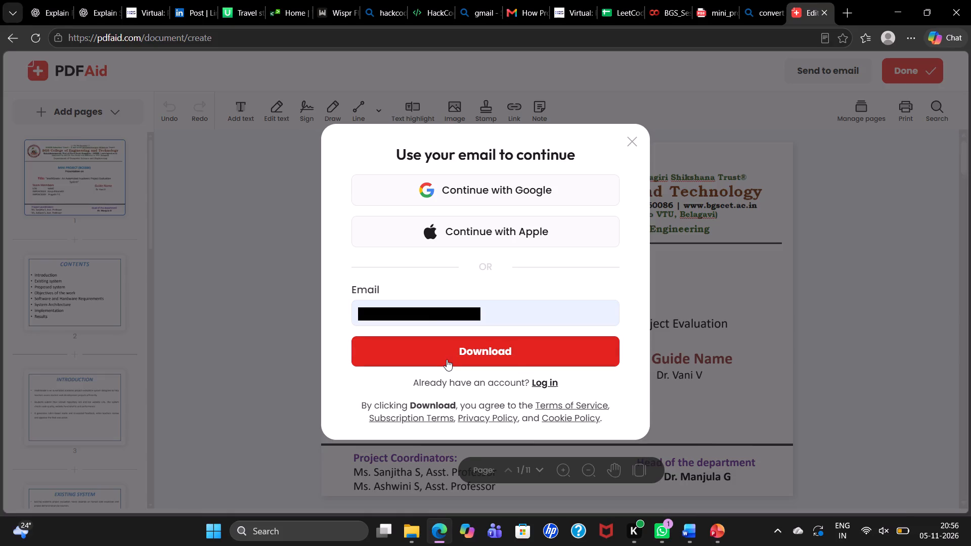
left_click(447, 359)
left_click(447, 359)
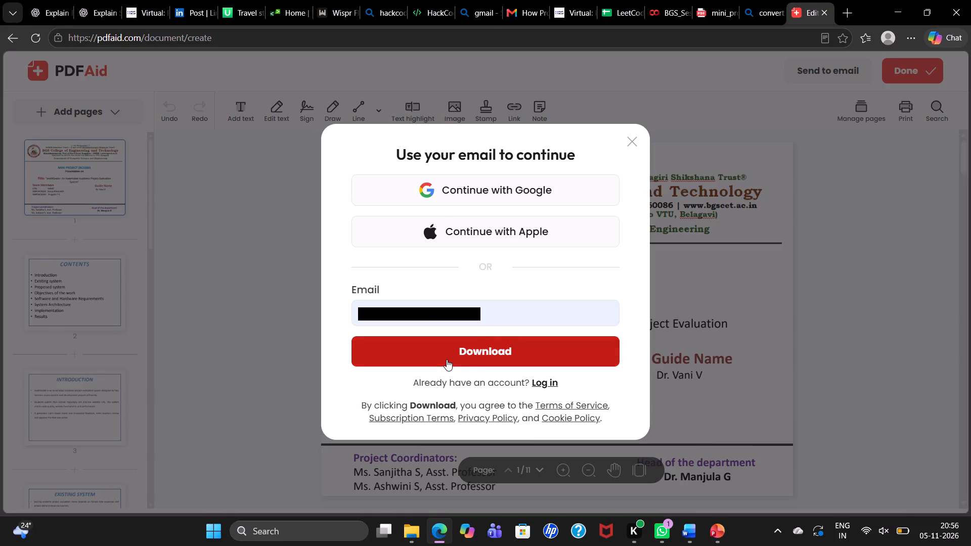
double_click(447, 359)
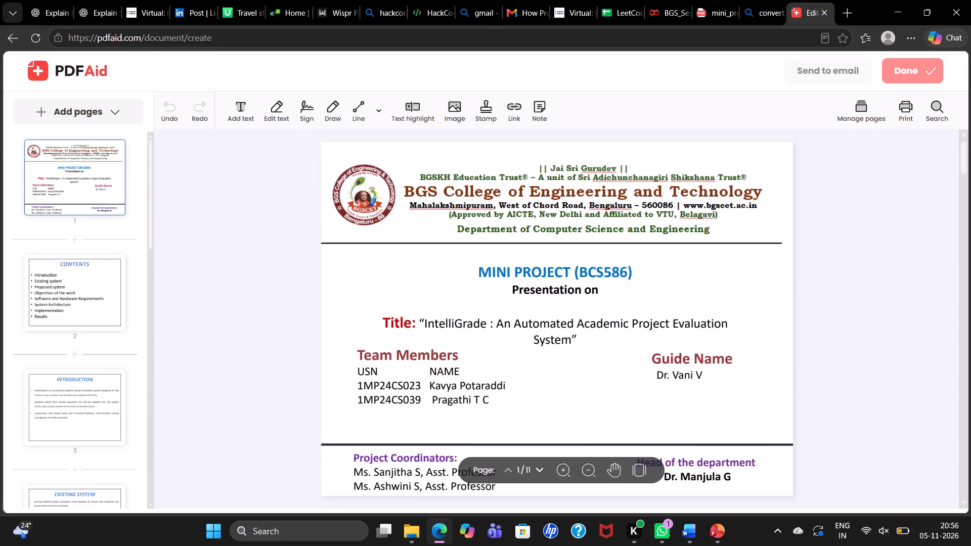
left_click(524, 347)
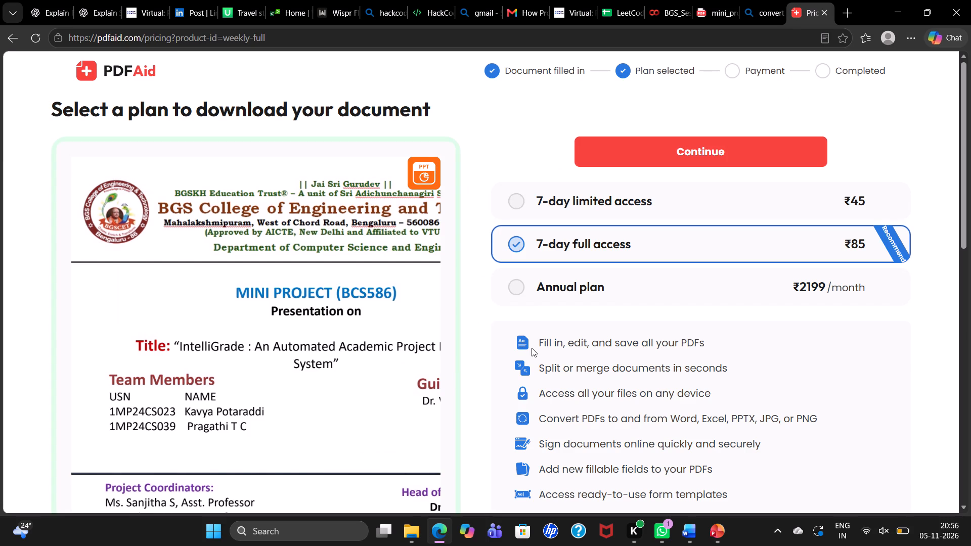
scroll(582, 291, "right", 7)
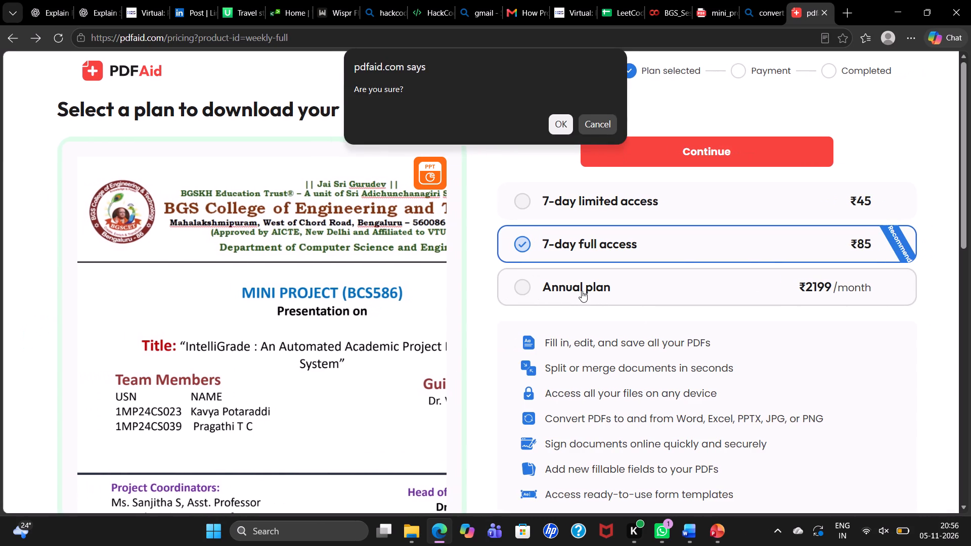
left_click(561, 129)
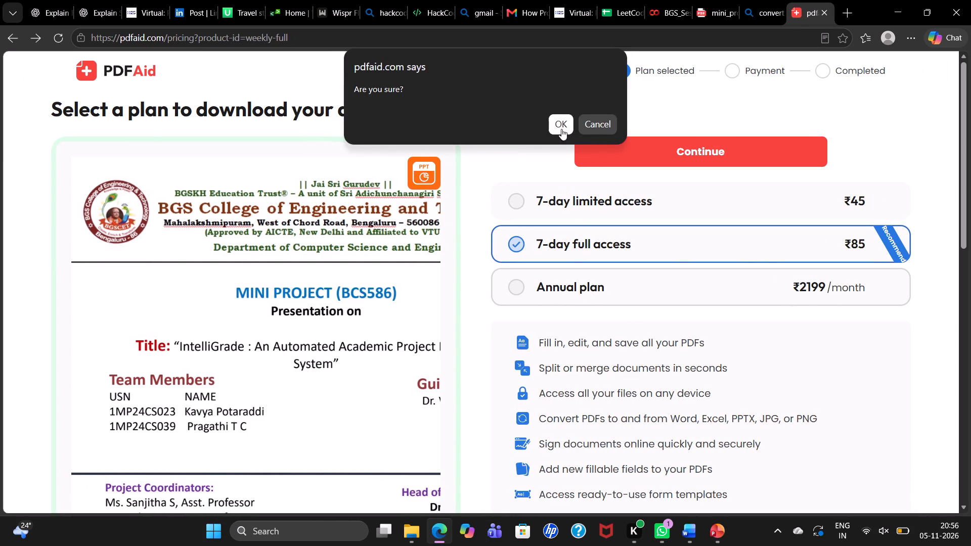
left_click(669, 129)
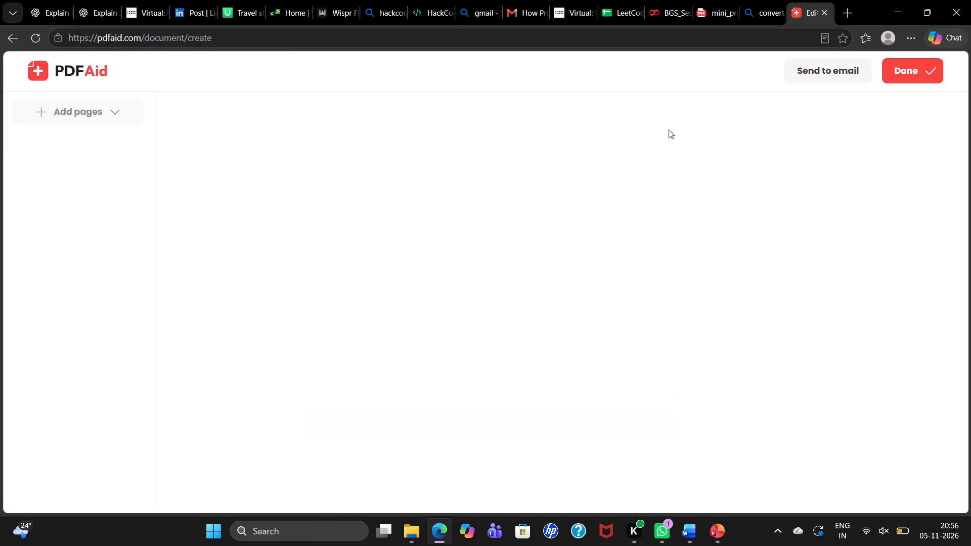
Return to the Bing results for PDF to PowerPoint conversion and open iLovePDF's PDF to PowerPoint converter.
left_click(771, 8)
scroll(413, 261, "down", 5)
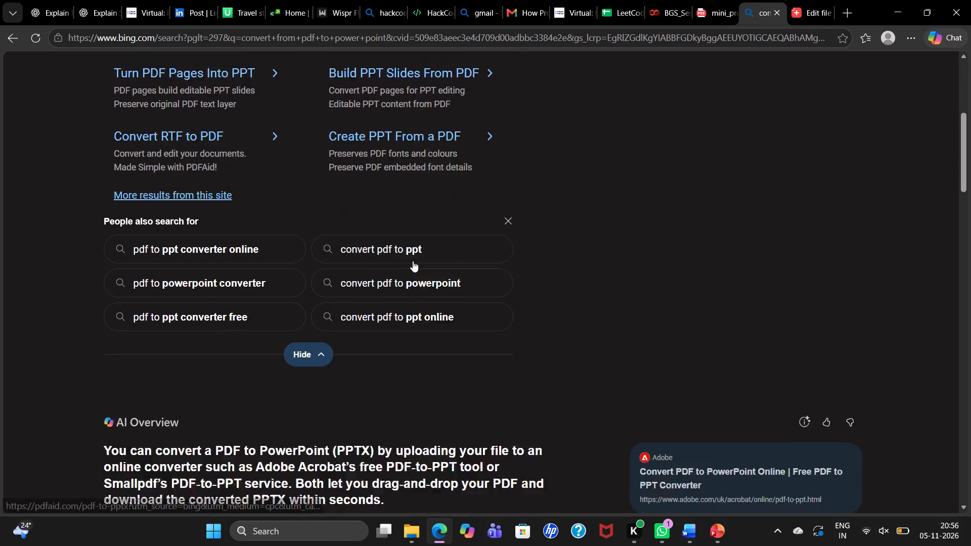
scroll(413, 261, "down", 4)
scroll(413, 261, "up", 1)
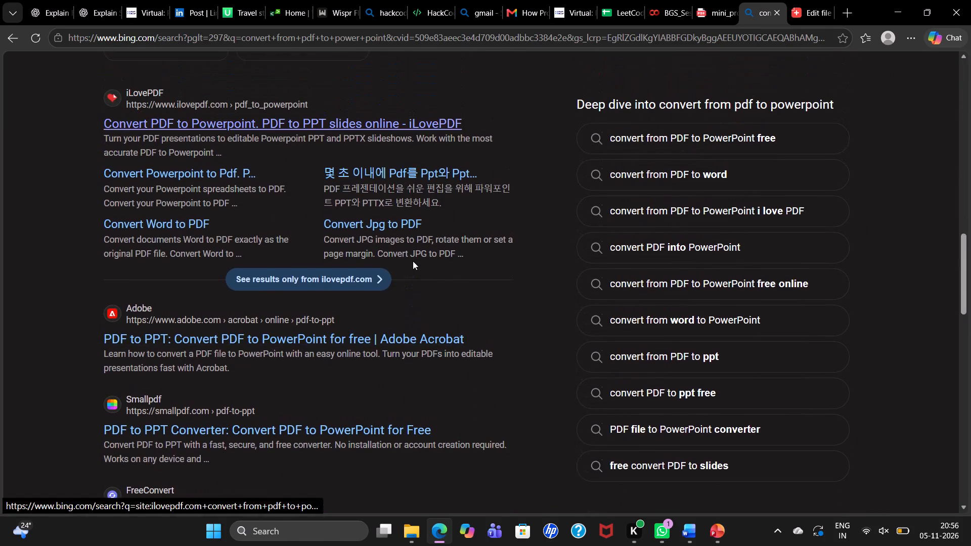
left_click(304, 123)
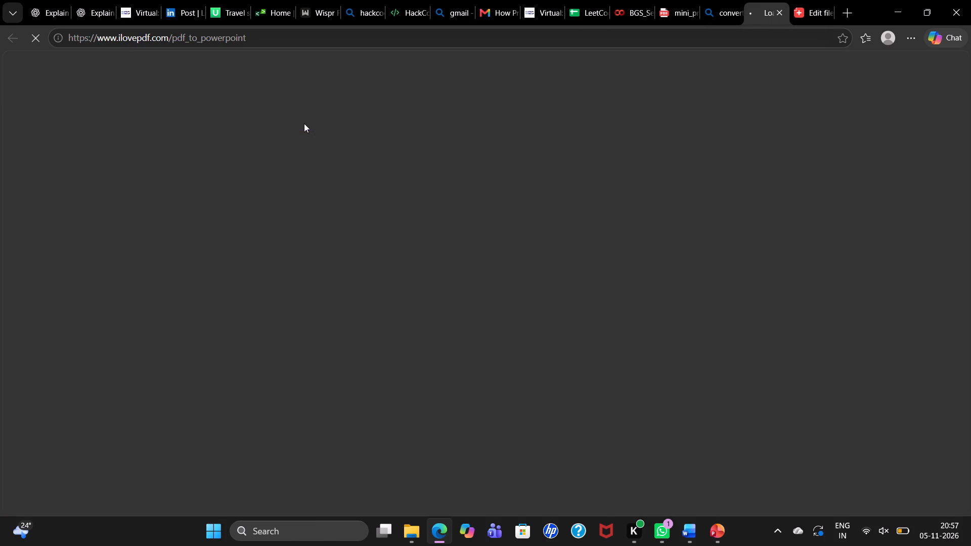
Close the PDFAid editor page, leaving the site without saving changes.
left_click(819, 4)
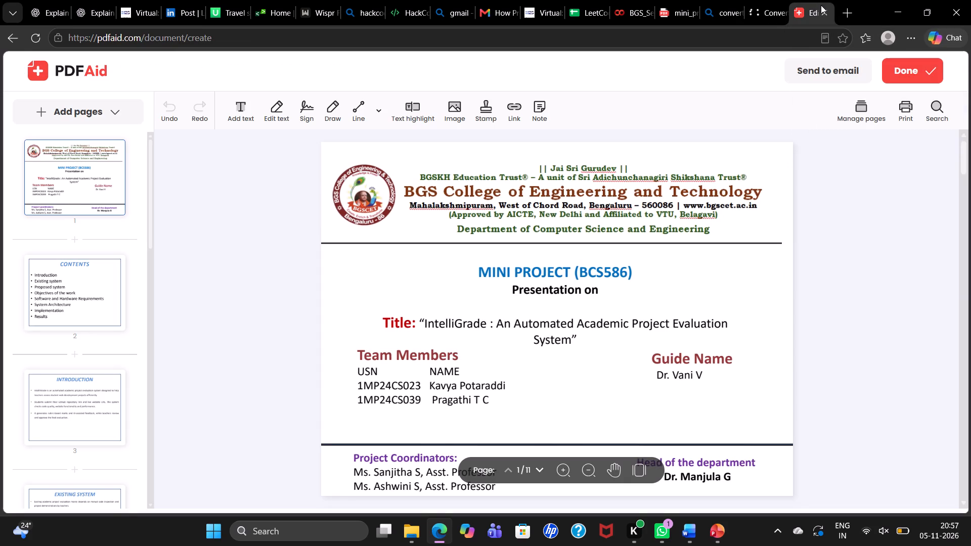
left_click(821, 10)
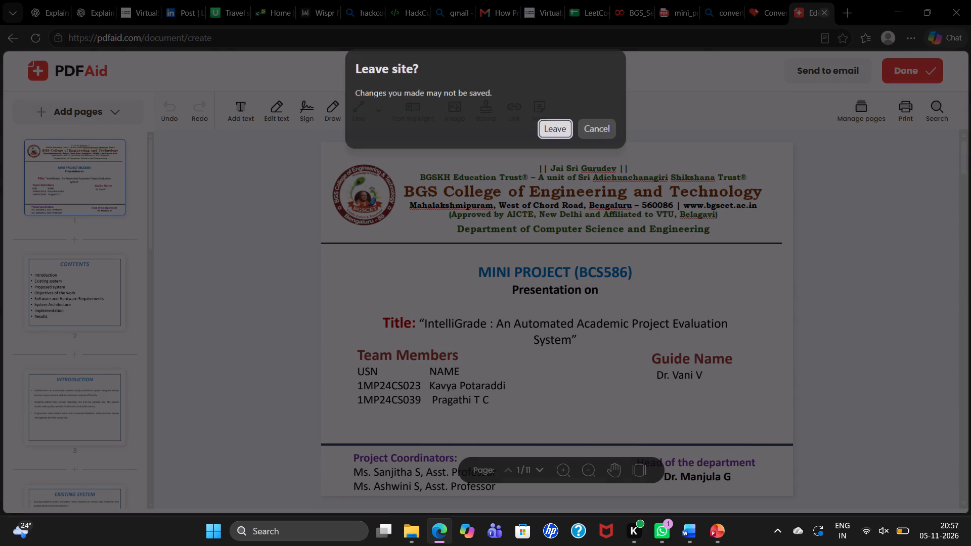
left_click(557, 128)
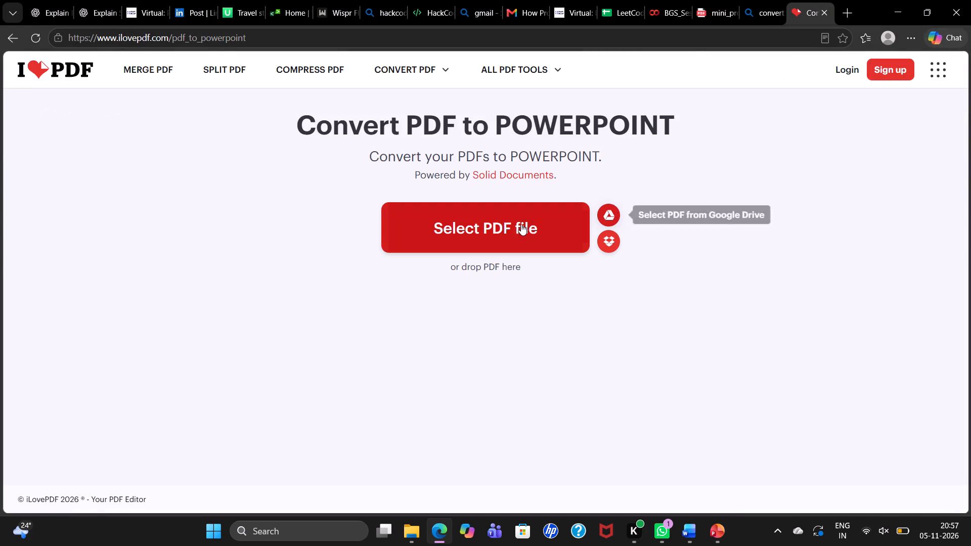
Upload the mini_project PDF from the Downloads folder to the iLovePDF converter.
left_click(520, 224)
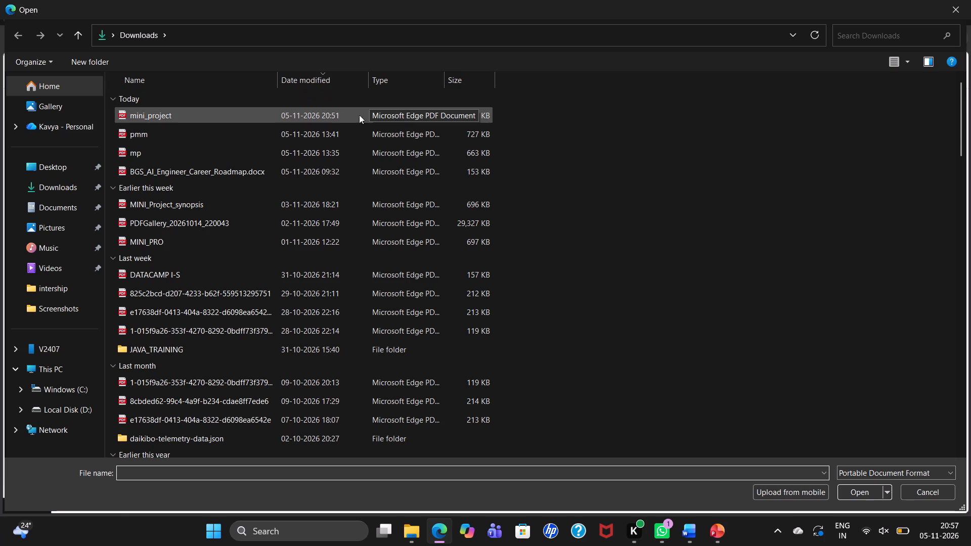
left_click(339, 113)
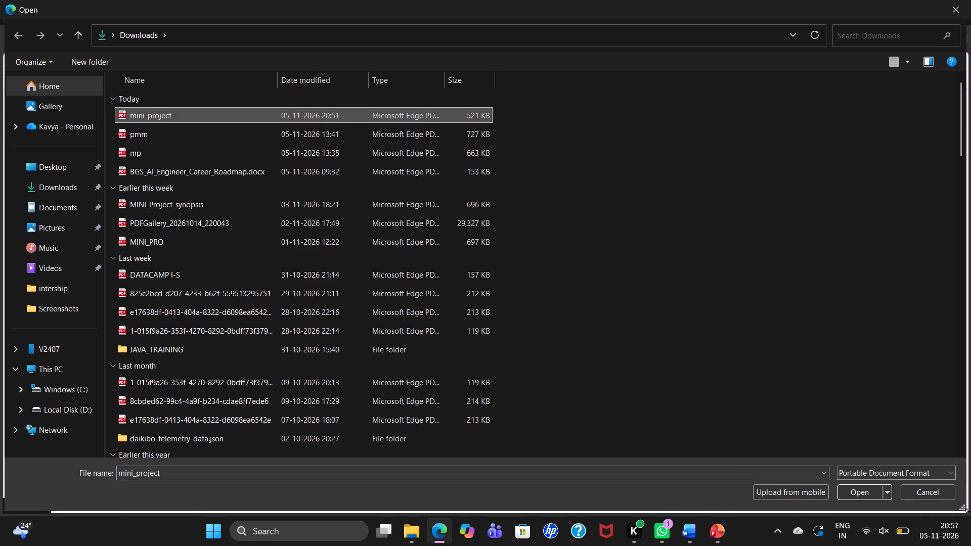
left_click(855, 492)
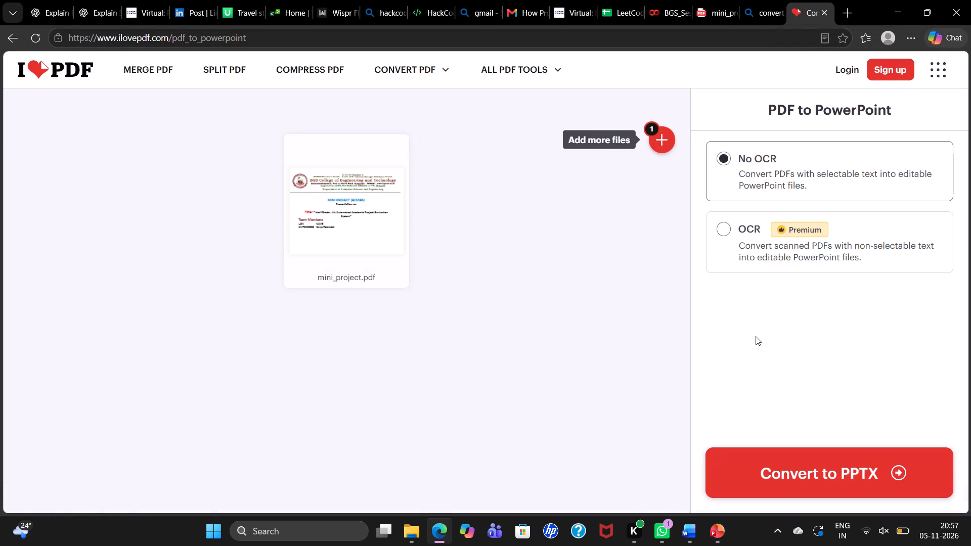
Convert mini_project.pdf to PPTX and download the resulting PowerPoint file.
left_click(763, 458)
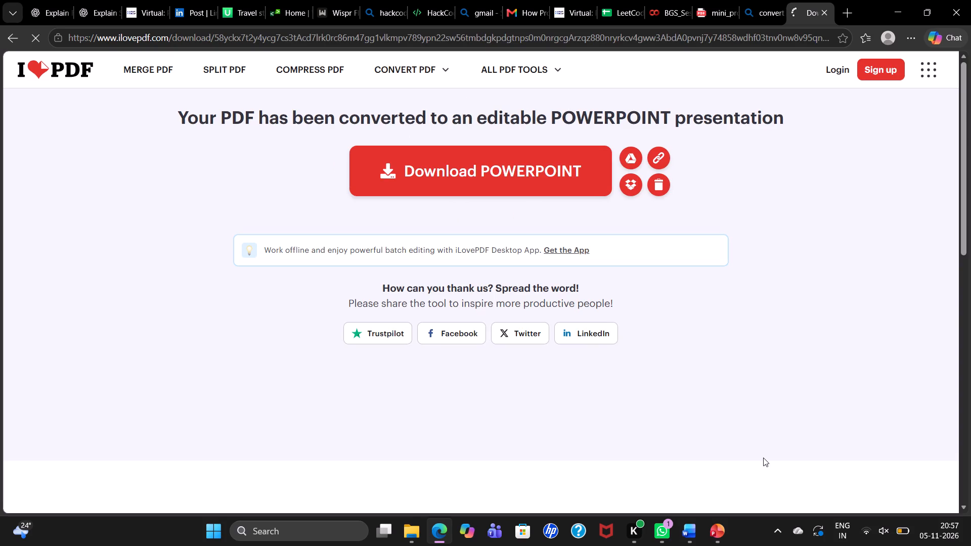
left_click(524, 159)
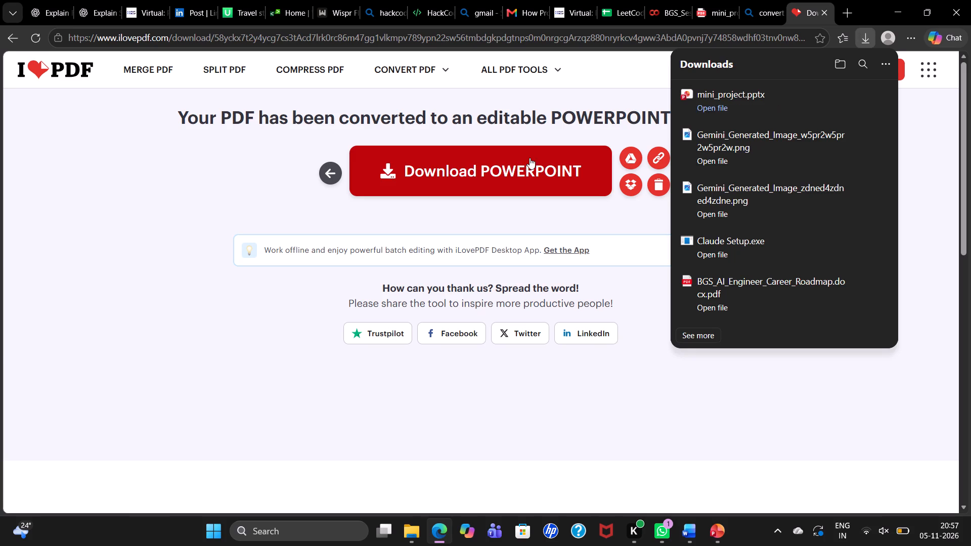
Open the downloaded mini_project.pptx in PowerPoint and maximize its window.
double_click(819, 97)
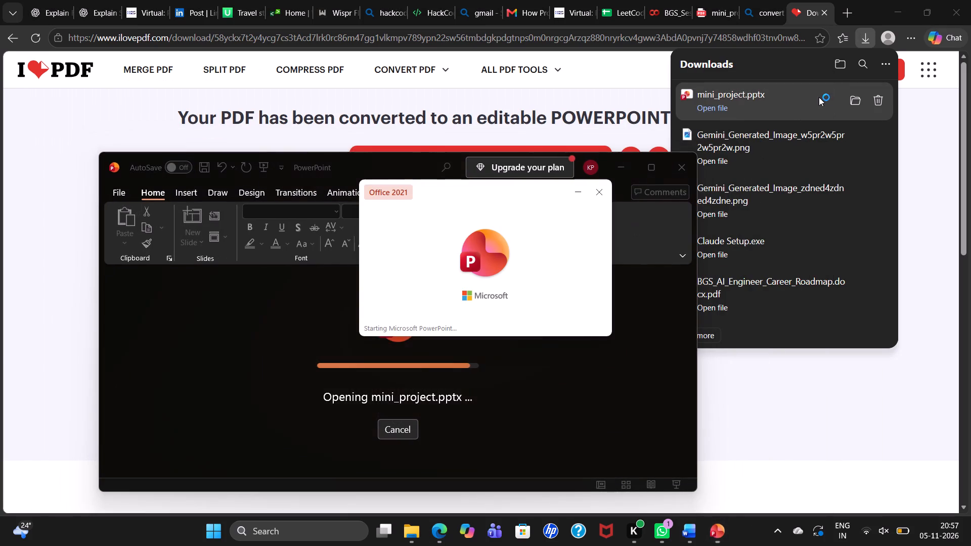
left_click(646, 162)
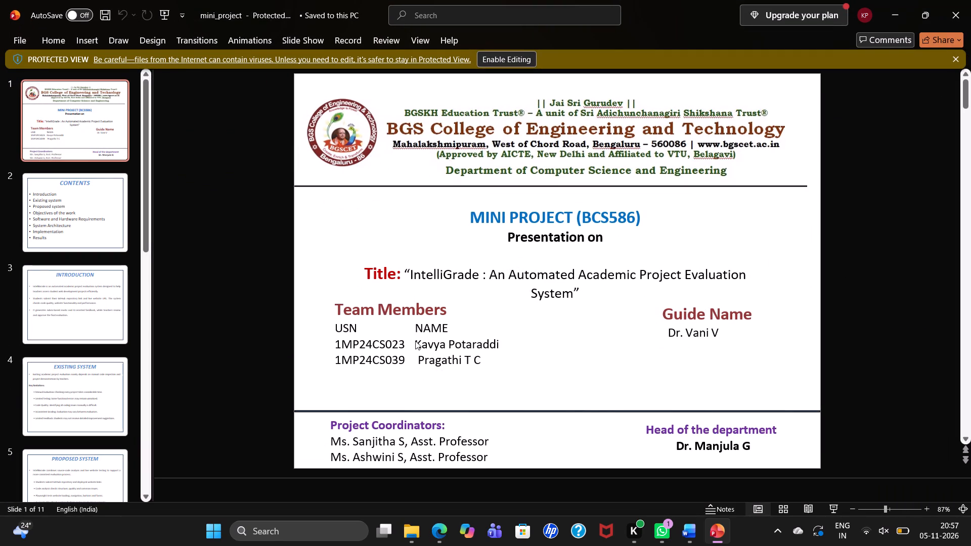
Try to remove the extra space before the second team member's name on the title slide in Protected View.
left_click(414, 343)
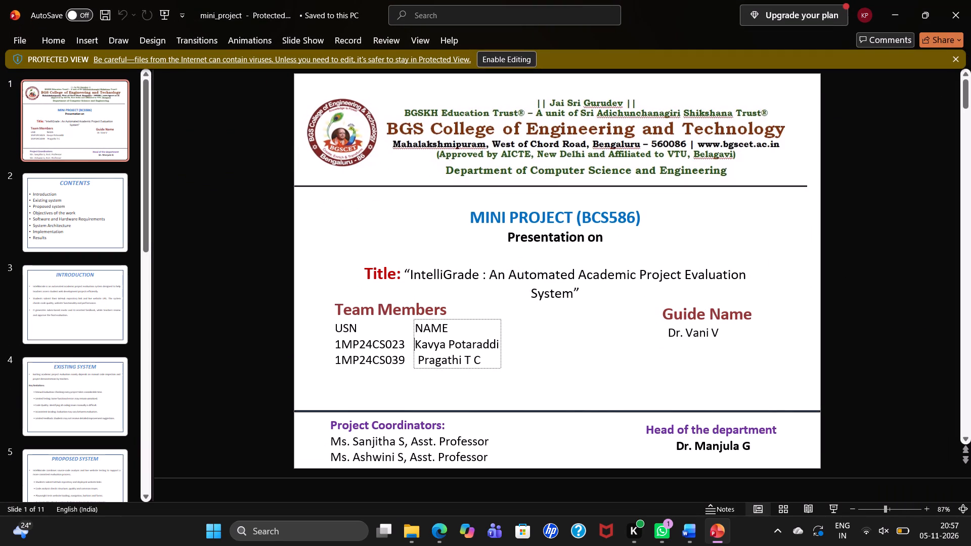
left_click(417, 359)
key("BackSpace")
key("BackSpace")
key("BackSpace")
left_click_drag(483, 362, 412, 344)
Enable editing for the mini_project presentation.
left_click(477, 74)
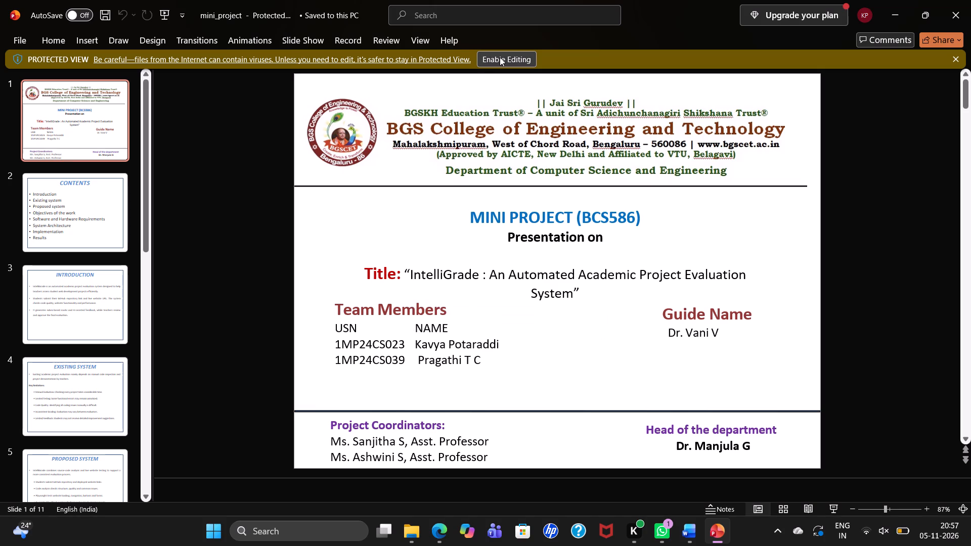
left_click(500, 57)
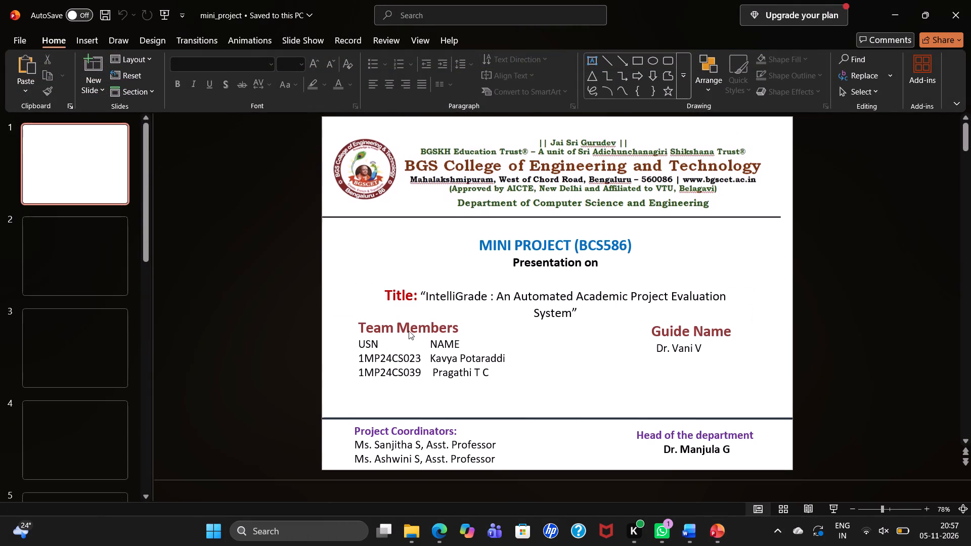
Left-align the two team member names in the NAME column of the title slide.
left_click(431, 361)
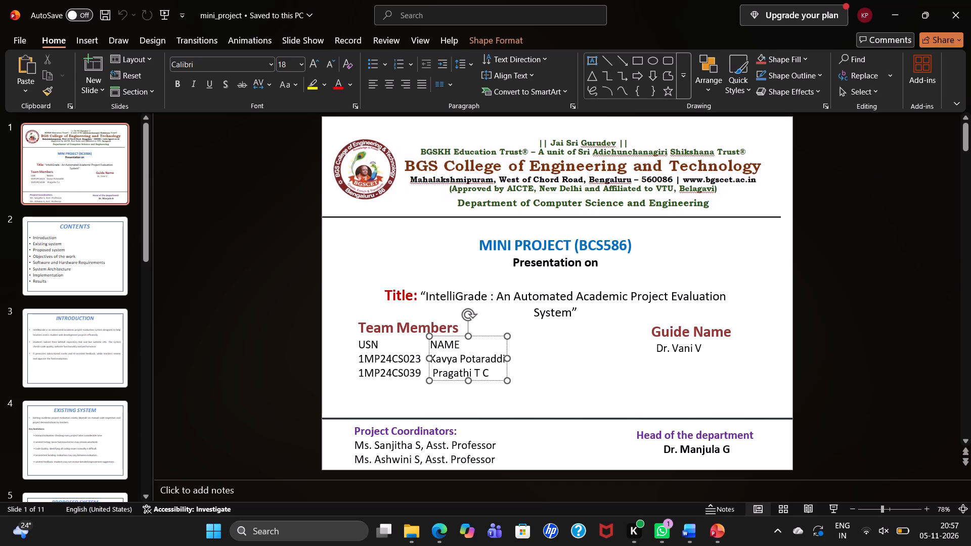
left_click_drag(491, 373, 444, 358)
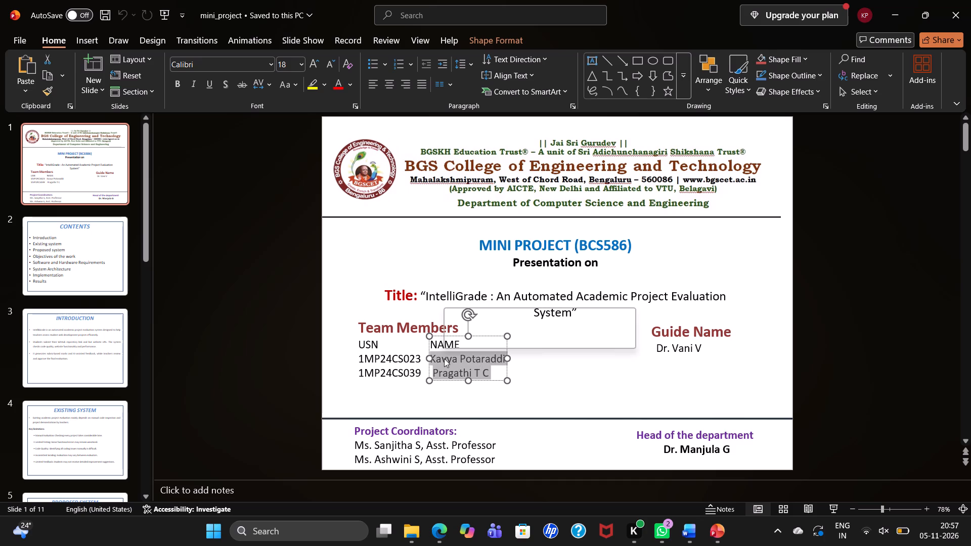
left_click(374, 83)
left_click(374, 83)
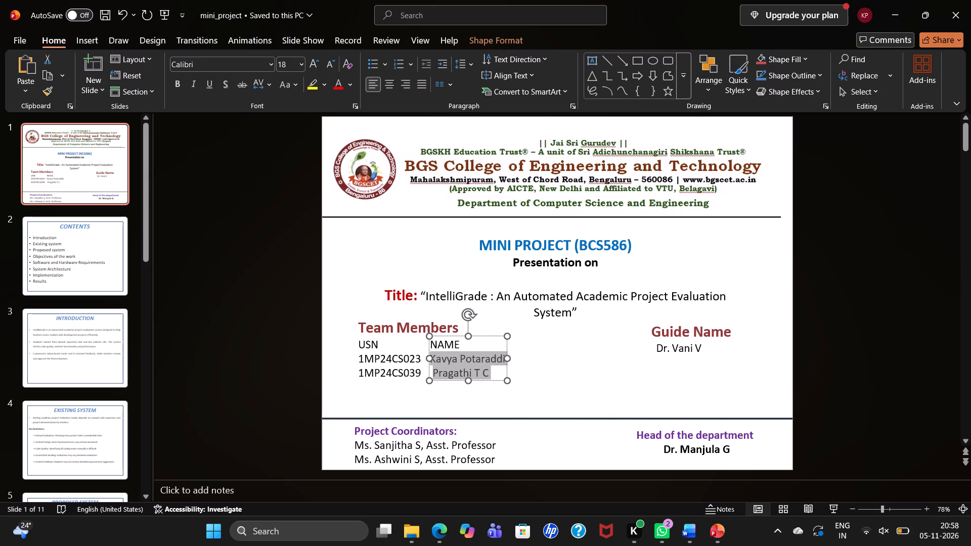
left_click(491, 394)
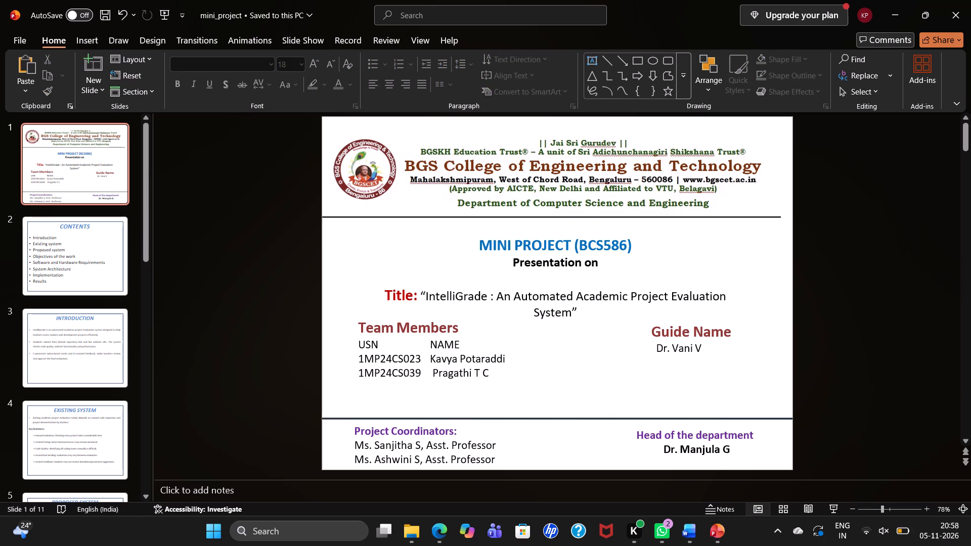
Remove the indent before the second team member's name by joining it to the line above and splitting it onto a new line.
left_click(433, 370)
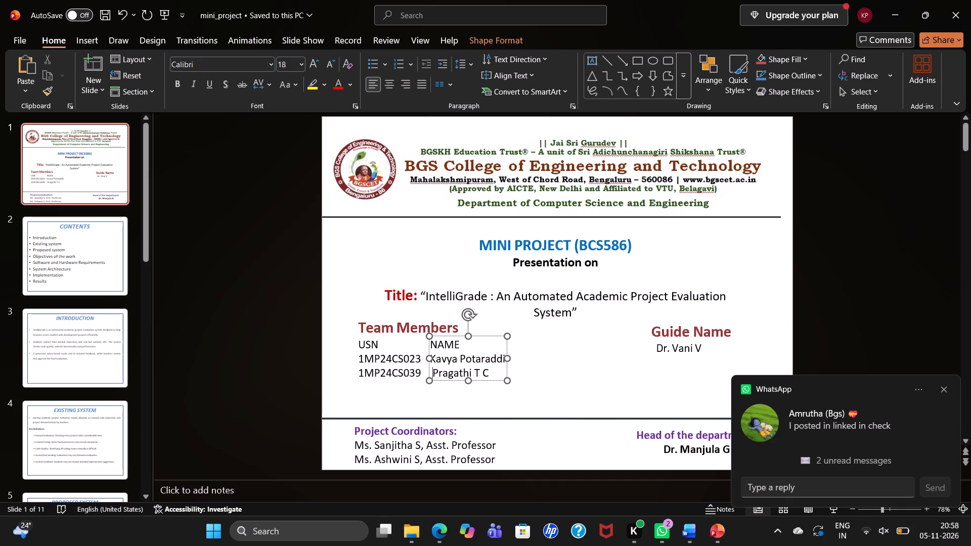
key("BackSpace")
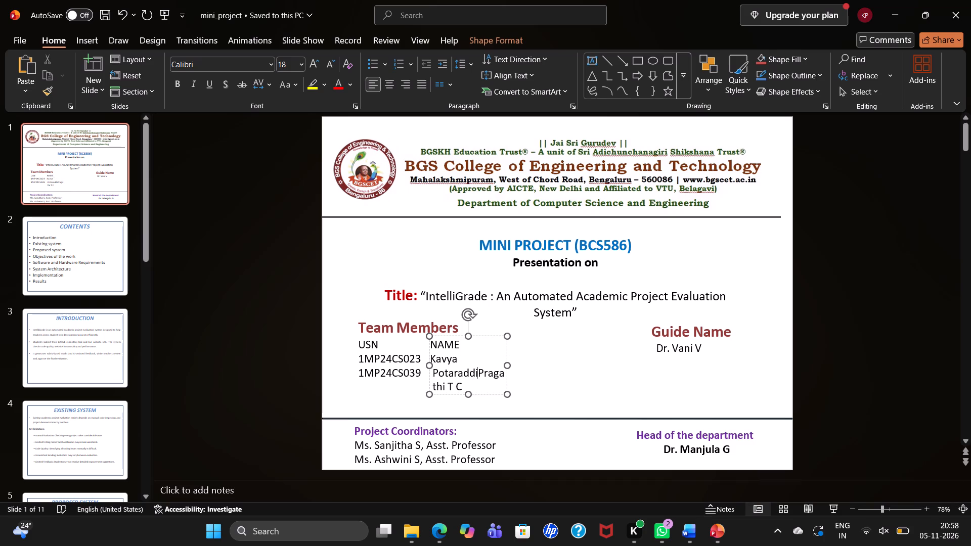
key("Return")
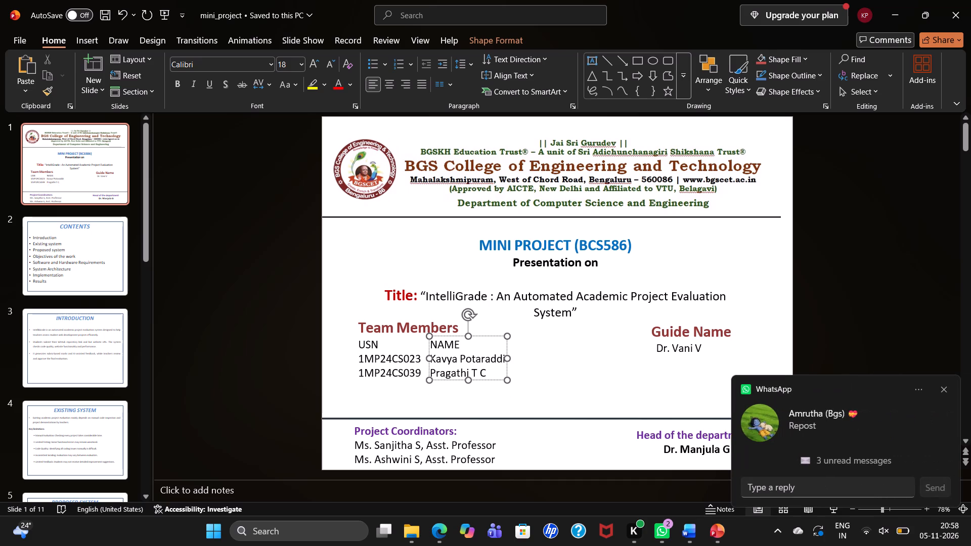
left_click(558, 406)
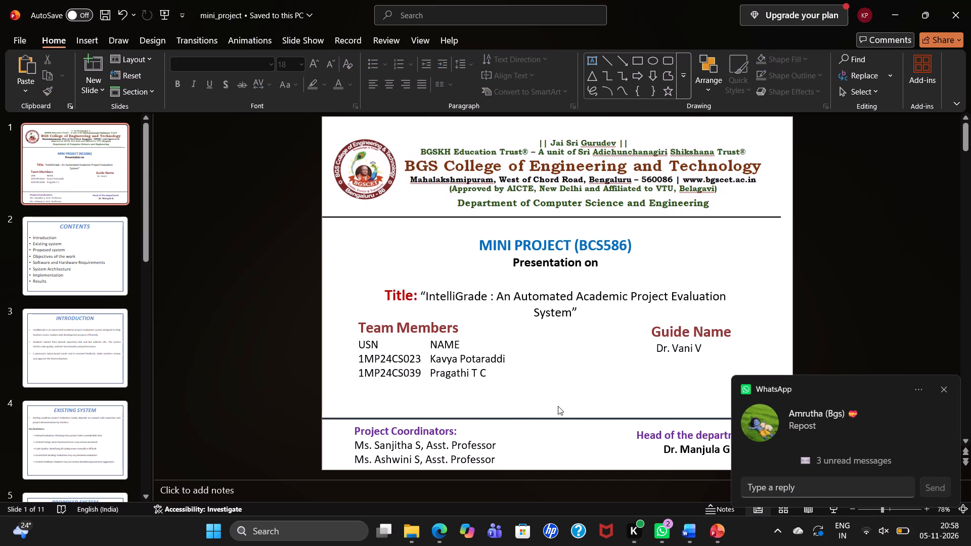
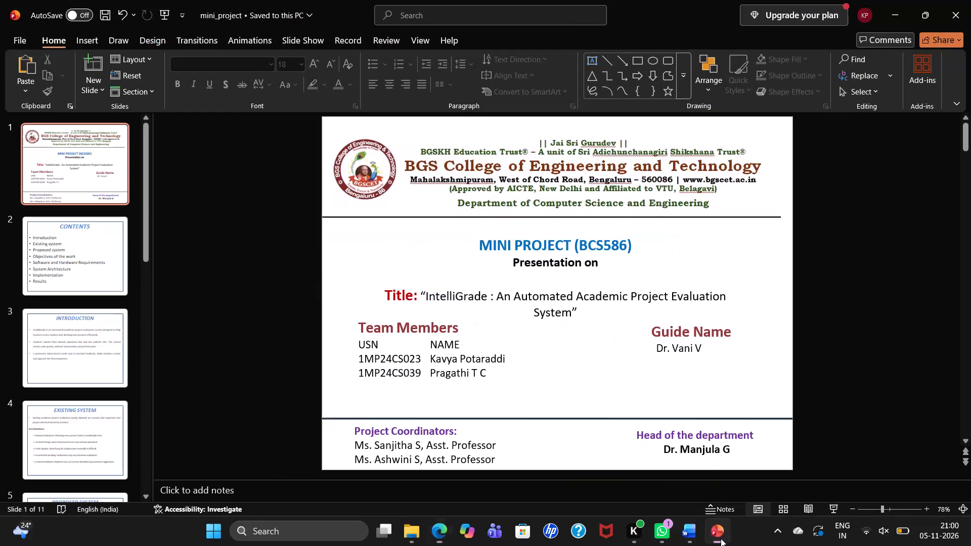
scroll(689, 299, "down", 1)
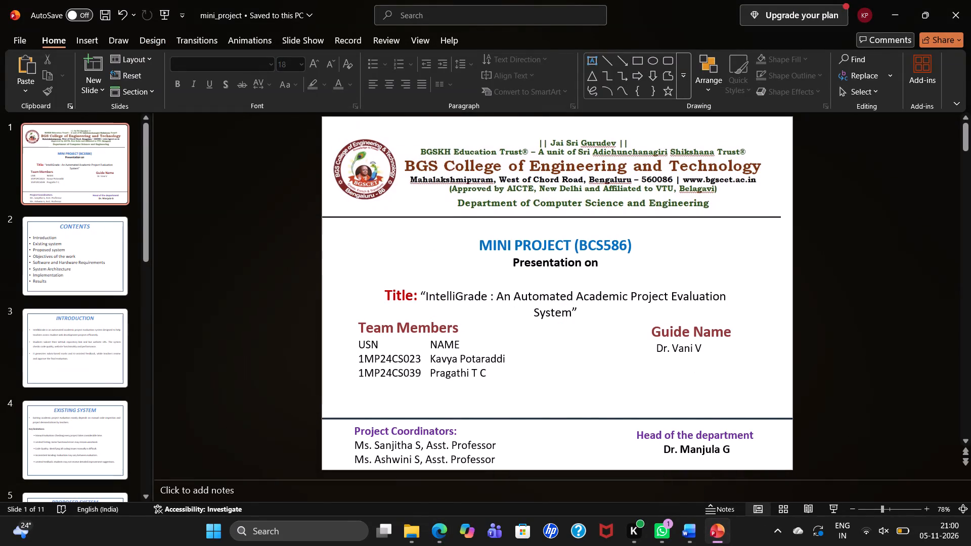
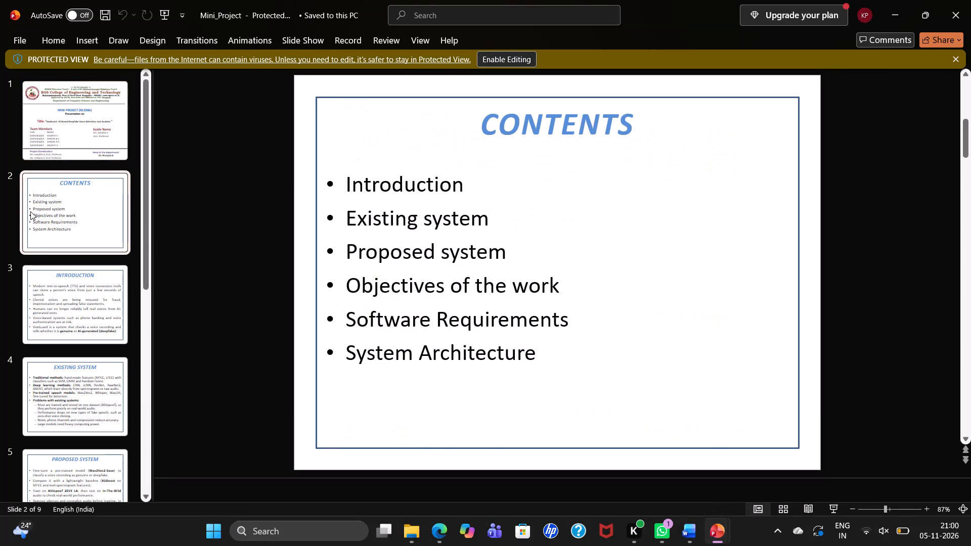
Check the title slide of the protected Mini_Project presentation for reference, and return to the editable mini_project presentation.
left_click(82, 285)
left_click(97, 97)
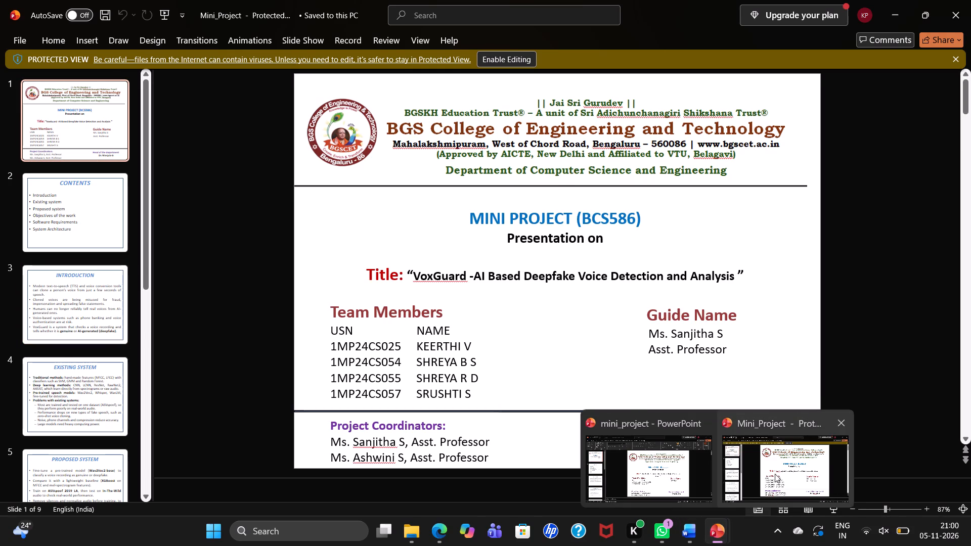
left_click(685, 464)
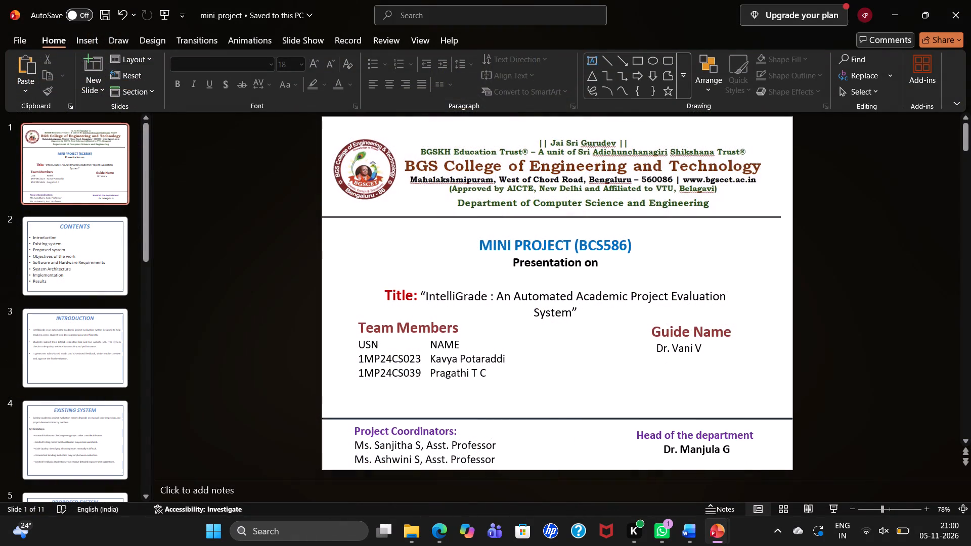
Left-align the Guide Name block on the title slide and remove the indent before the guide's name beneath the heading.
left_click(656, 342)
left_click_drag(654, 332, 708, 351)
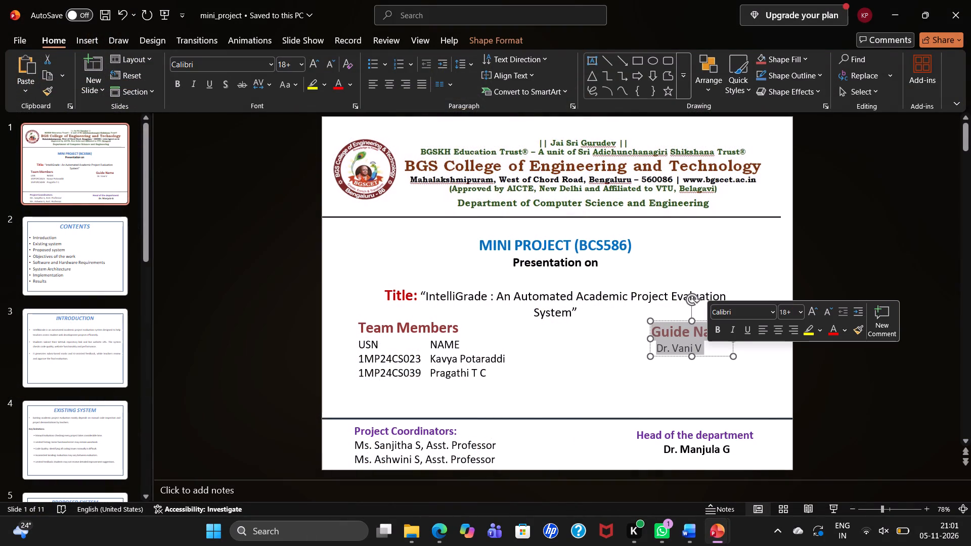
left_click(366, 78)
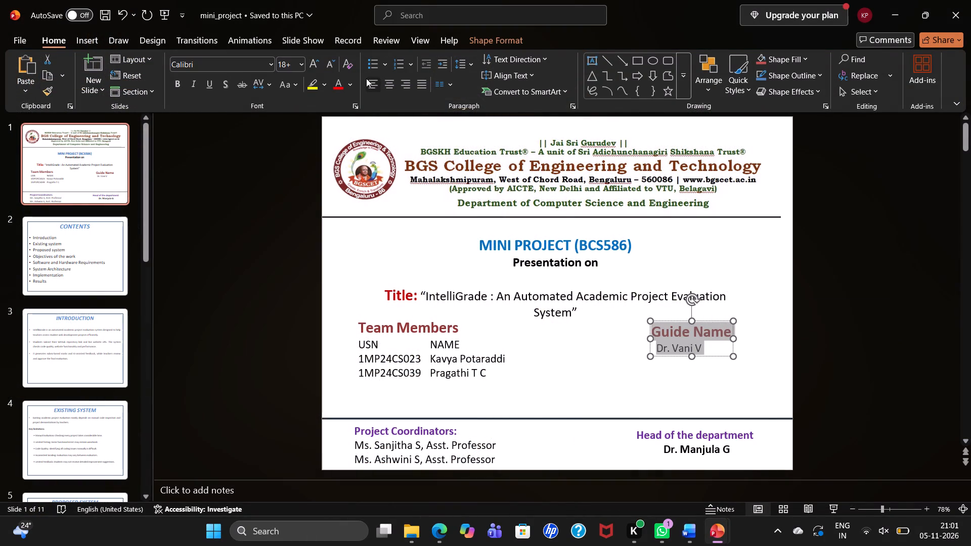
left_click(377, 81)
triple_click(377, 81)
left_click(651, 362)
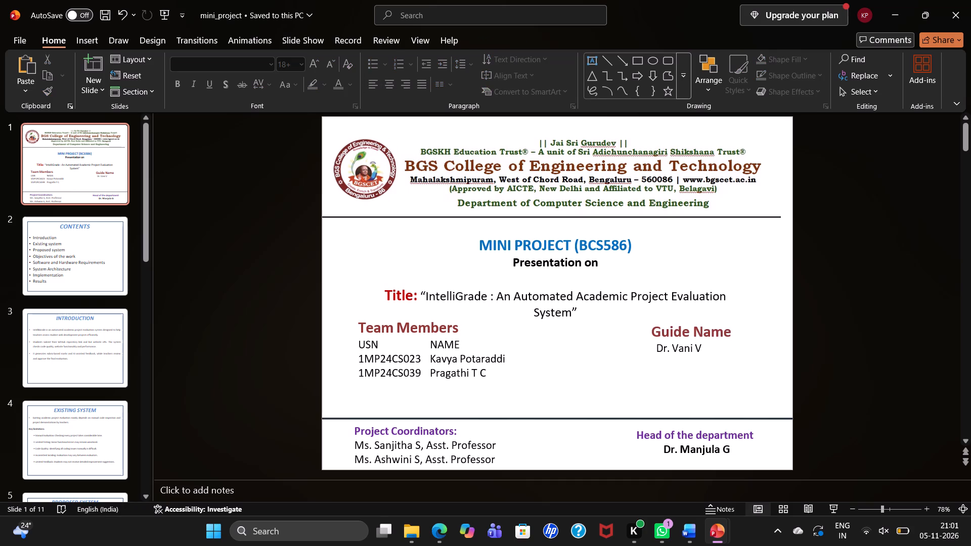
left_click(657, 349)
key("BackSpace")
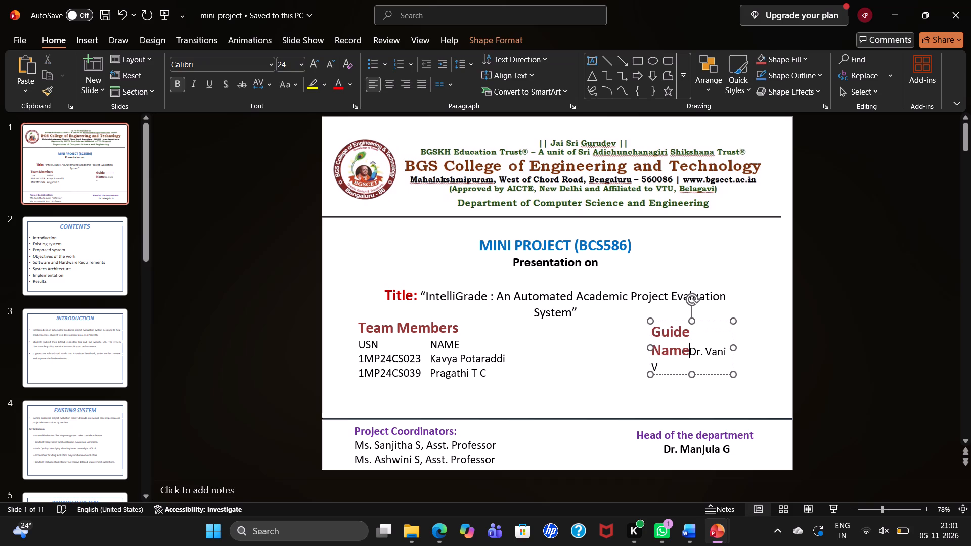
key("Return")
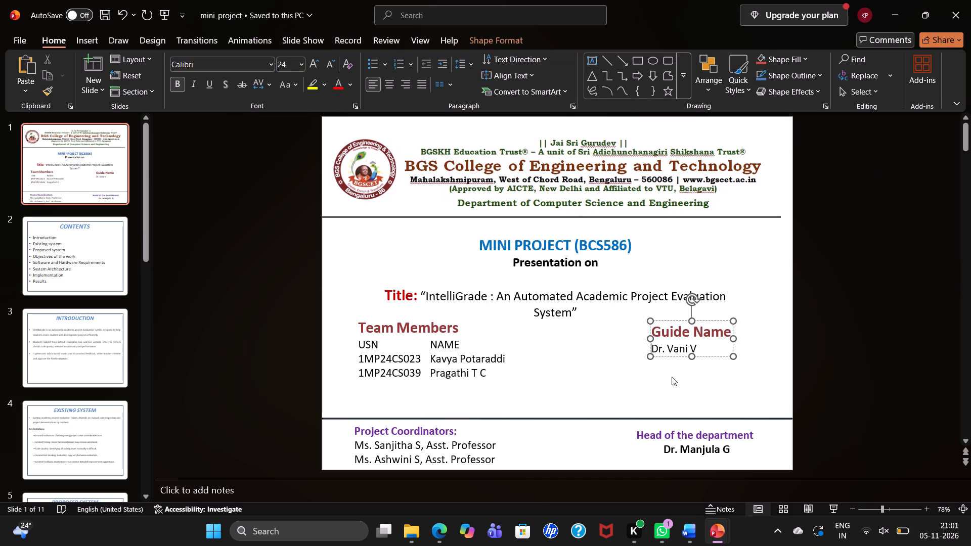
left_click(672, 377)
Review the Implementation, System Architecture, and Software and Hardware Requirements slides for their layout and formatting.
scroll(599, 353, "down", 3)
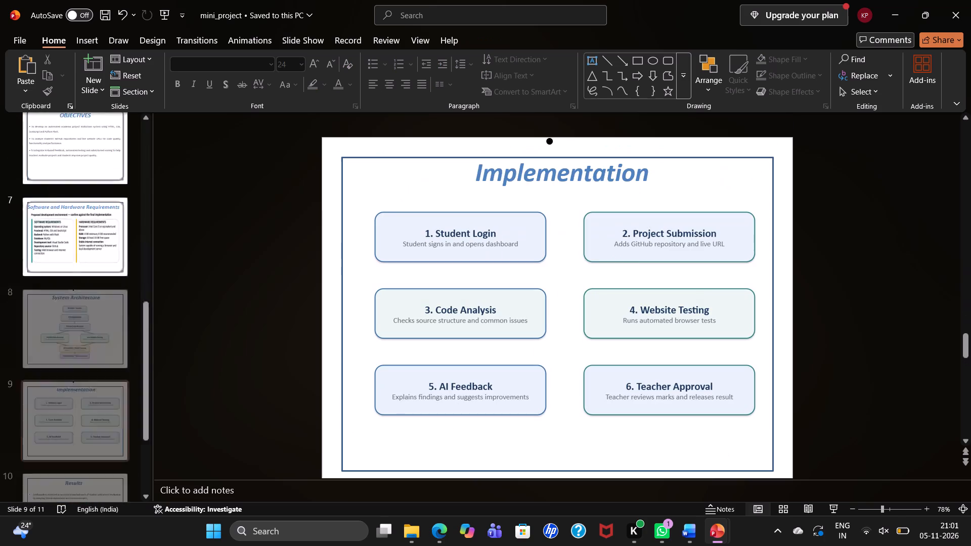
scroll(599, 353, "up", 1)
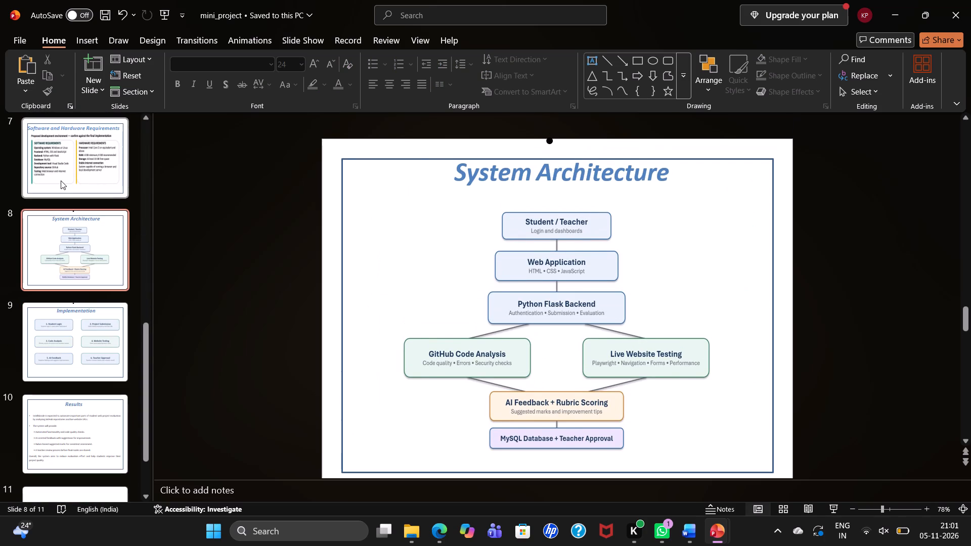
left_click(61, 180)
scroll(97, 295, "up", 1)
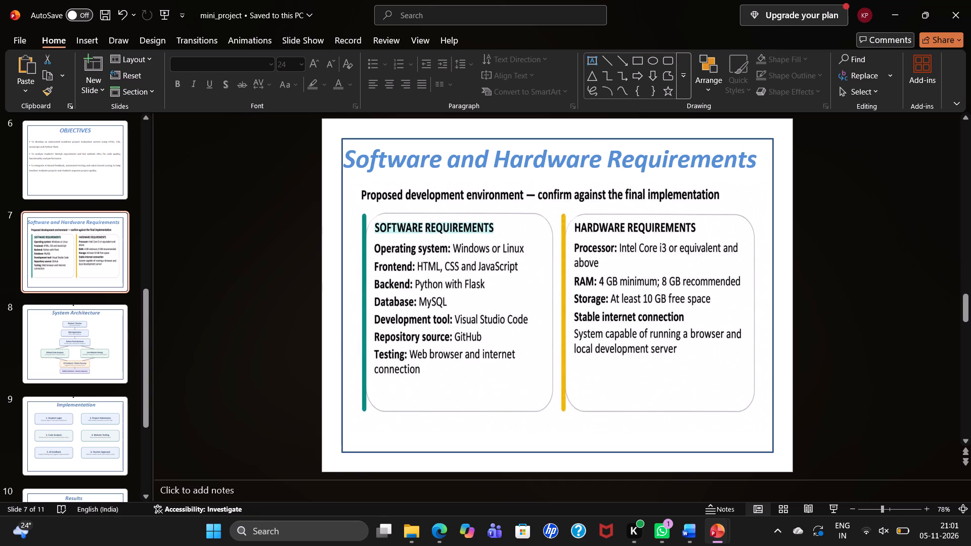
Review the converted System Architecture, Implementation and Results slides.
scroll(435, 315, "down", 1)
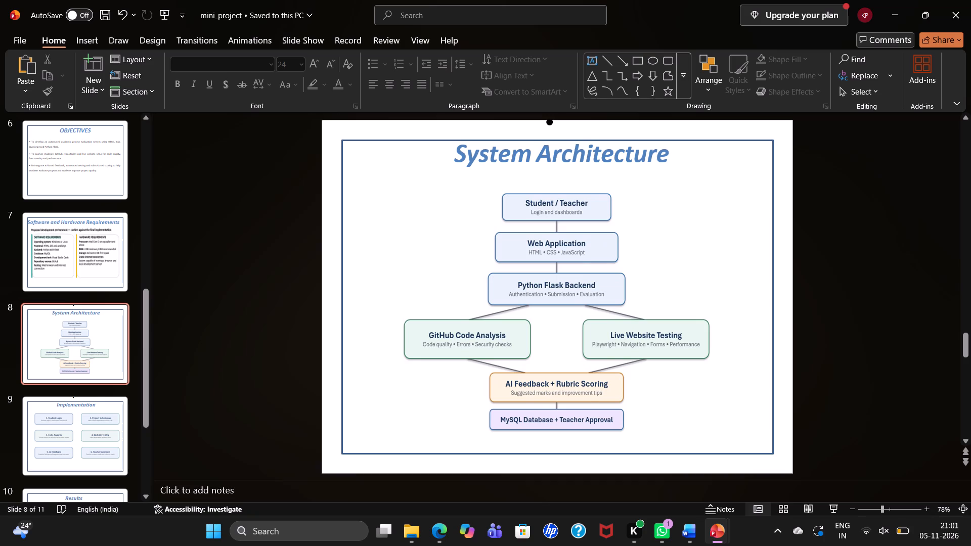
left_click(61, 334)
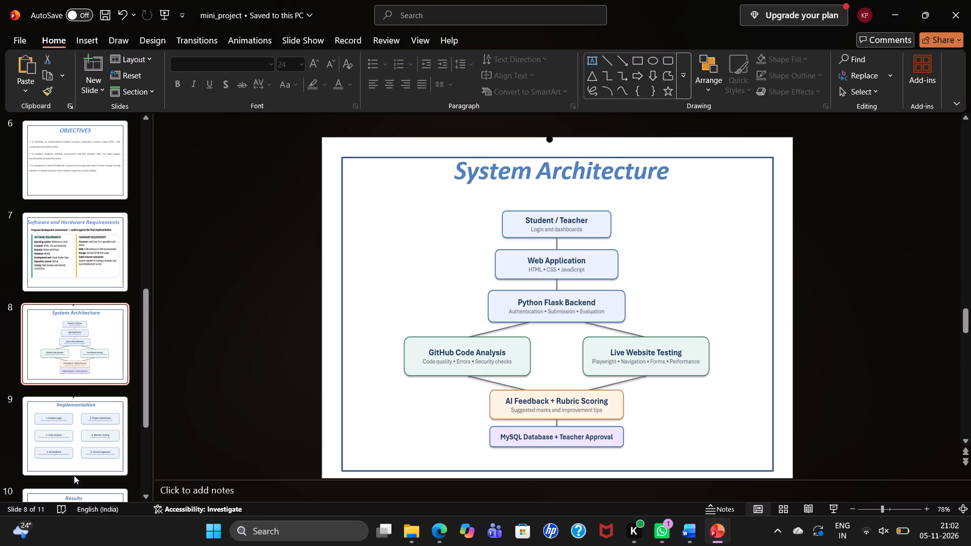
left_click(74, 458)
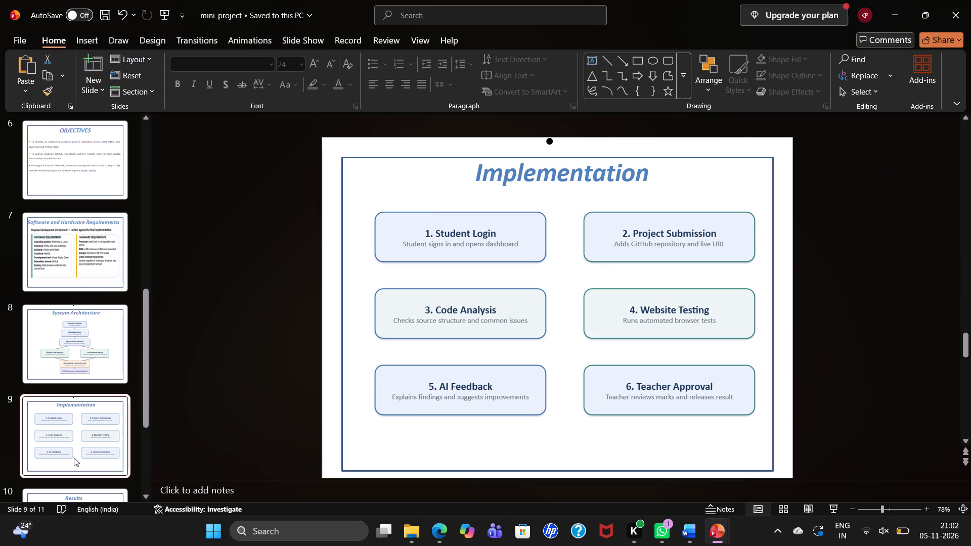
scroll(102, 449, "down", 2)
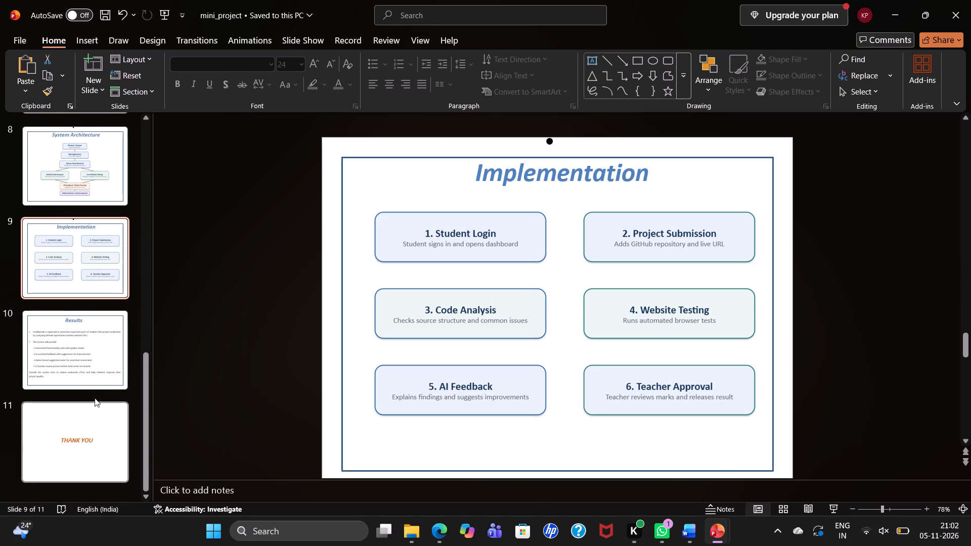
left_click(97, 353)
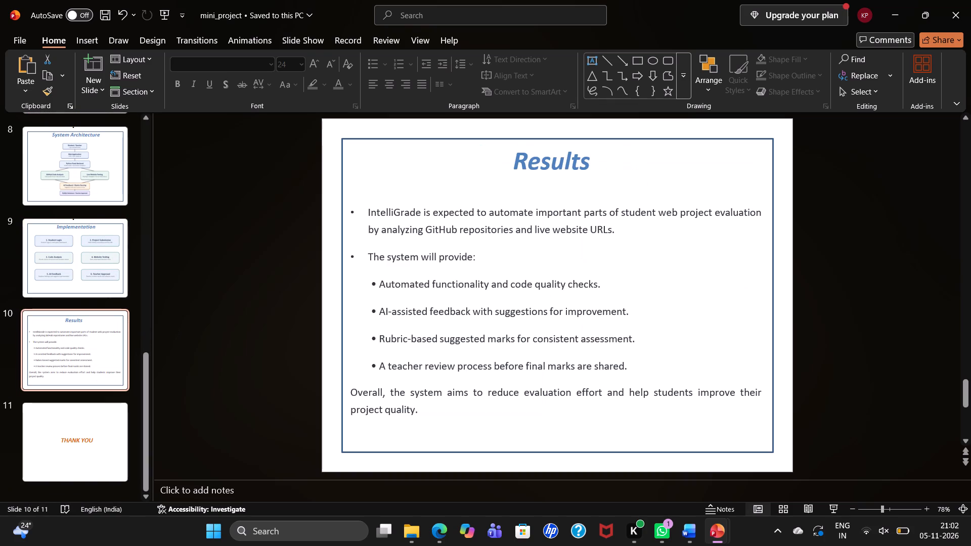
Return to the title slide and check whether its college header banner and MINI PROJECT heading are selectable, editable objects.
scroll(509, 262, "up", 2)
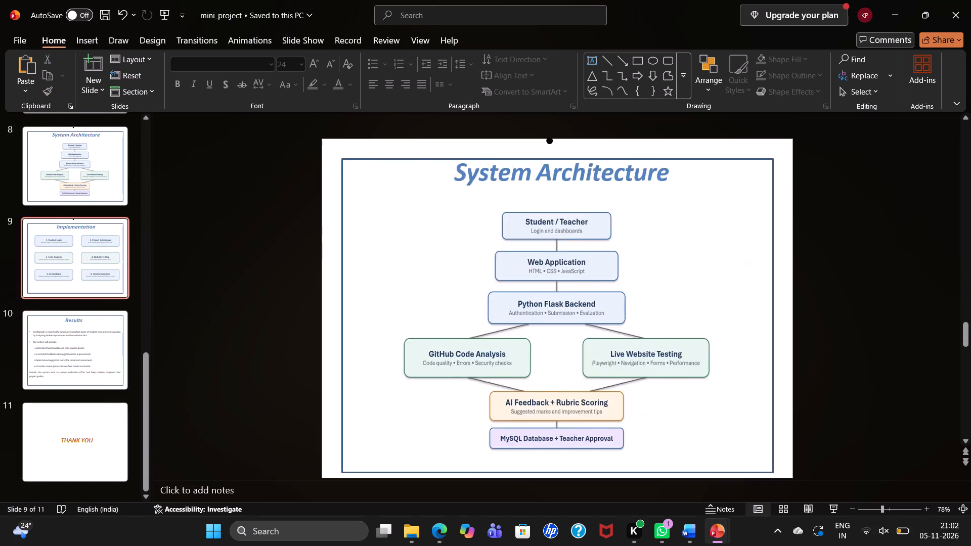
scroll(509, 262, "up", 1)
scroll(93, 216, "up", 3)
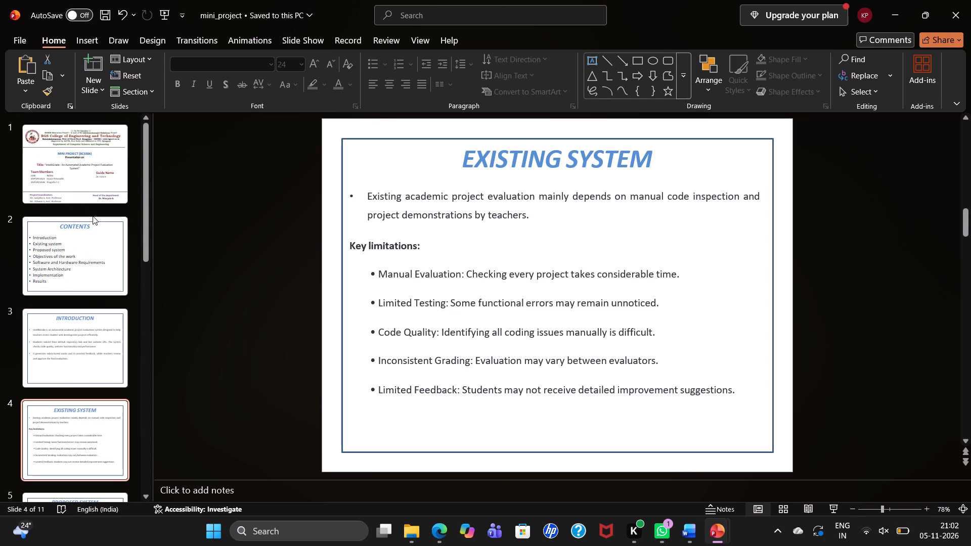
left_click(61, 179)
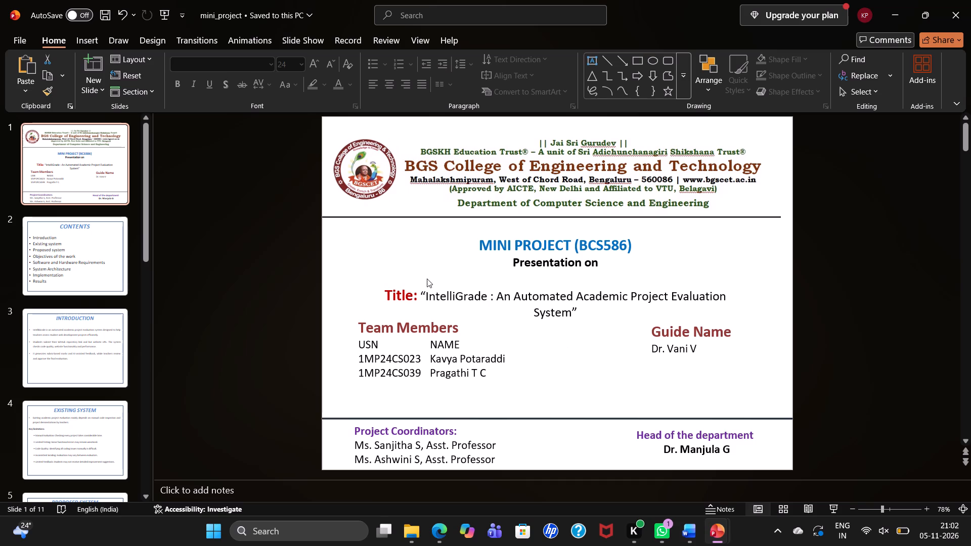
left_click(582, 141)
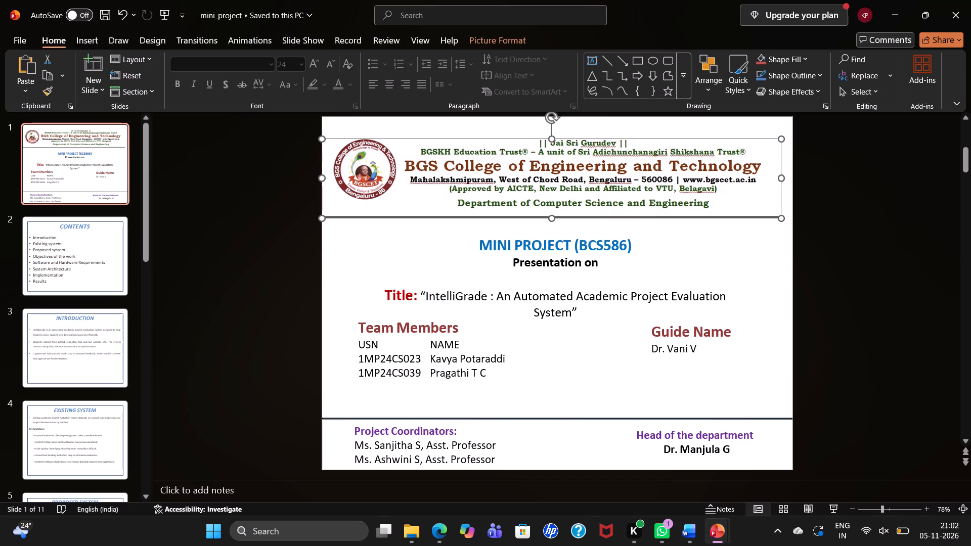
left_click(583, 142)
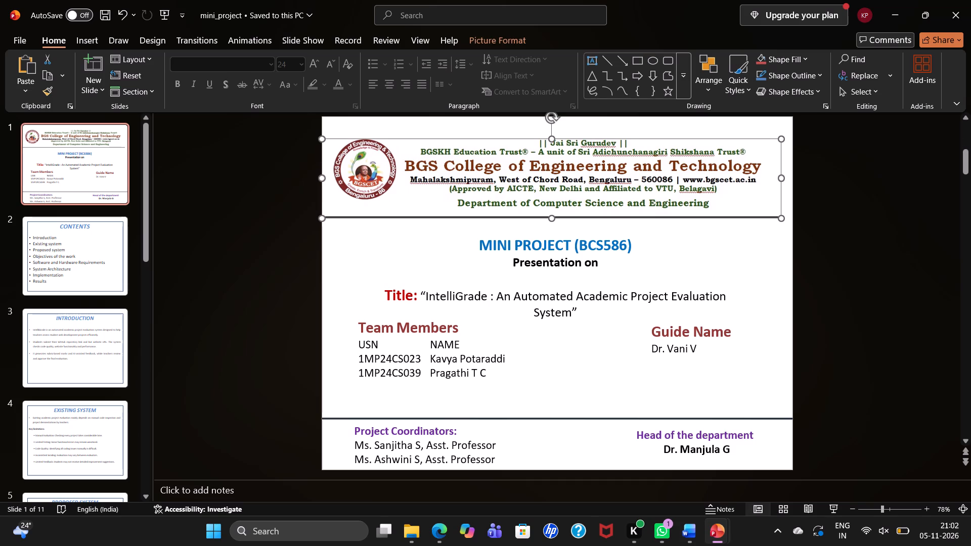
left_click(590, 147)
triple_click(590, 147)
left_click(590, 147)
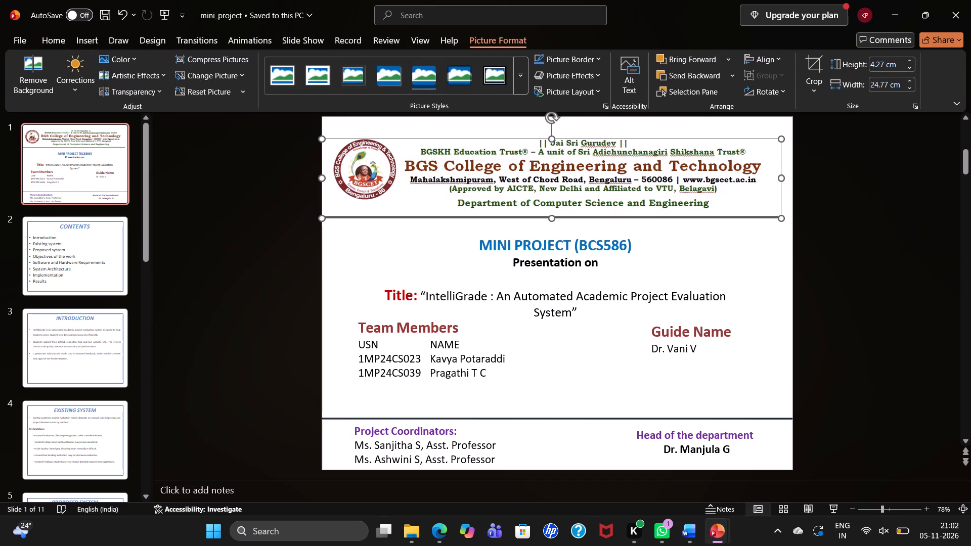
left_click(639, 253)
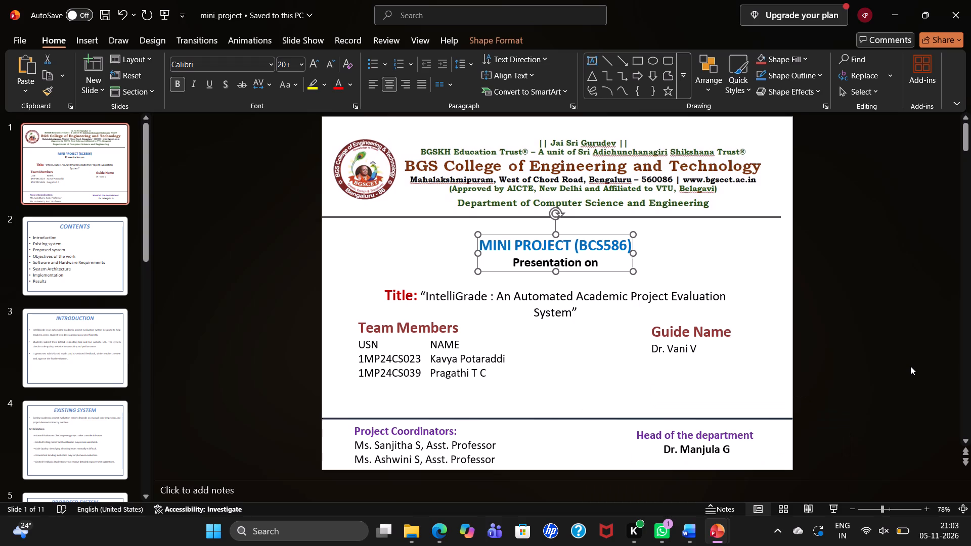
Re-examine the Implementation slide and its content frame, followed by the THANK YOU, Results and OBJECTIVES slides.
scroll(87, 449, "down", 4)
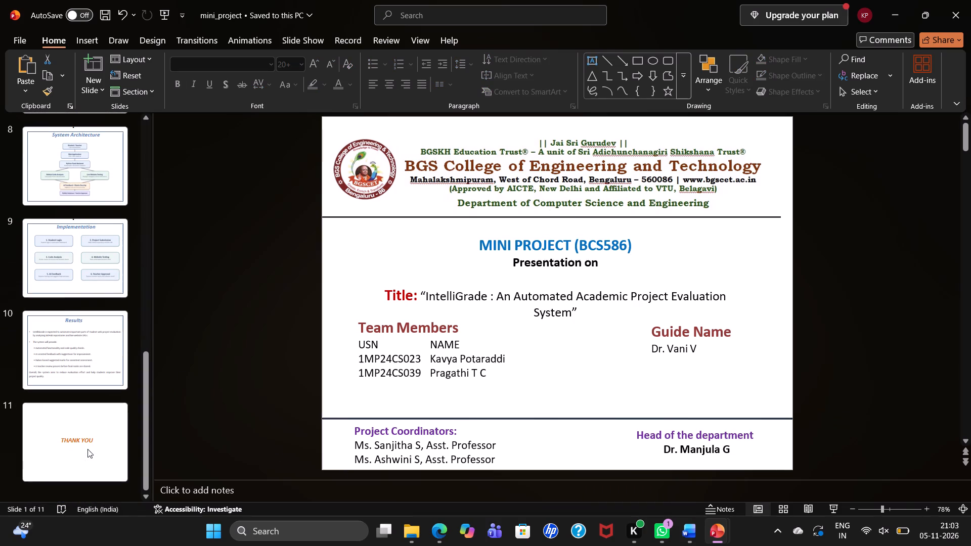
left_click(67, 222)
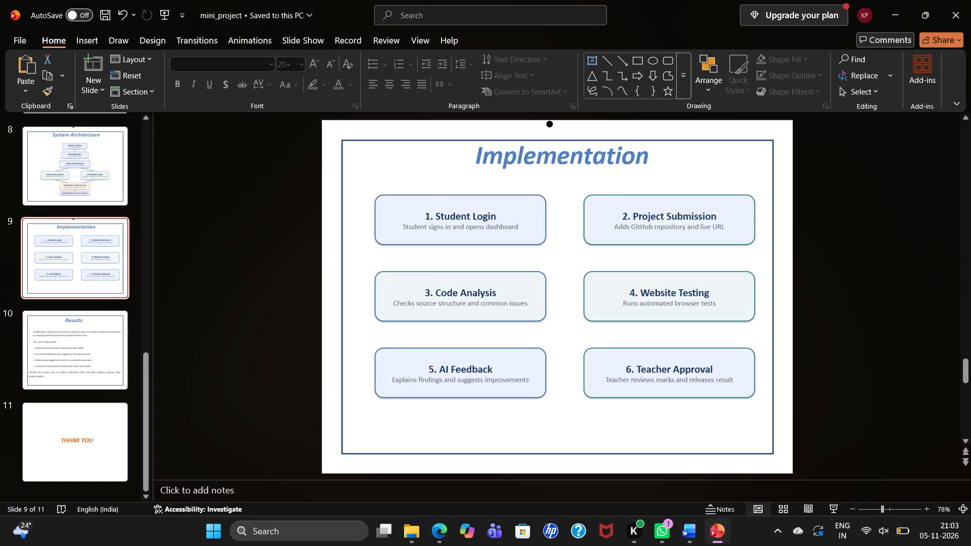
left_click(512, 283)
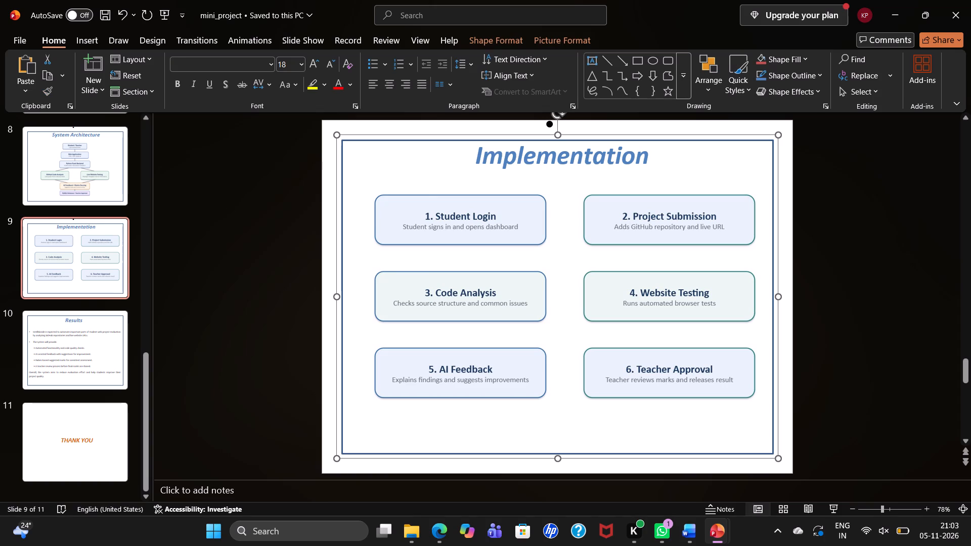
left_click(62, 435)
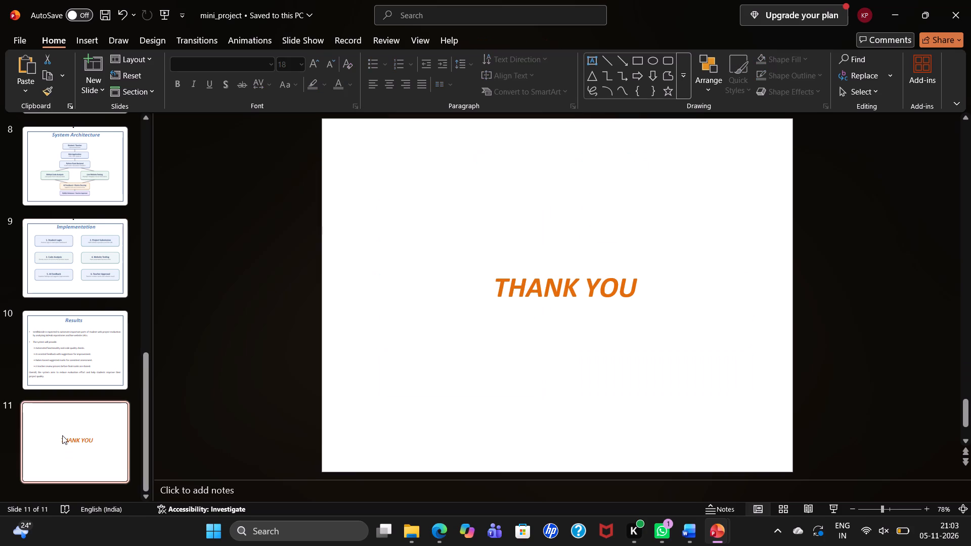
left_click(70, 379)
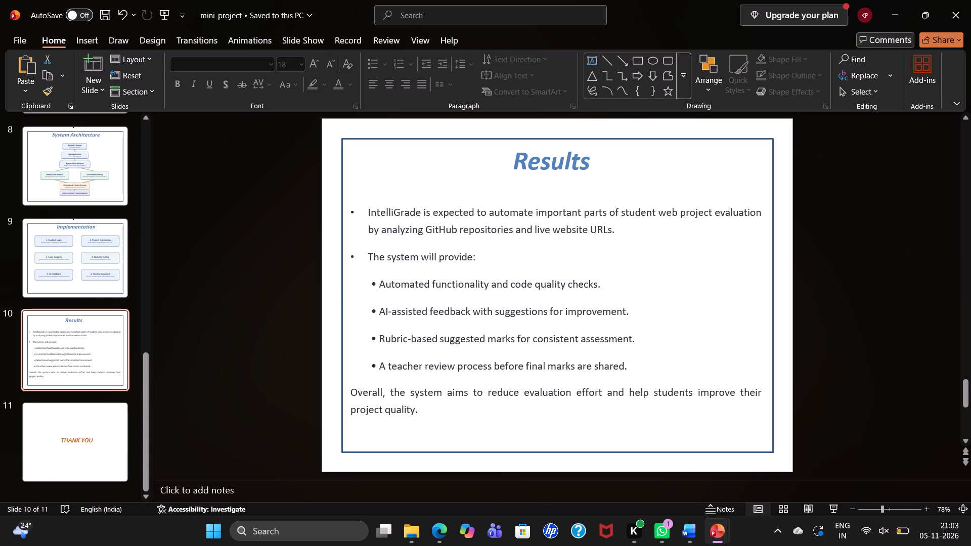
scroll(106, 220, "up", 2)
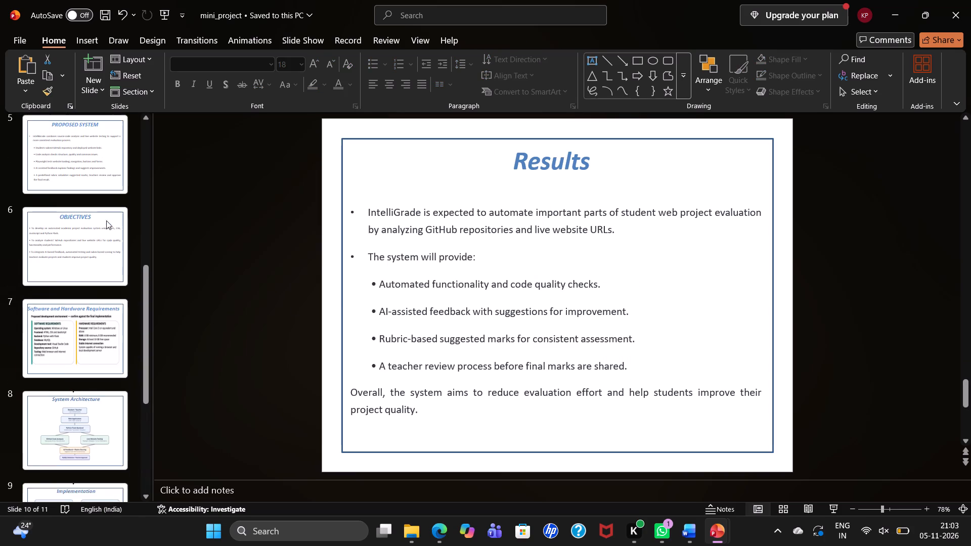
left_click(93, 267)
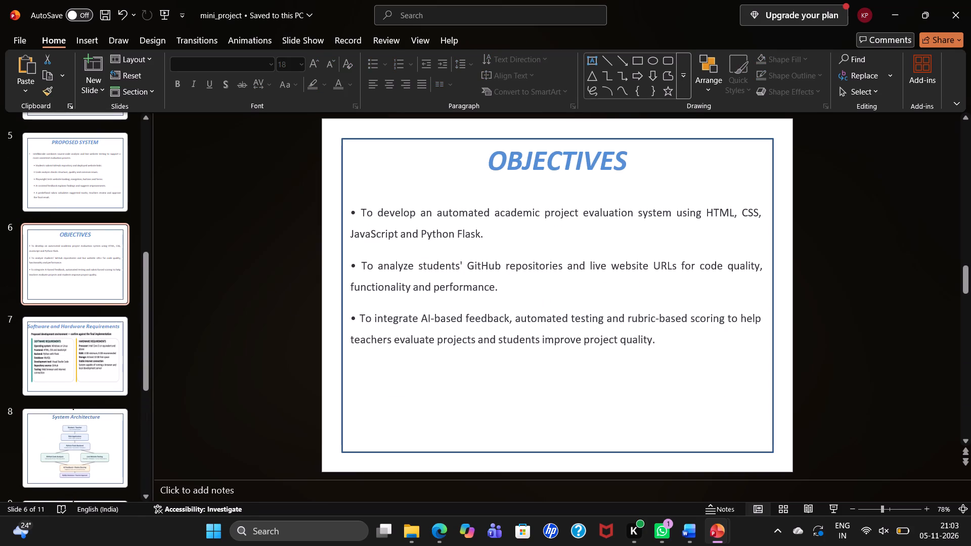
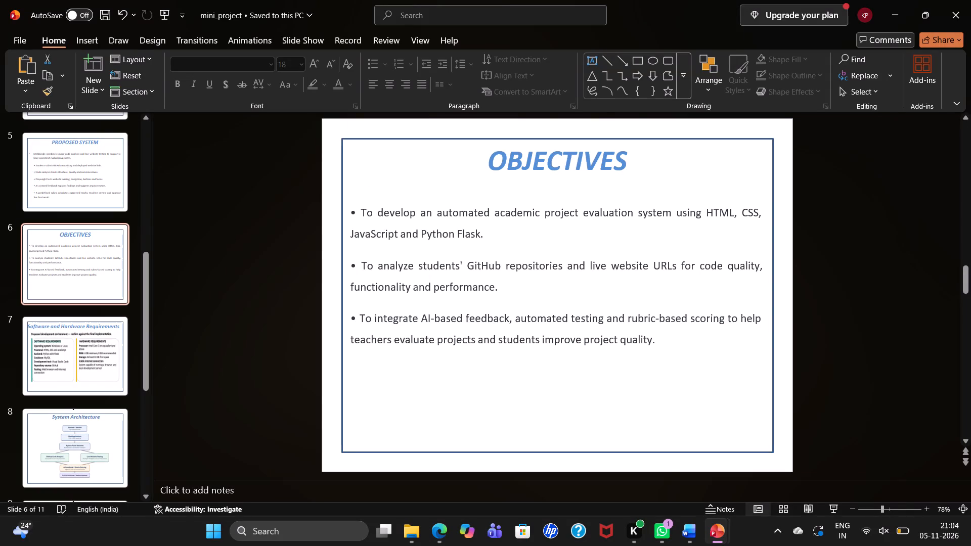
Check whether the third bullet's text on the OBJECTIVES slide can be selected and edited.
left_click_drag(630, 318, 651, 318)
left_click(651, 318)
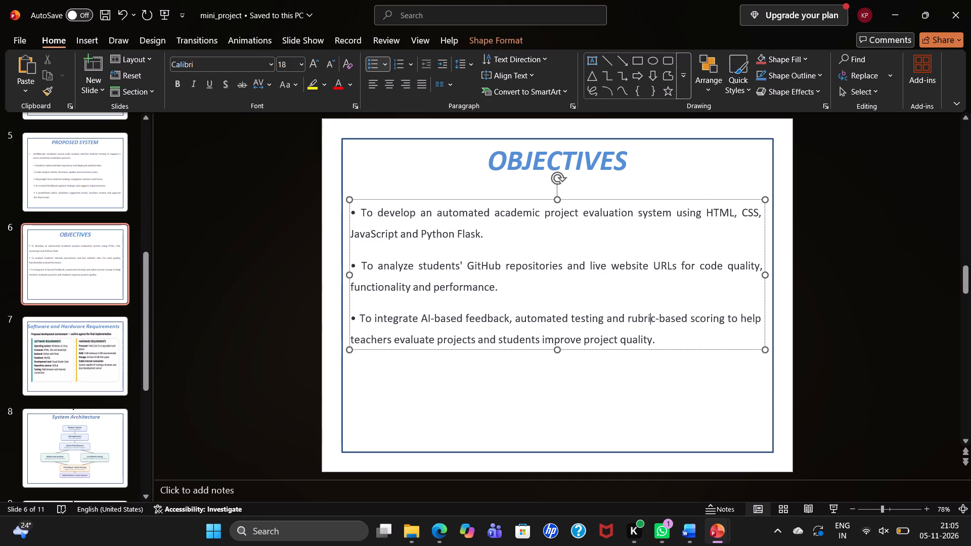
Return to the title slide to view its college header and project details.
scroll(75, 161, "up", 4)
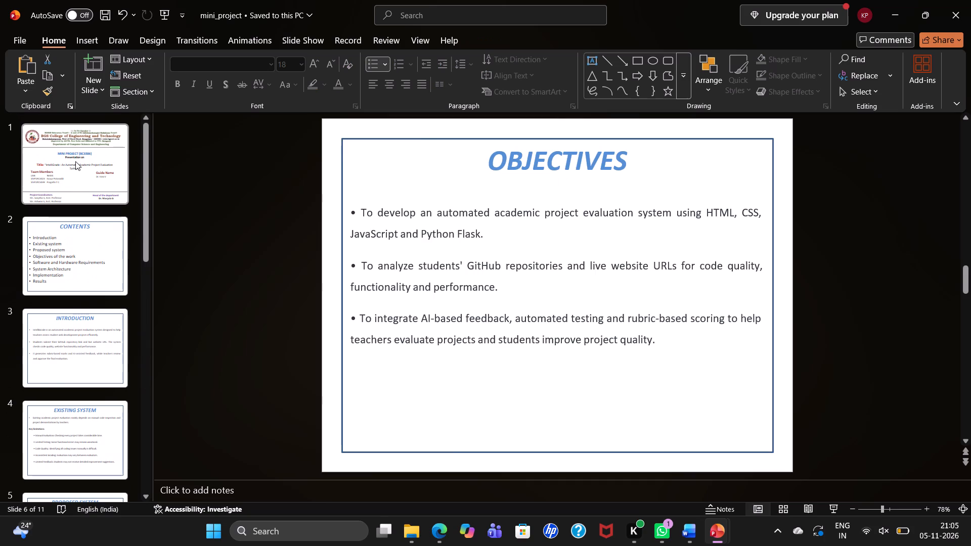
left_click(75, 161)
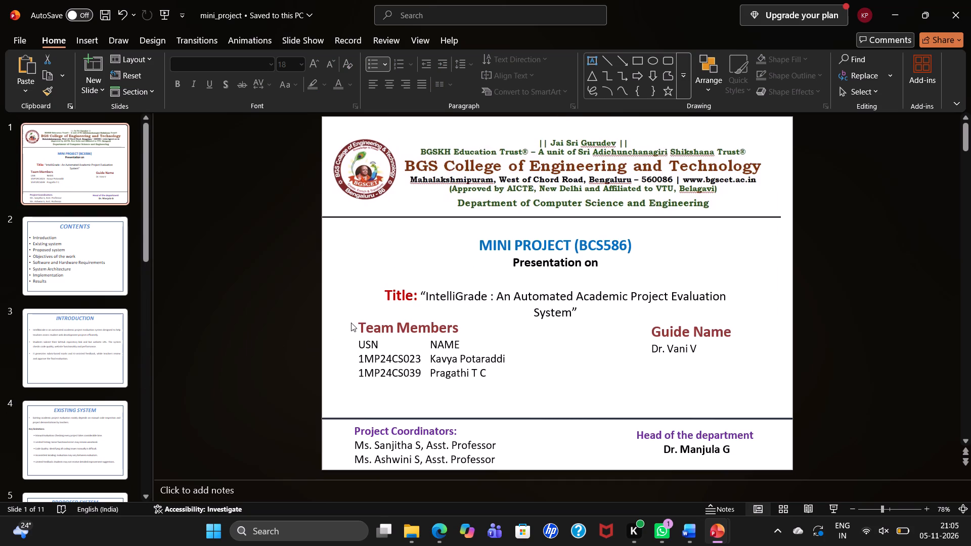
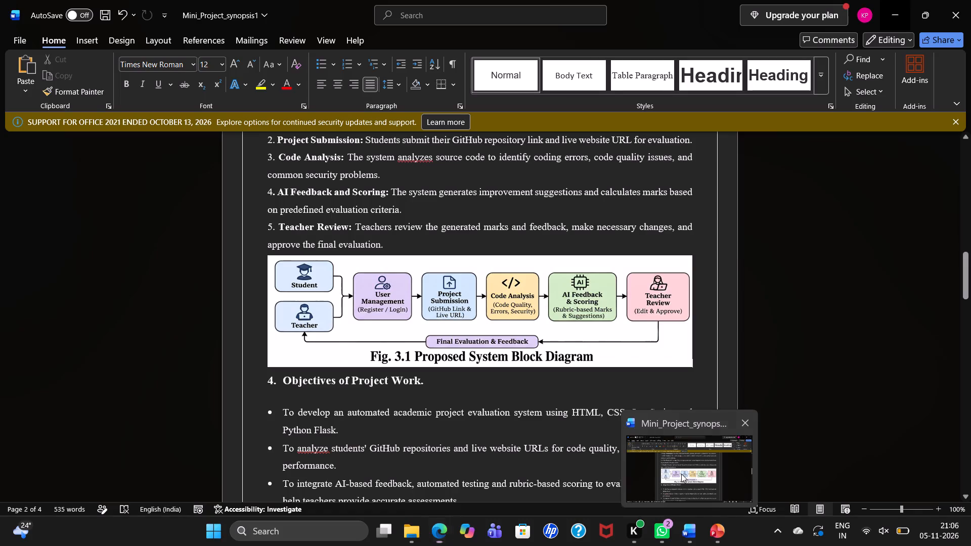
scroll(551, 369, "down", 8)
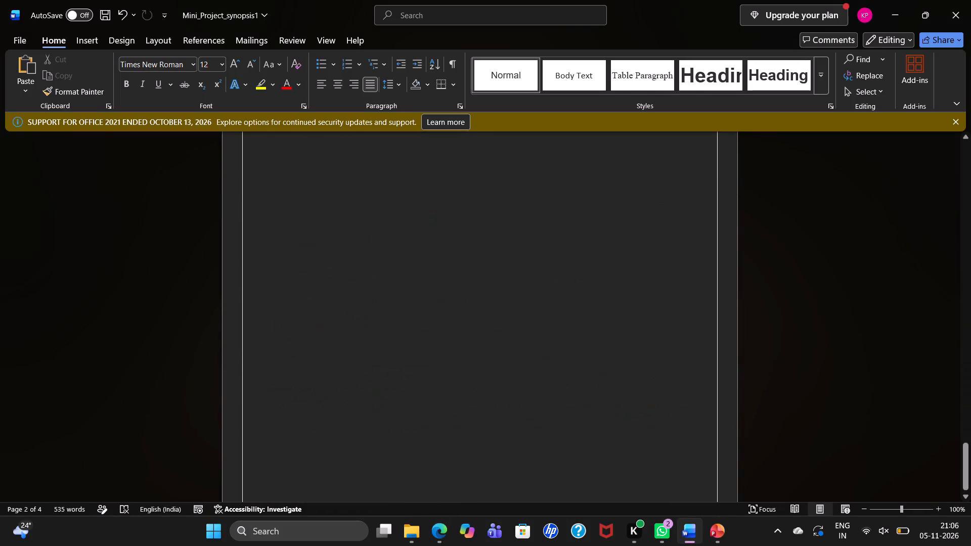
scroll(551, 369, "up", 8)
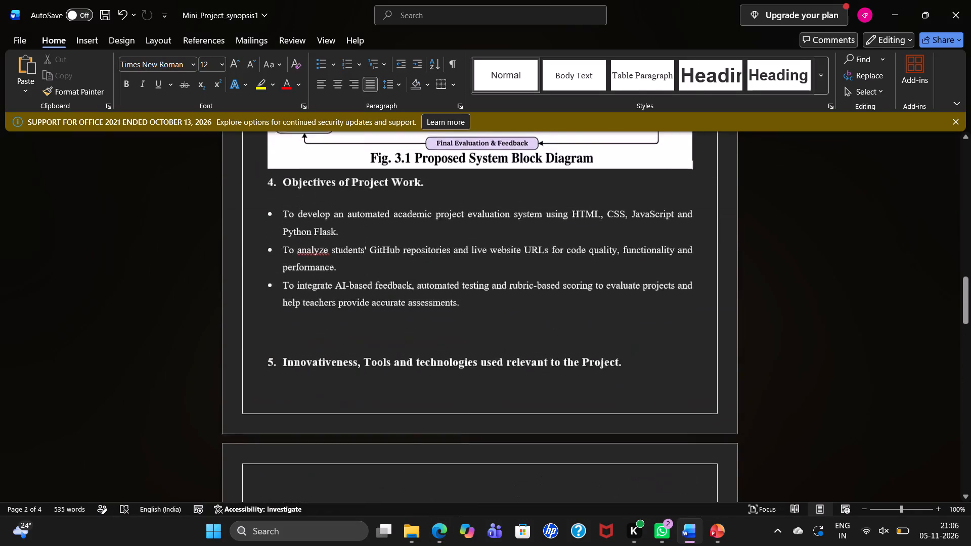
scroll(551, 369, "up", 6)
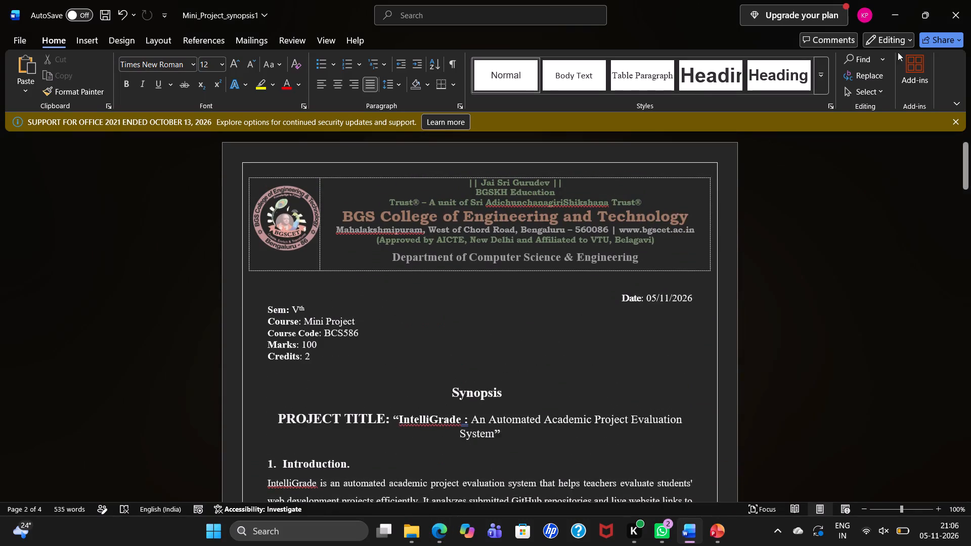
Close the Mini_Project_synopsis1 document, saving its changes in the Downloads folder.
left_click(969, 11)
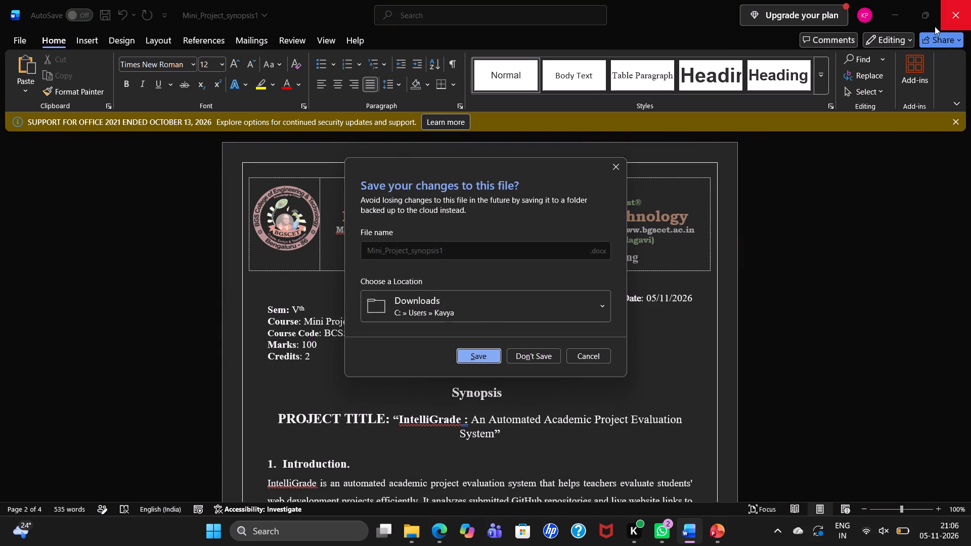
left_click(477, 352)
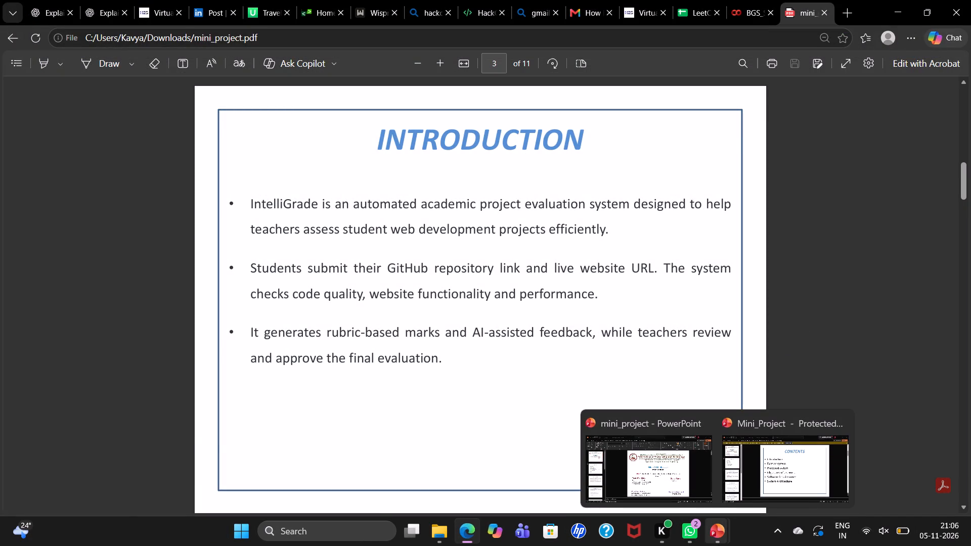
Skim mini_project.pdf in Edge past the INTRODUCTION page and return to the CONTENTS page.
scroll(662, 380, "down", 1)
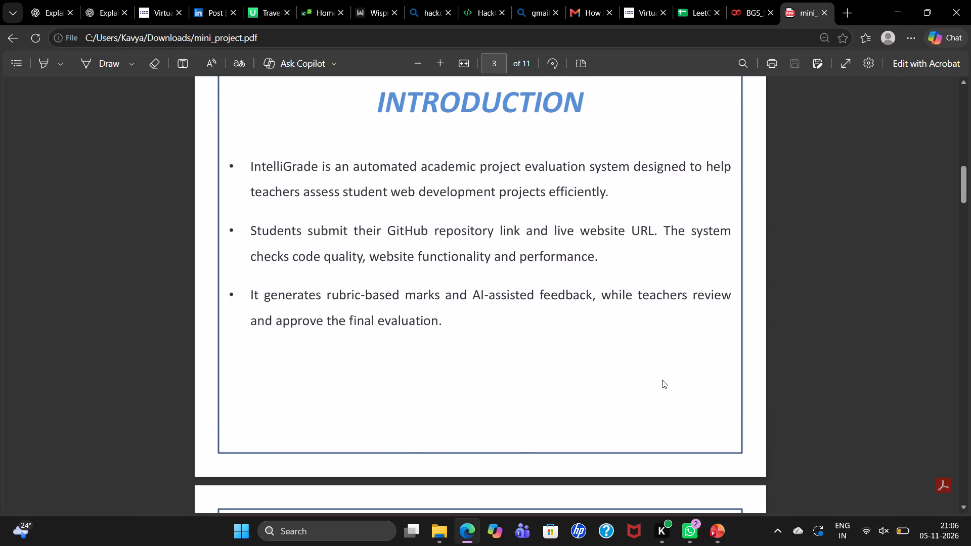
scroll(662, 380, "down", 16)
scroll(662, 380, "down", 5)
scroll(662, 380, "up", 13)
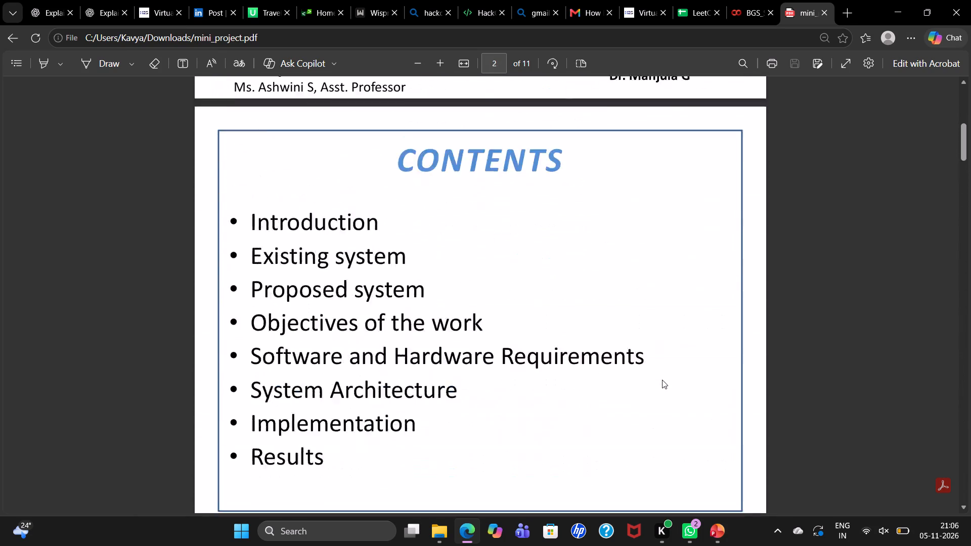
scroll(662, 380, "up", 1)
Read mini_project.pdf from the CONTENTS page through OBJECTIVES to the Software and Hardware Requirements page.
scroll(662, 380, "down", 6)
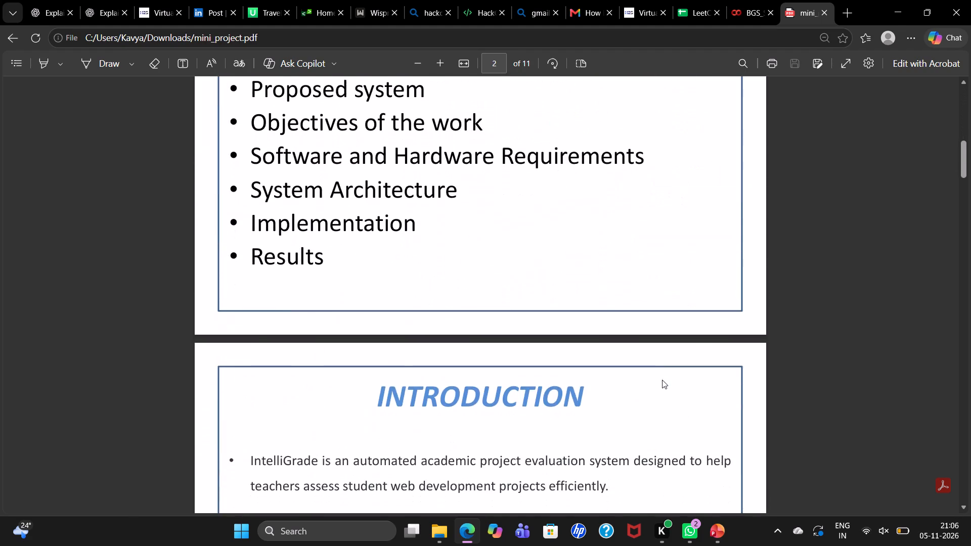
scroll(662, 380, "down", 7)
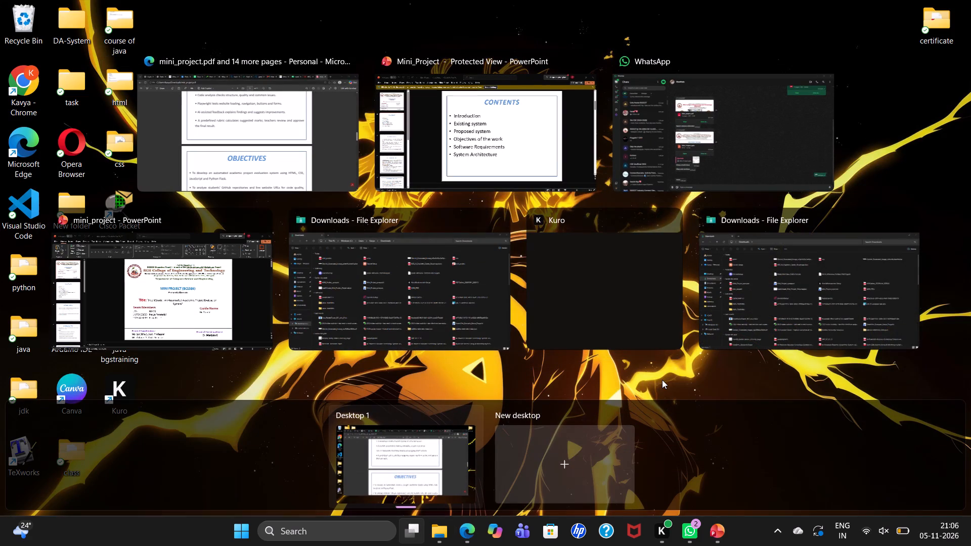
left_click(270, 127)
scroll(354, 239, "down", 6)
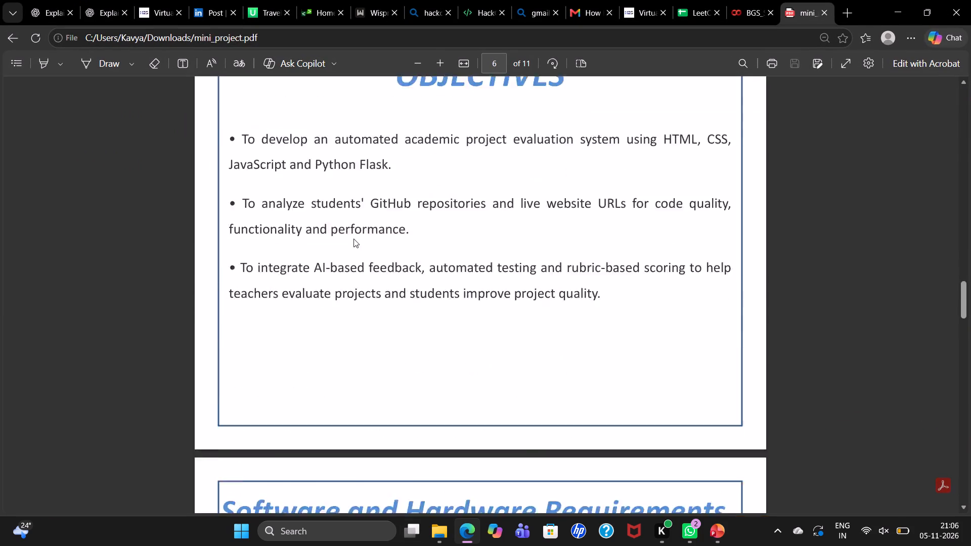
scroll(293, 333, "up", 5)
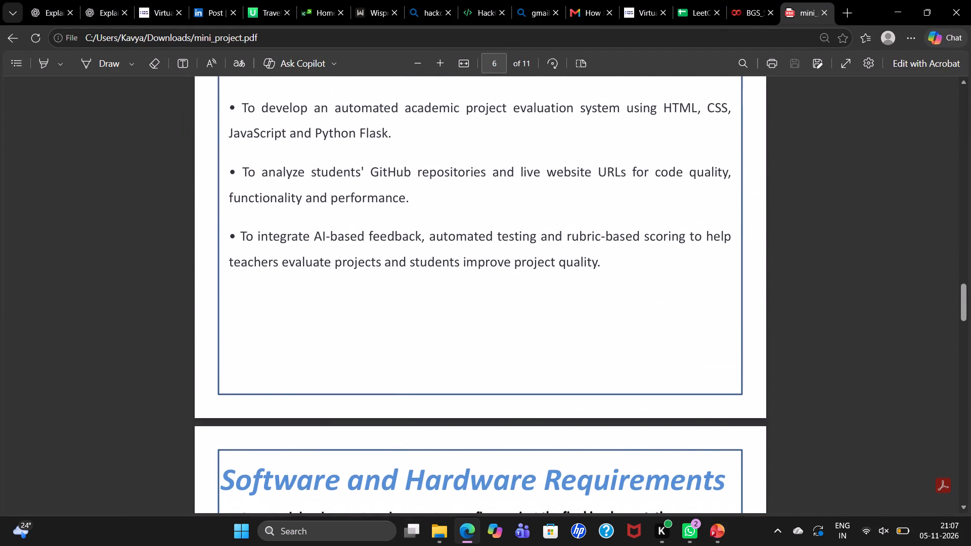
scroll(334, 227, "down", 3)
scroll(326, 380, "down", 2)
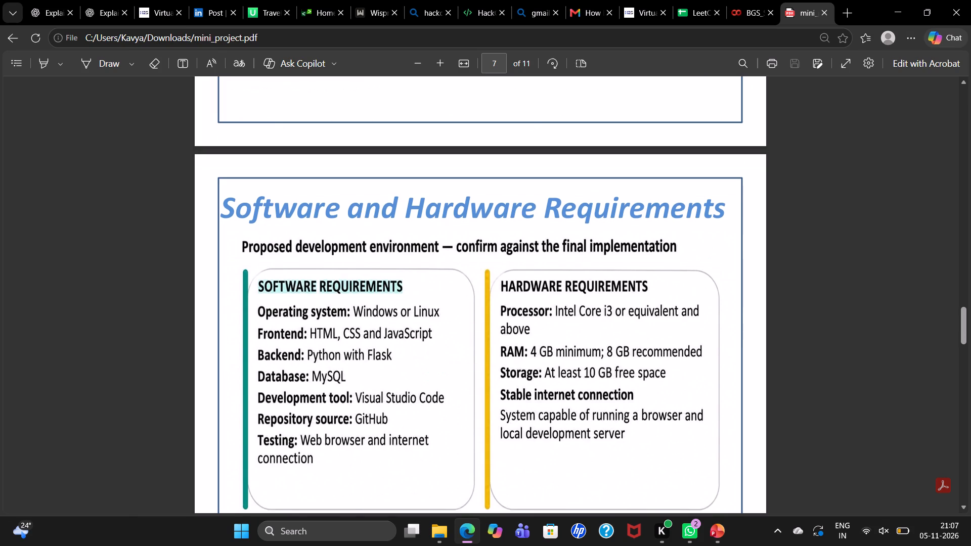
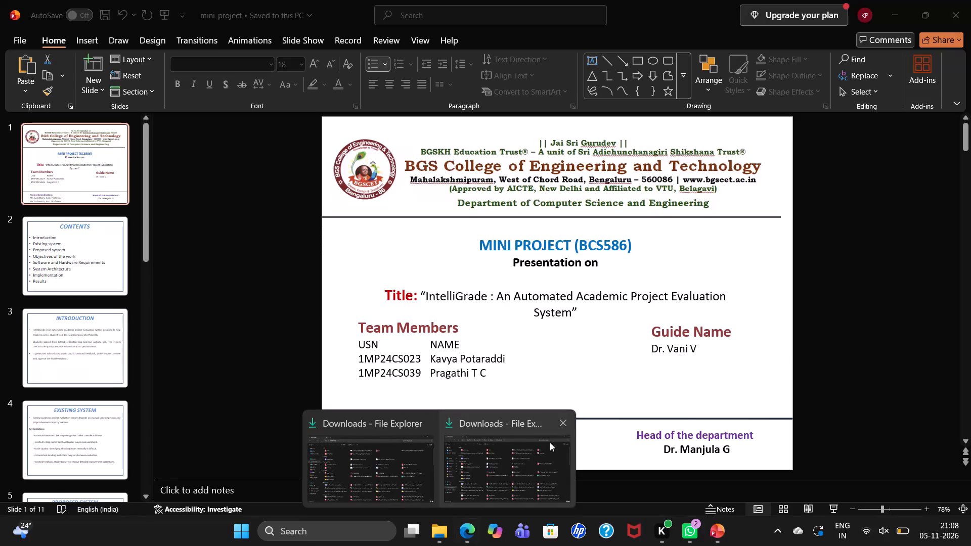
Close the duplicate Downloads window in File Explorer.
left_click(569, 424)
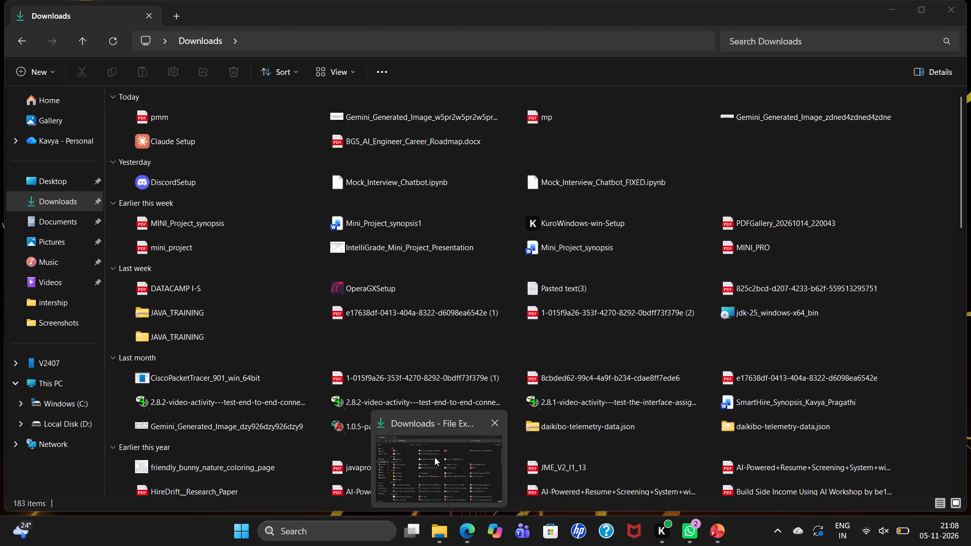
Switch to File Explorer, view the software and hardware requirements screenshot from the Gallery, and close it.
left_click(434, 457)
left_click(53, 117)
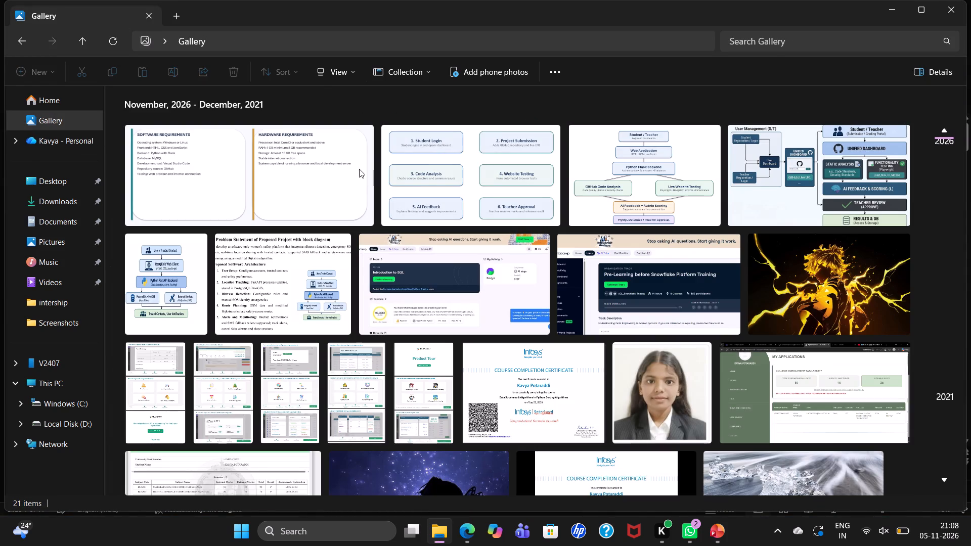
left_click(308, 191)
double_click(308, 191)
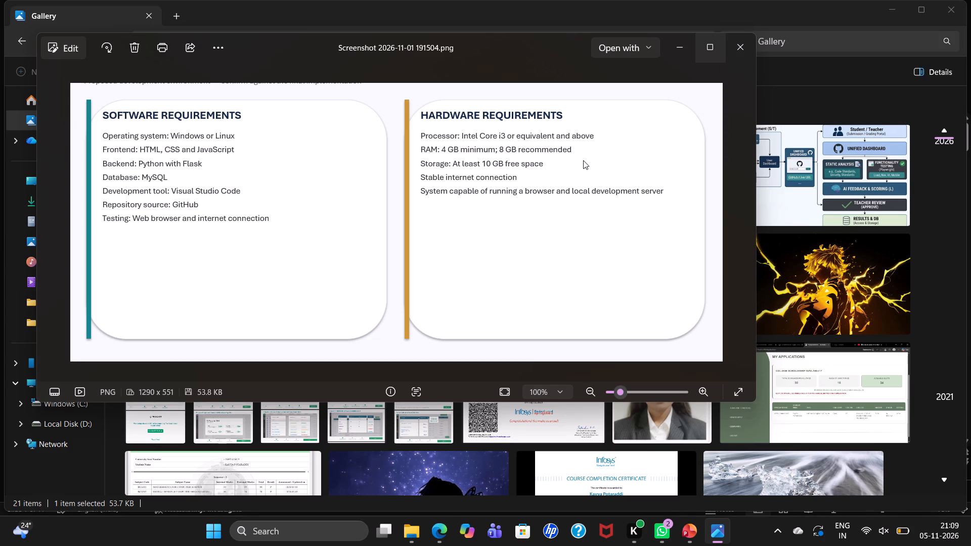
left_click(741, 40)
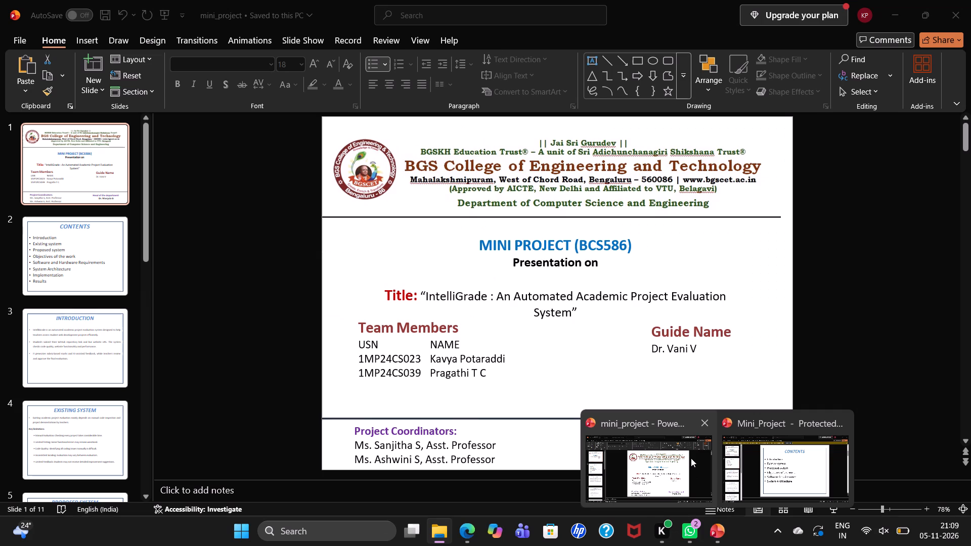
Switch to the Mini_Project presentation in PowerPoint and review its Software Requirements, System Architecture, closing and Introduction slides.
left_click(661, 467)
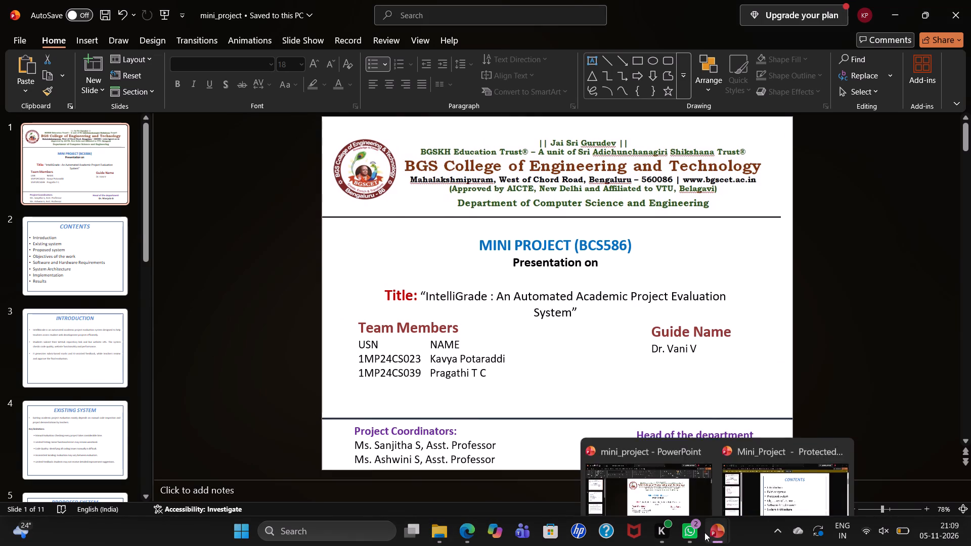
left_click(782, 473)
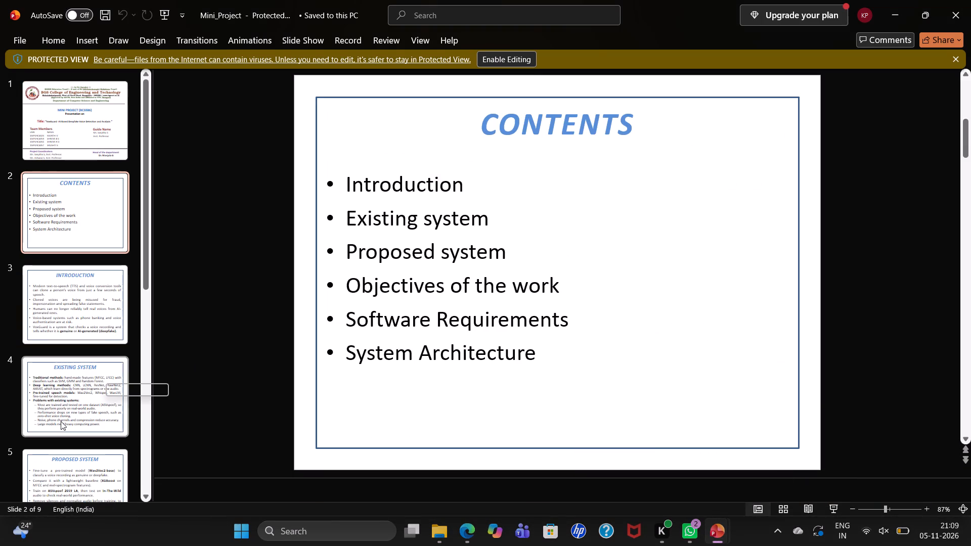
scroll(61, 421, "down", 2)
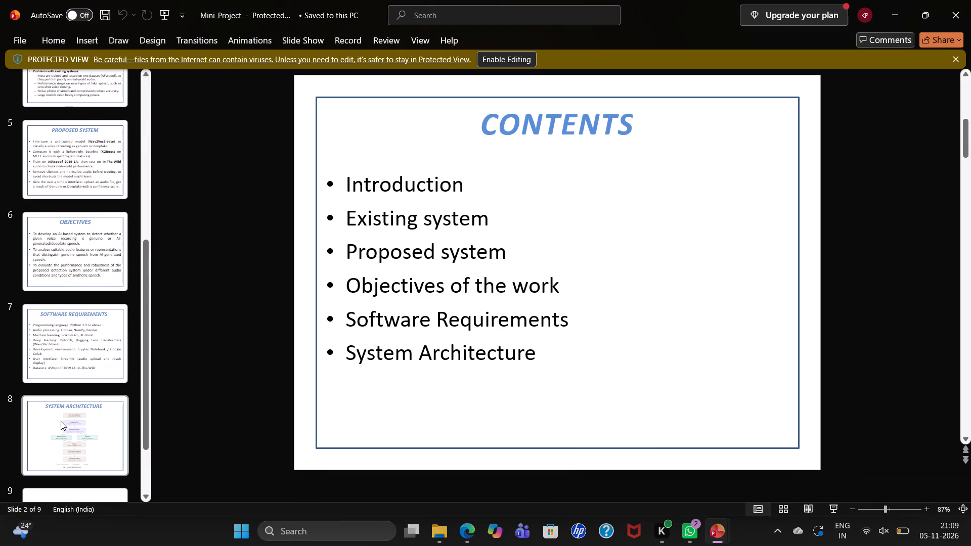
scroll(61, 421, "down", 1)
left_click(76, 316)
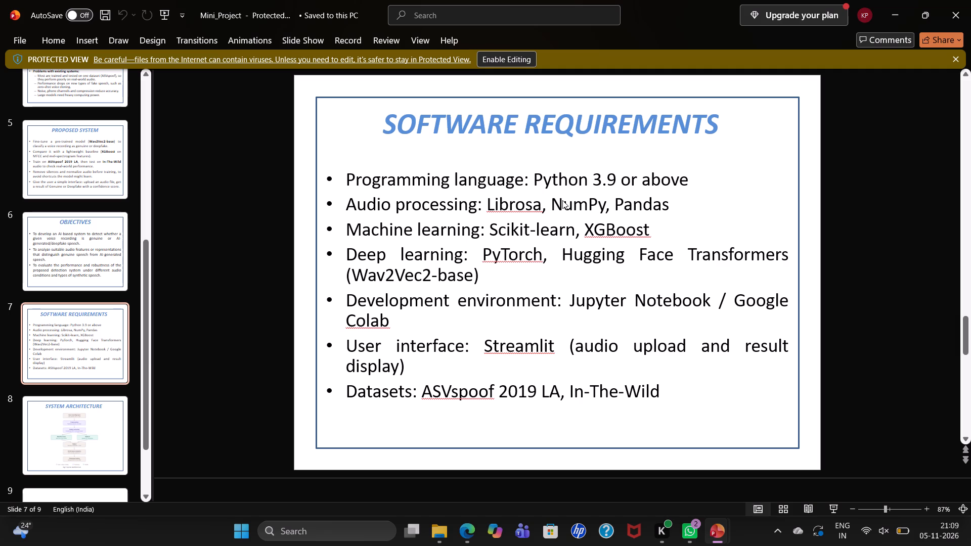
left_click(113, 428)
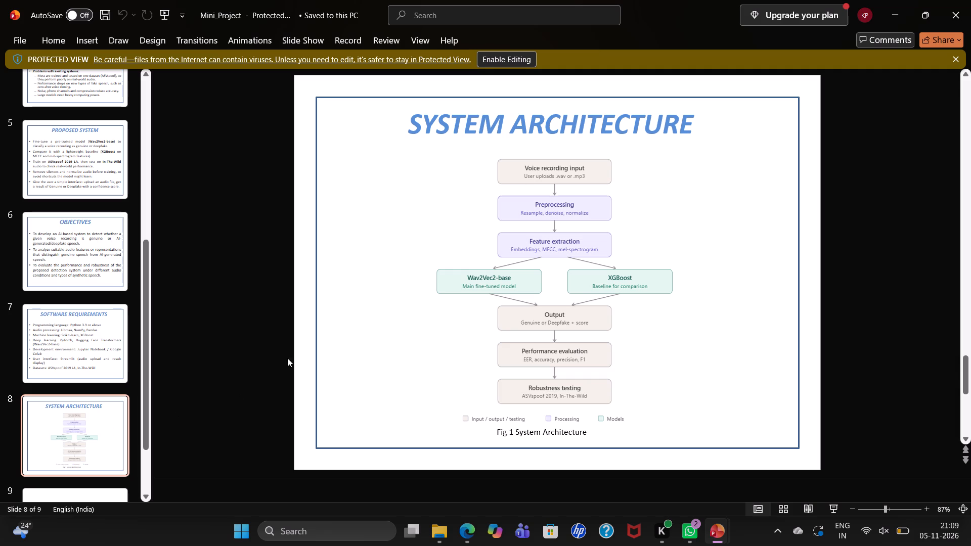
left_click(103, 495)
scroll(103, 495, "down", 1)
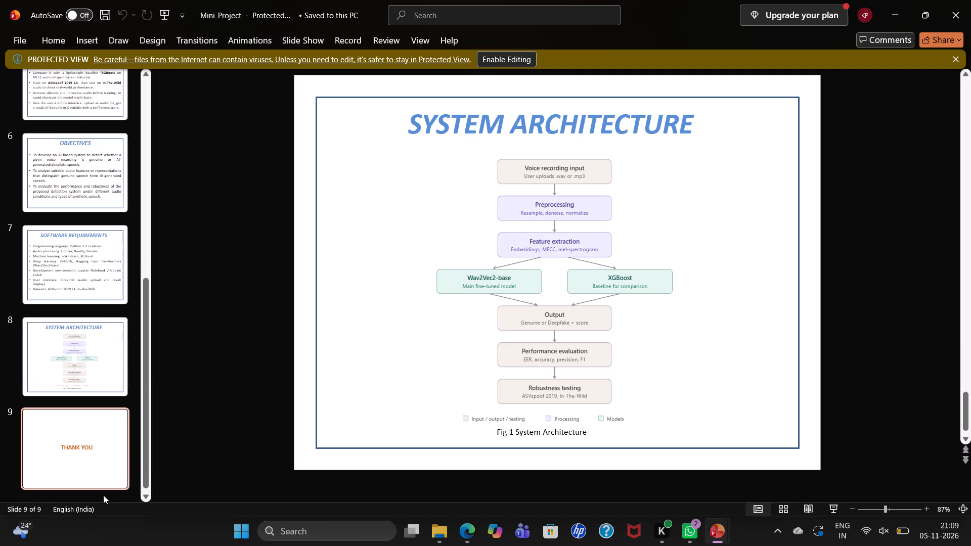
scroll(103, 495, "down", 1)
scroll(97, 366, "up", 4)
left_click(97, 366)
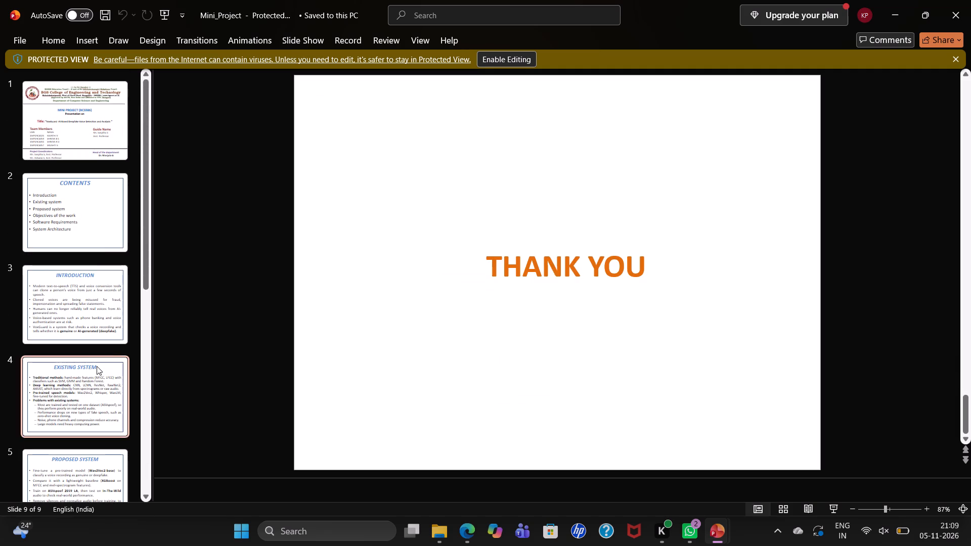
left_click(83, 315)
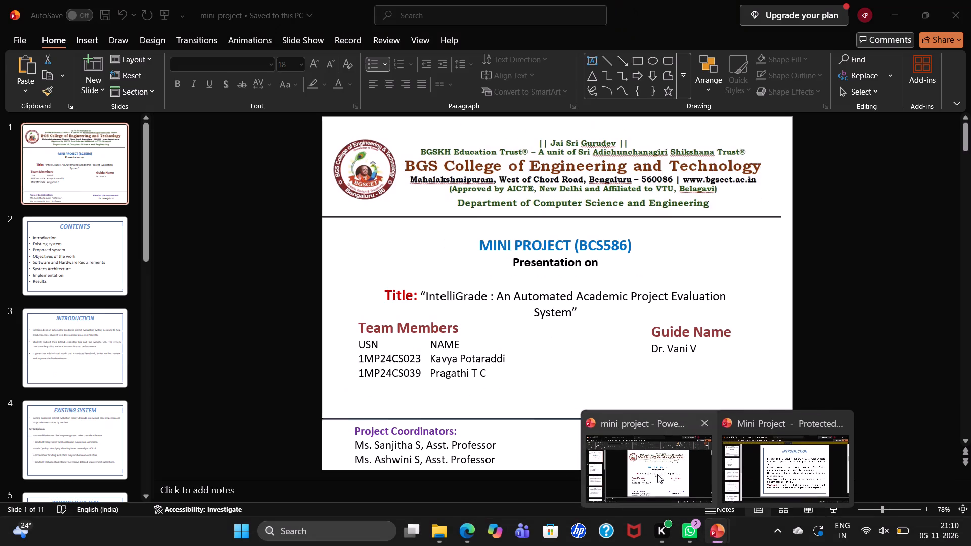
In the mini_project presentation, remove "and Hardware" from the slide 7 title, leaving "Software Requirements".
left_click(657, 474)
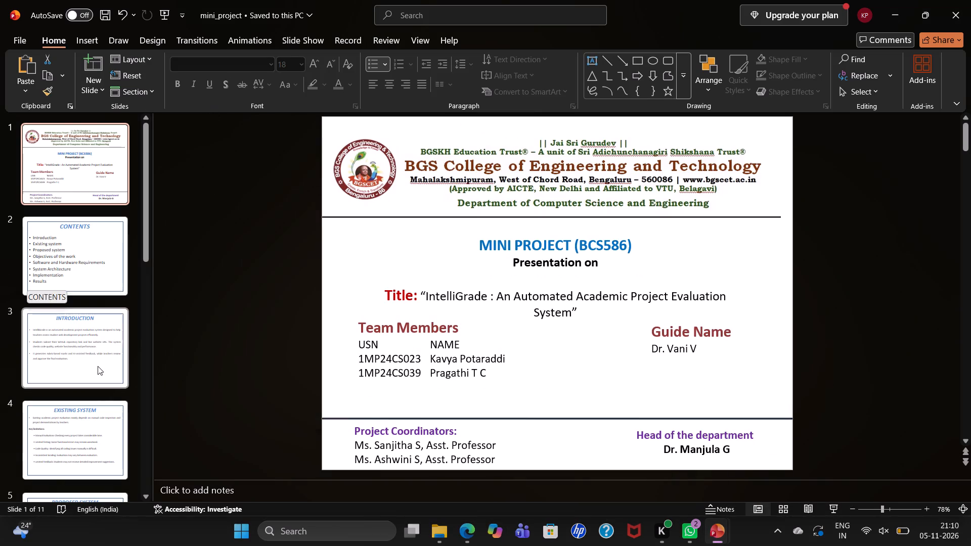
scroll(106, 345, "down", 3)
left_click(110, 188)
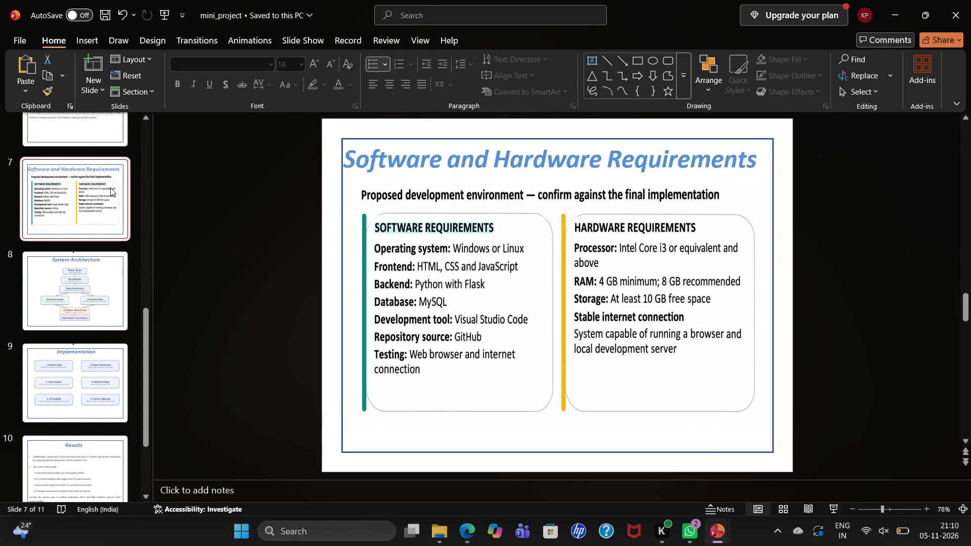
left_click(602, 162)
key("BackSpace")
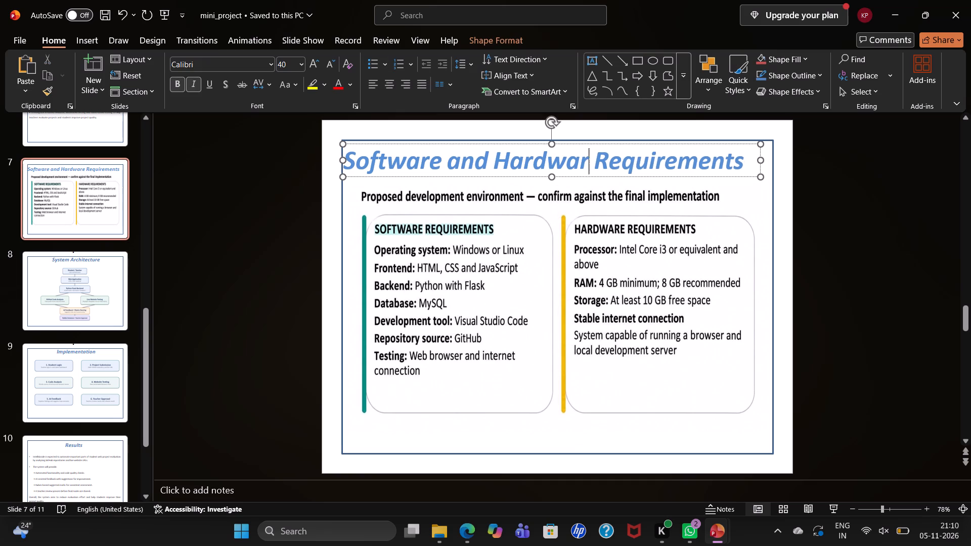
key("BackSpace")
key("BackSpace")
key("BackSpace")
key("BackSpace")
key("BackSpace")
key("BackSpace")
key("BackSpace")
key("BackSpace")
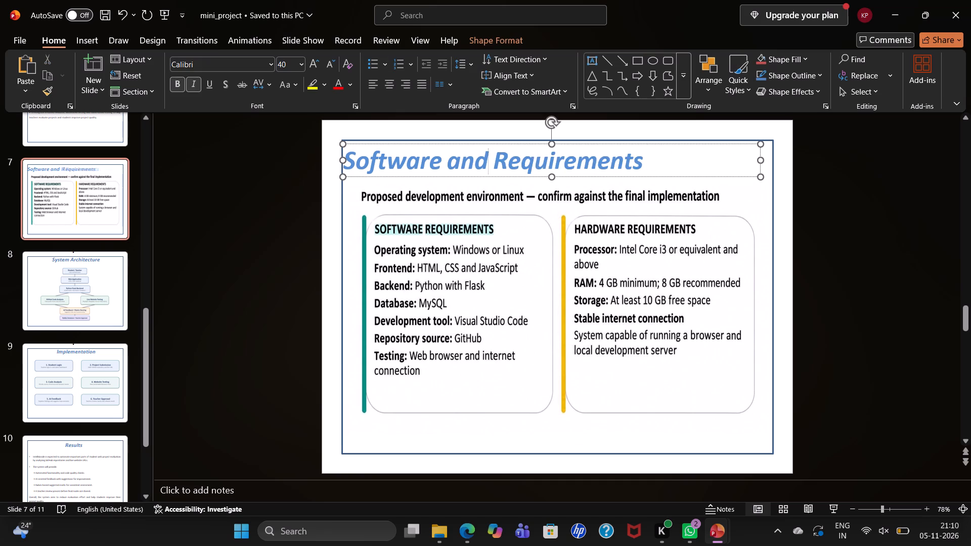
key("BackSpace")
key("BackSpace")
key("BackSpace")
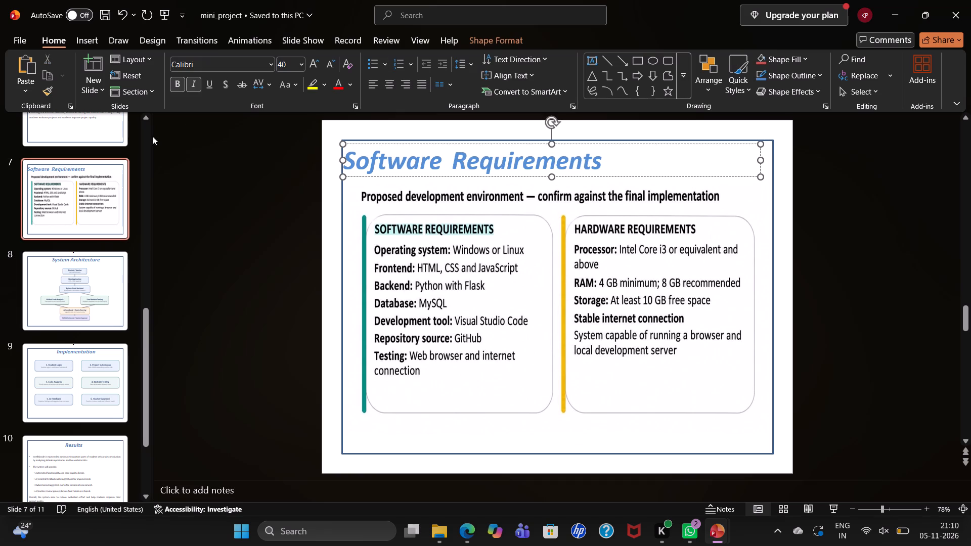
On the CONTENTS slide, shorten the "Software and Hardware Requirements" bullet to "Software Requirements" with a single space between the words.
scroll(70, 198, "up", 8)
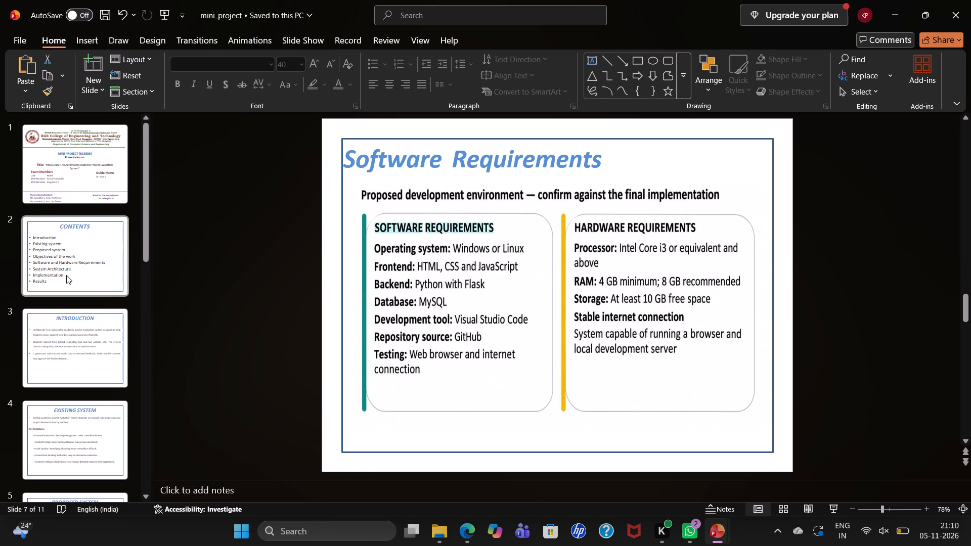
left_click(66, 275)
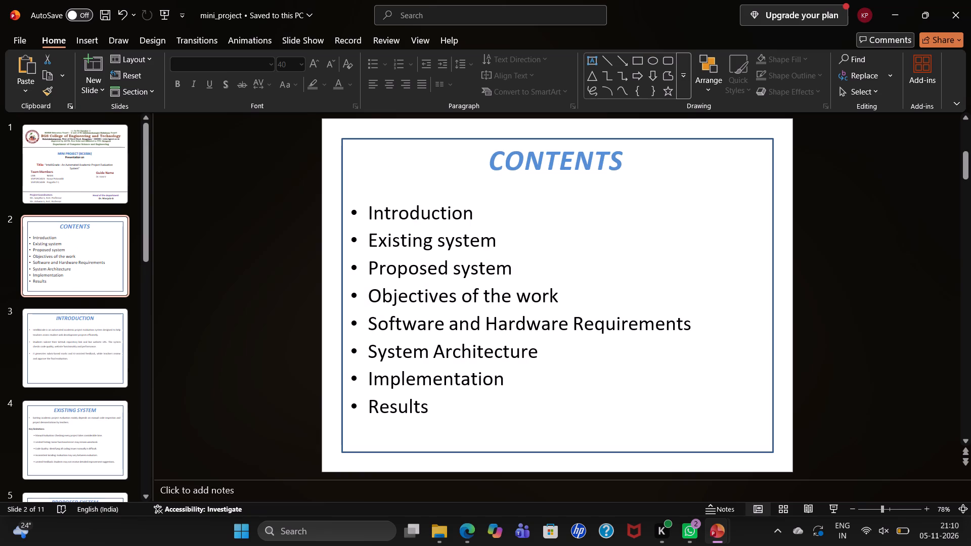
left_click(569, 330)
key("BackSpace")
key("BackSpace")
key("BackSpace")
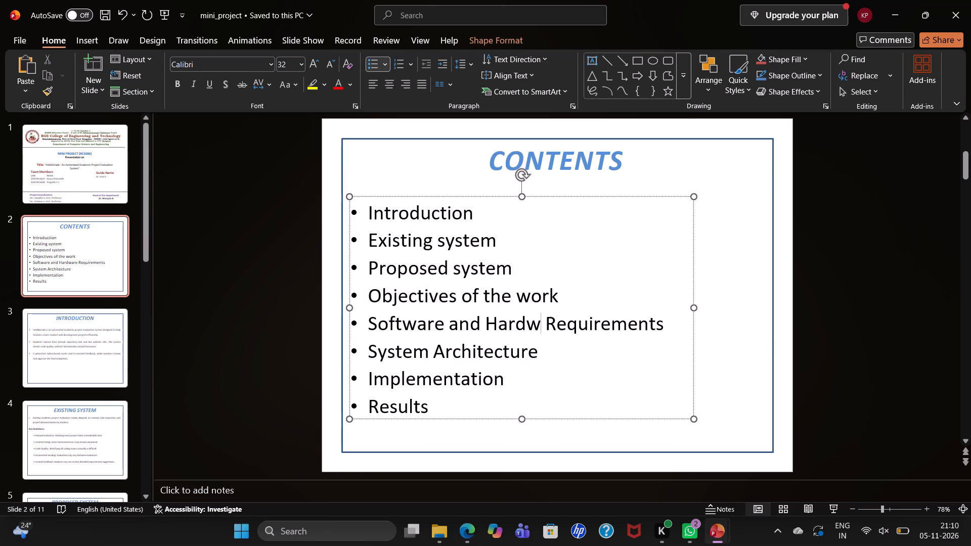
key("BackSpace")
key("BackSpace")
key("BackSpace")
key("BackSpace")
key("BackSpace")
key("BackSpace")
key("BackSpace")
key("BackSpace")
key("BackSpace")
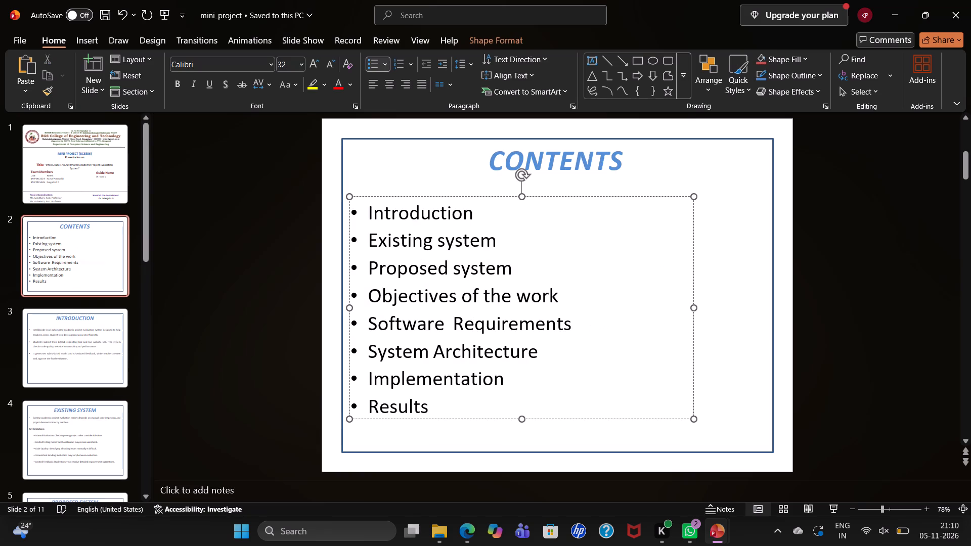
key("Right")
key("BackSpace")
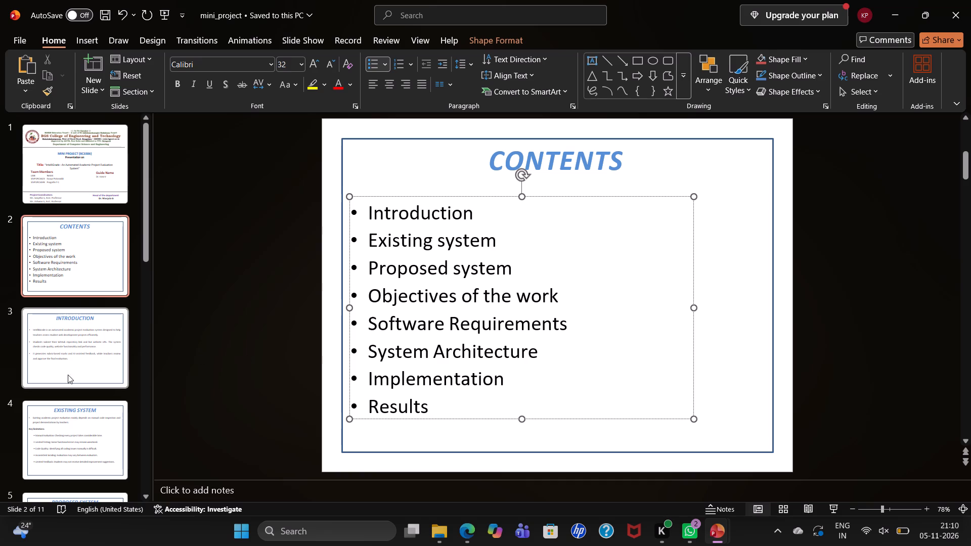
Look over the EXISTING SYSTEM, Results, Implementation and System Architecture slides of the mini_project presentation.
left_click(74, 436)
scroll(85, 402, "down", 3)
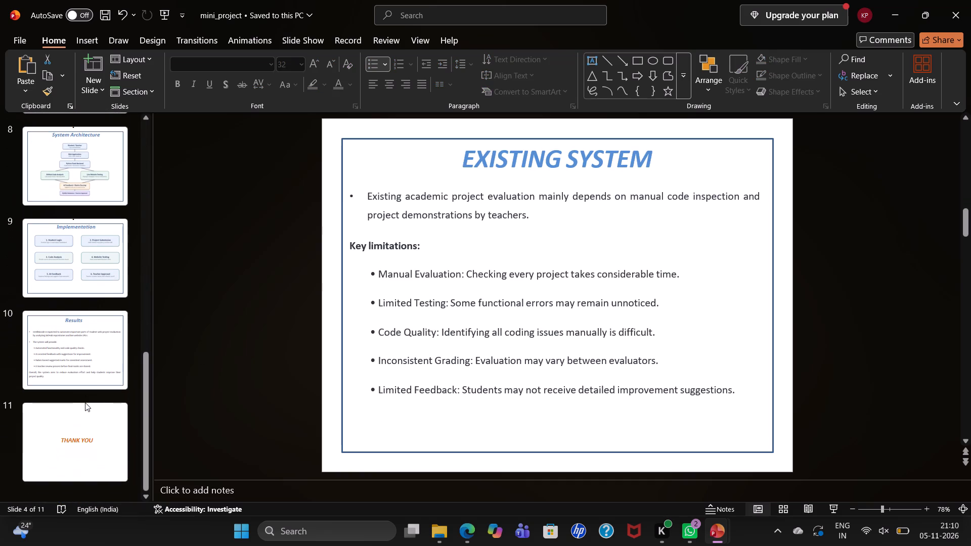
left_click(78, 369)
left_click(95, 258)
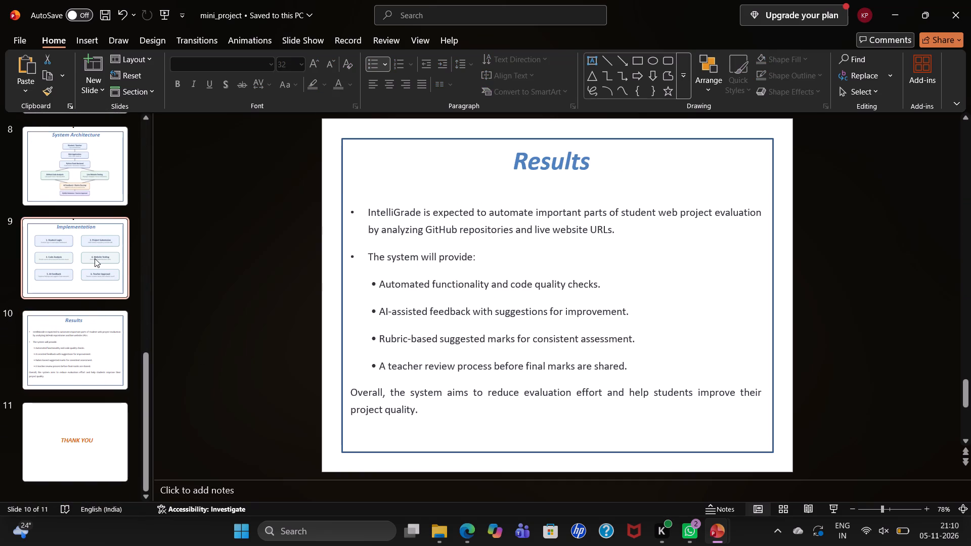
left_click(80, 160)
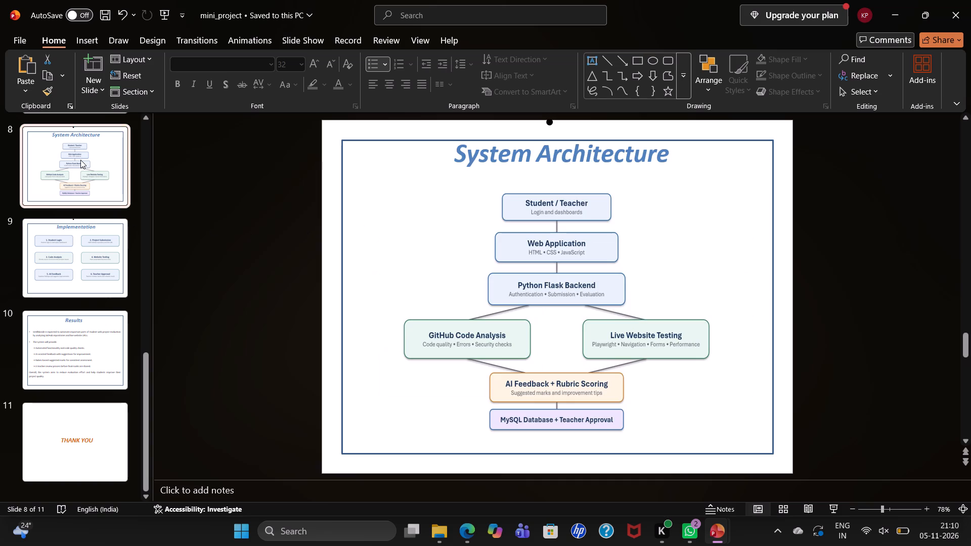
scroll(80, 160, "up", 3)
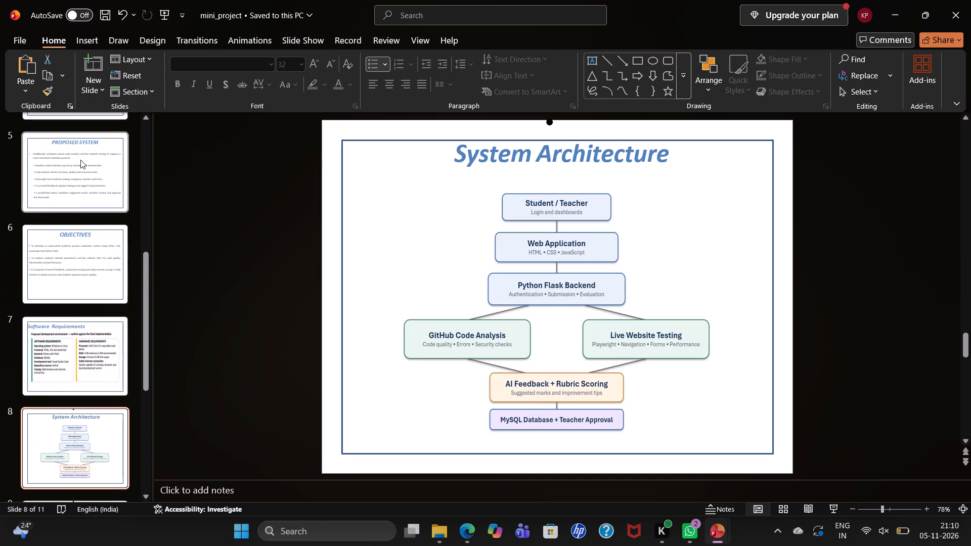
Copy the "Software Requirements" title text from slide 7.
left_click(59, 340)
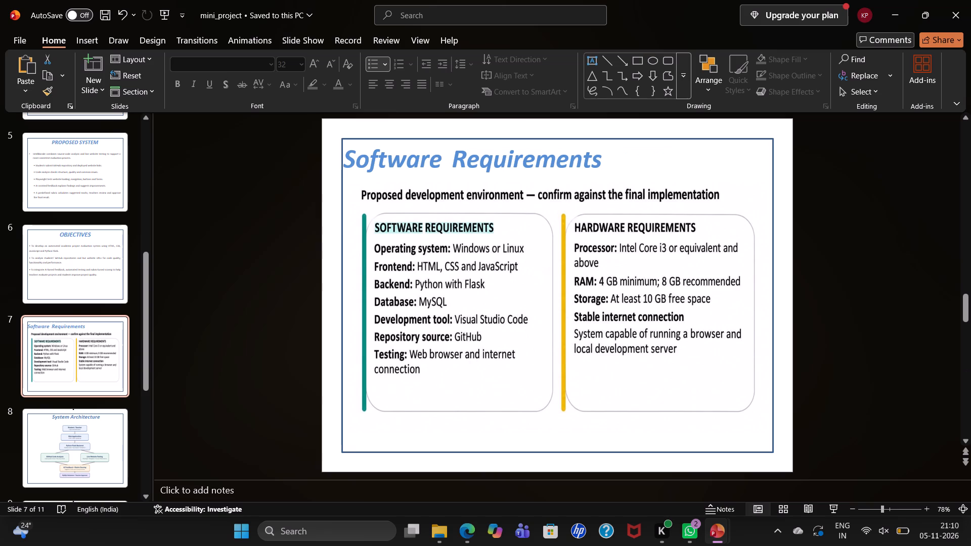
left_click(522, 316)
left_click(522, 316)
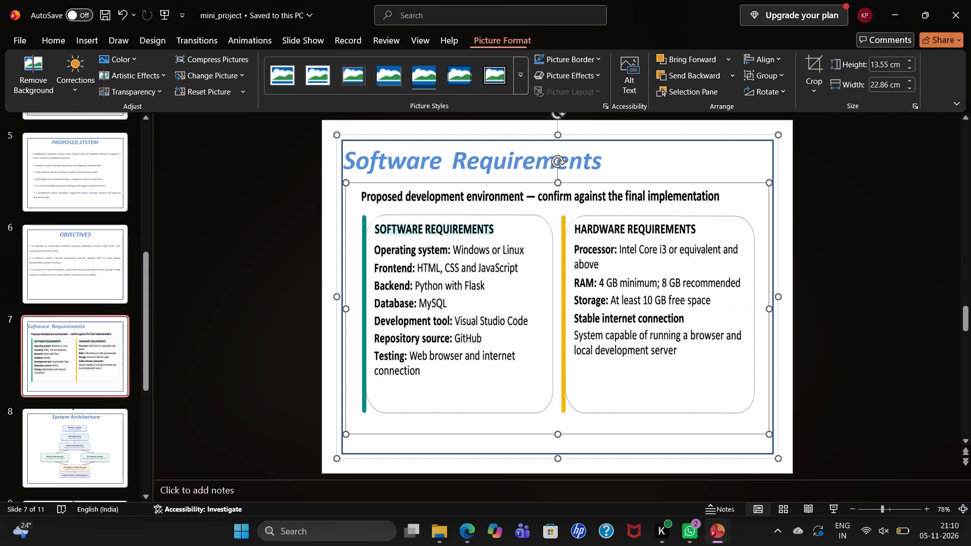
left_click(598, 162)
left_click_drag(609, 162, 594, 164)
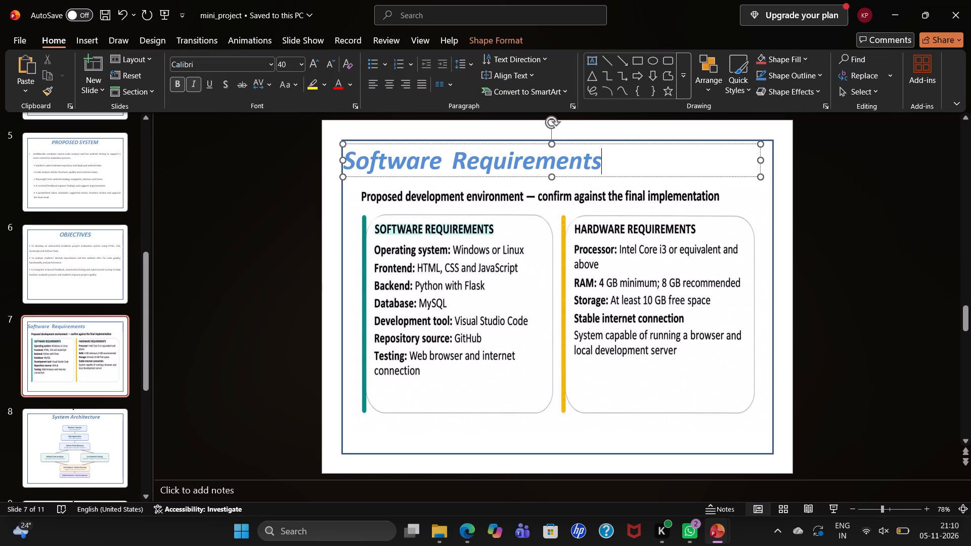
left_click_drag(594, 164, 326, 185)
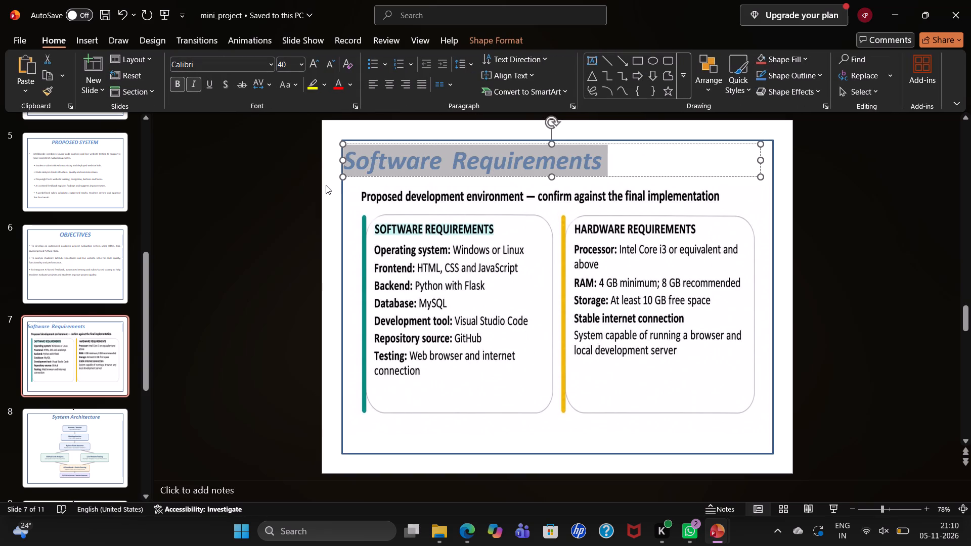
key("ctrl+c")
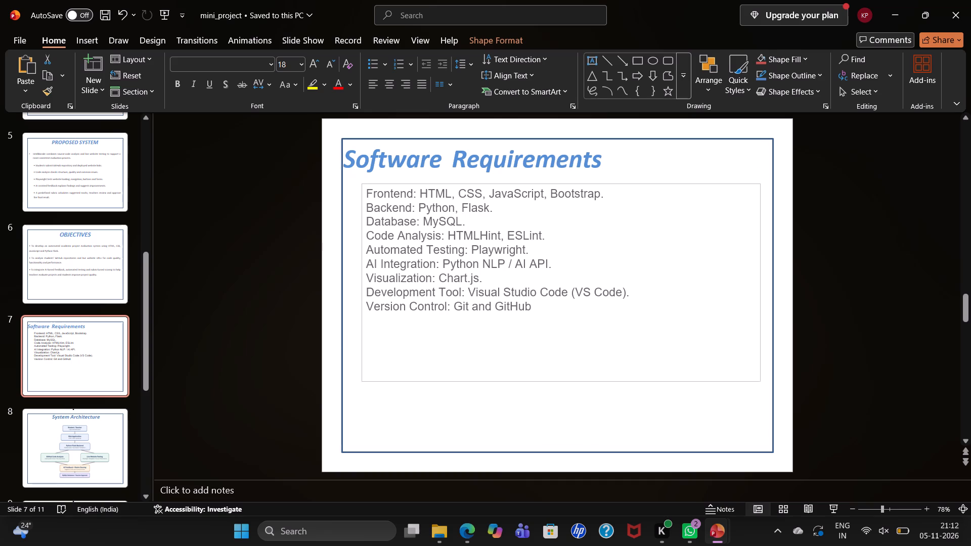
left_click_drag(362, 387, 361, 423)
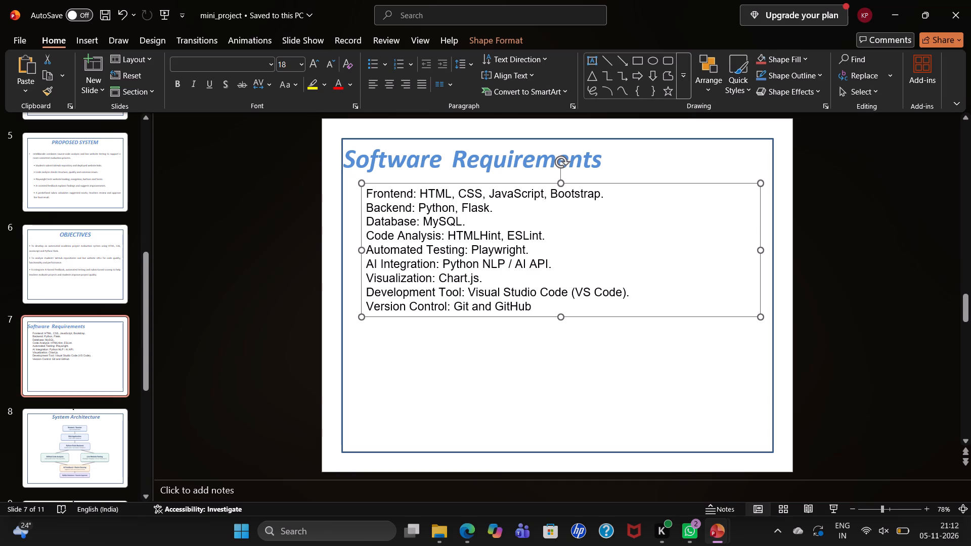
Set the line spacing of the whole software requirements list on slide 7 to 1.5.
left_click_drag(533, 309, 362, 189)
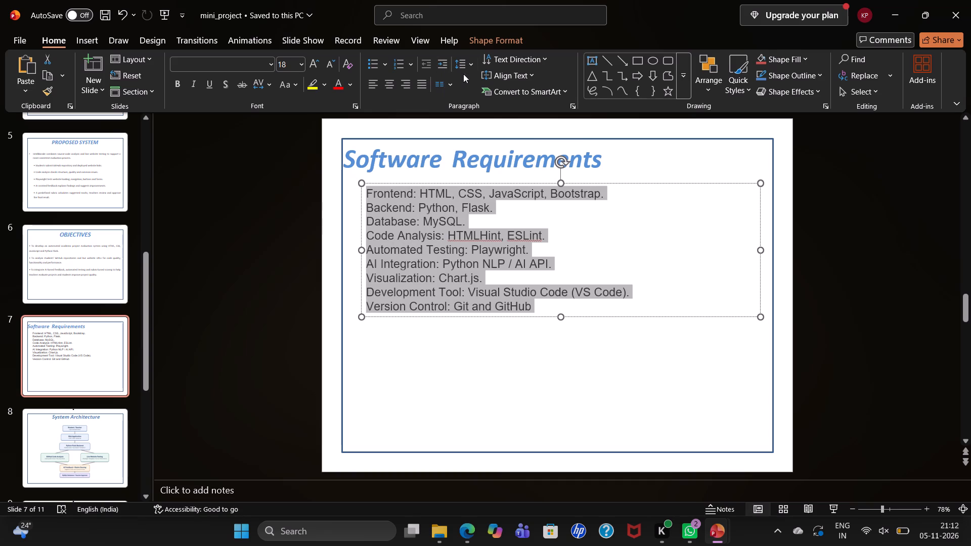
left_click(468, 61)
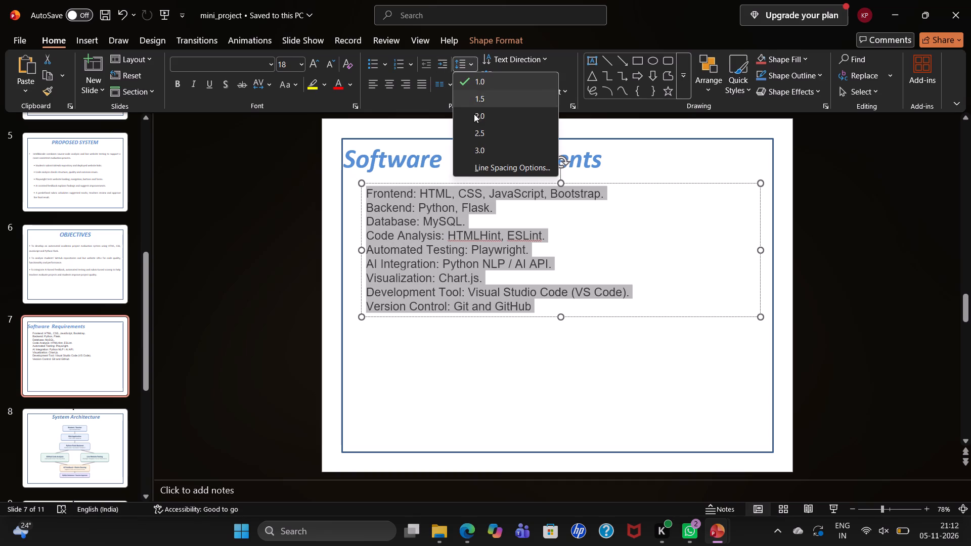
left_click(479, 98)
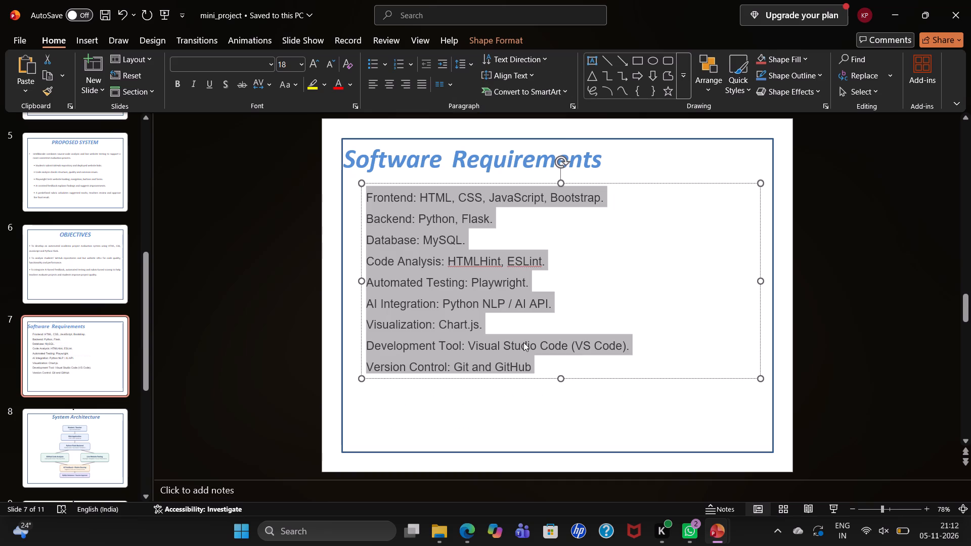
left_click(506, 421)
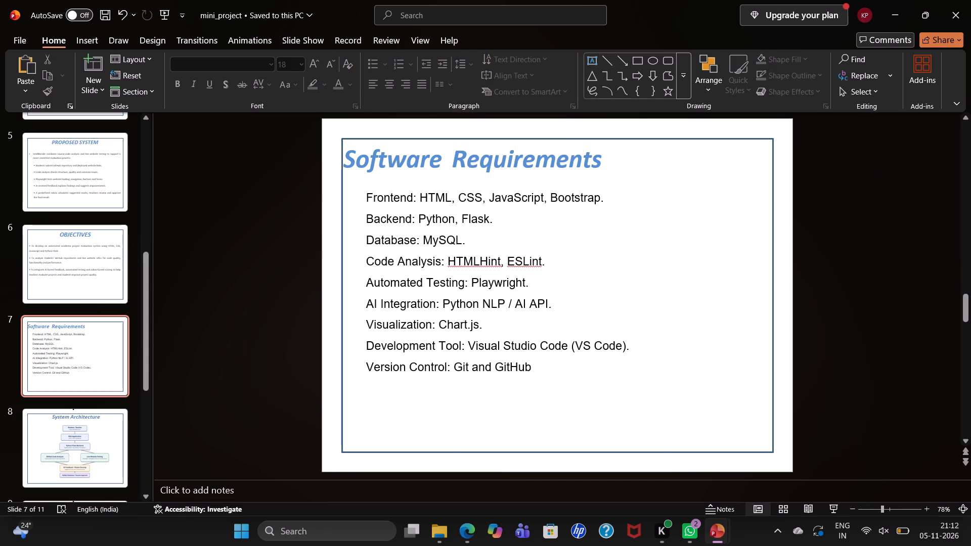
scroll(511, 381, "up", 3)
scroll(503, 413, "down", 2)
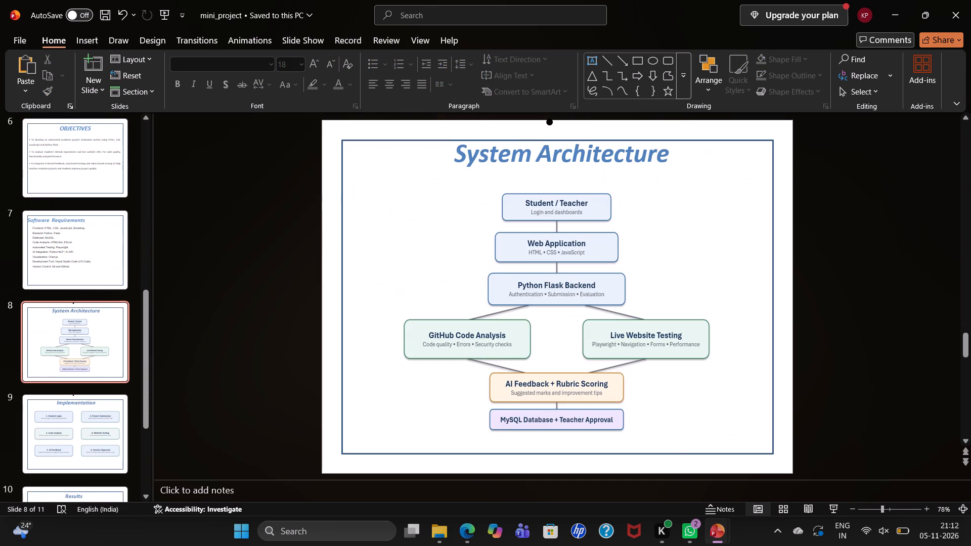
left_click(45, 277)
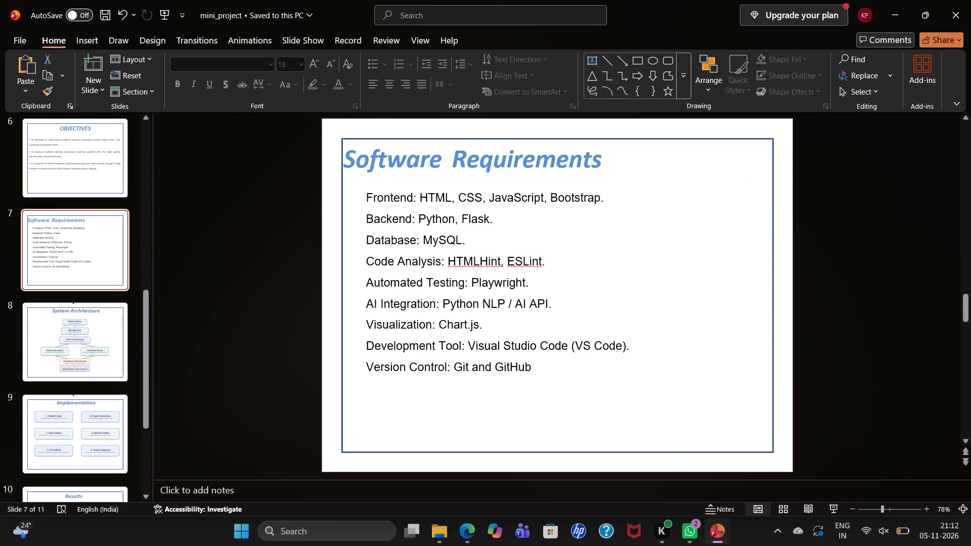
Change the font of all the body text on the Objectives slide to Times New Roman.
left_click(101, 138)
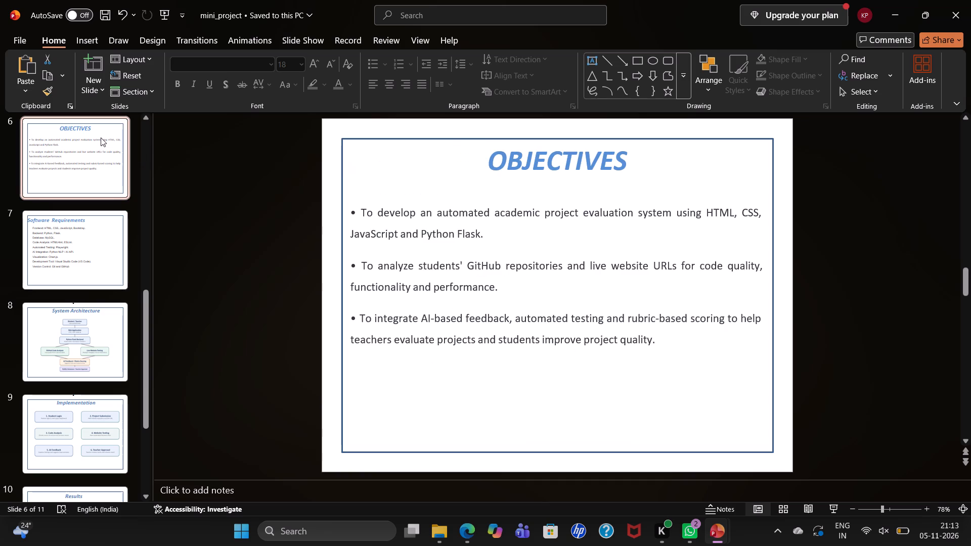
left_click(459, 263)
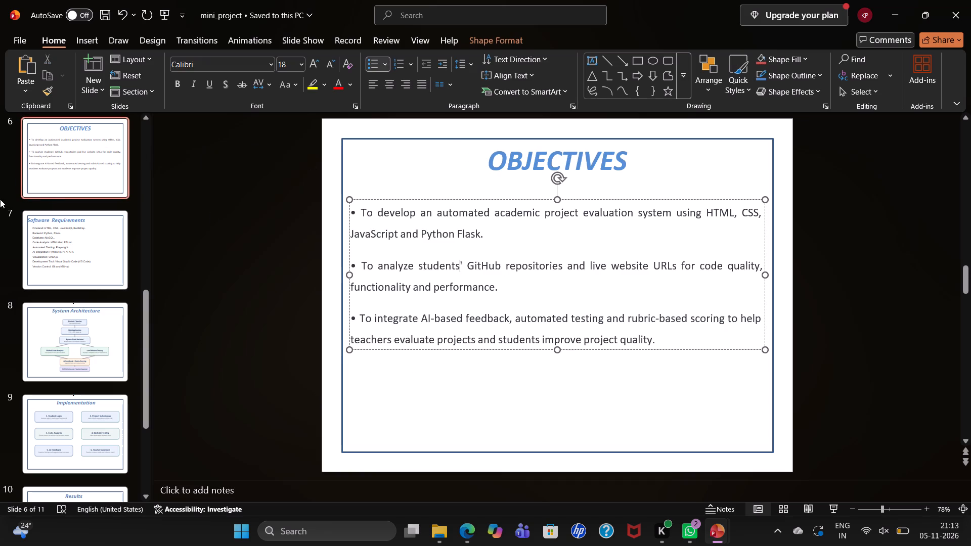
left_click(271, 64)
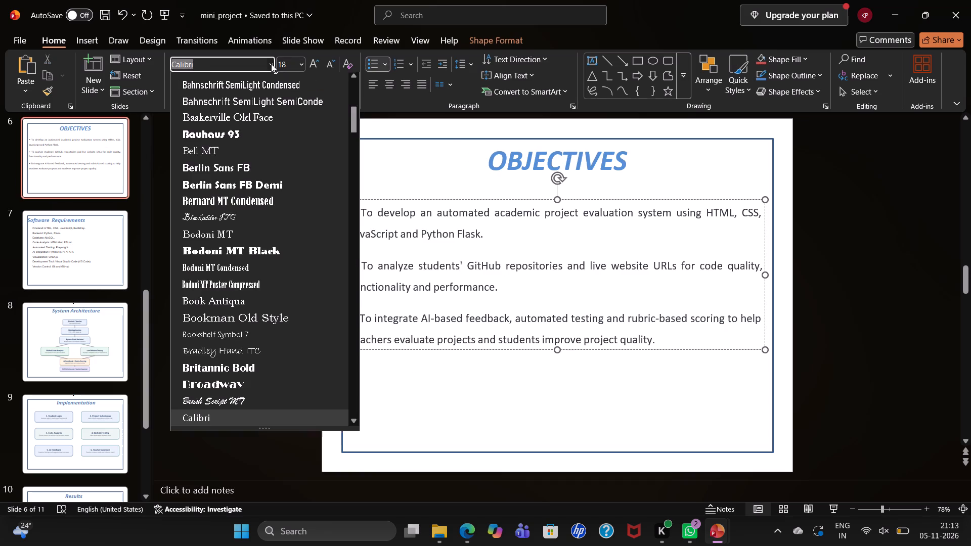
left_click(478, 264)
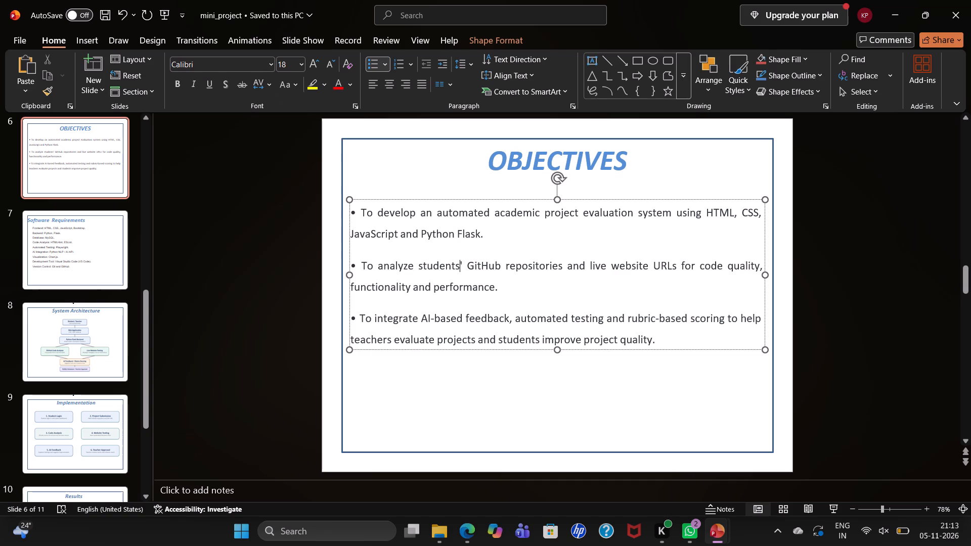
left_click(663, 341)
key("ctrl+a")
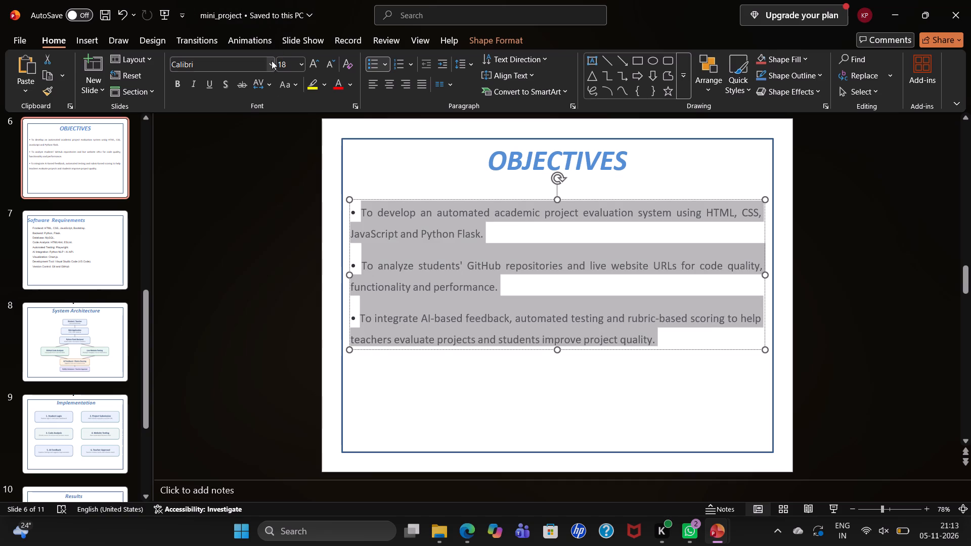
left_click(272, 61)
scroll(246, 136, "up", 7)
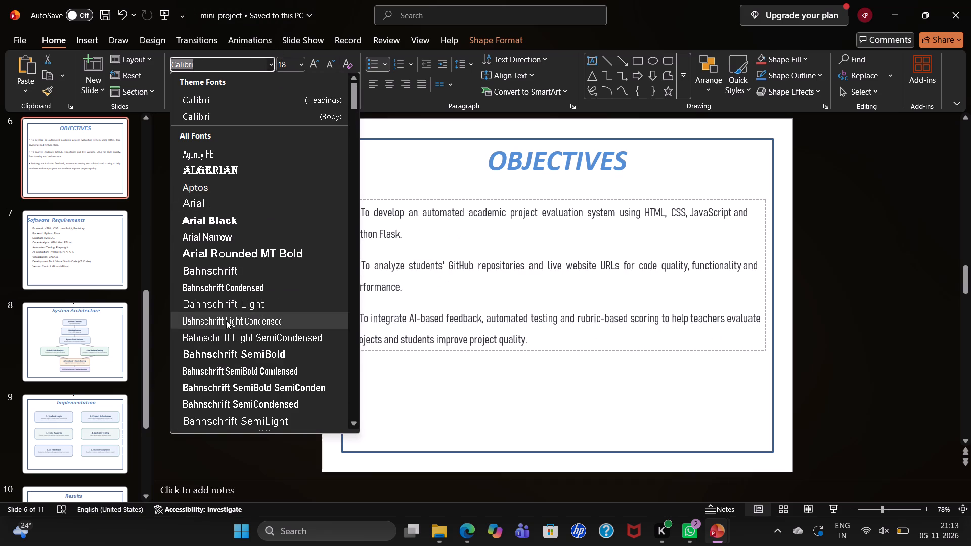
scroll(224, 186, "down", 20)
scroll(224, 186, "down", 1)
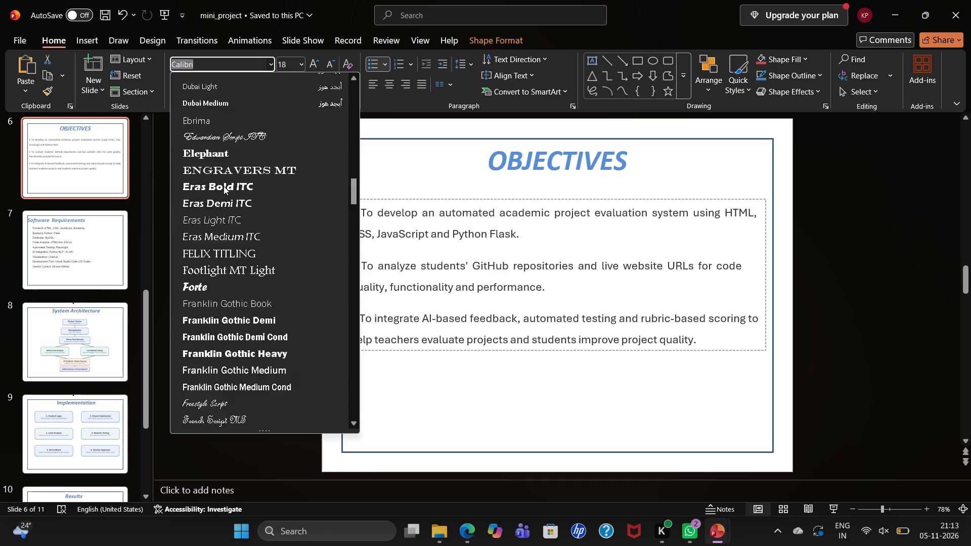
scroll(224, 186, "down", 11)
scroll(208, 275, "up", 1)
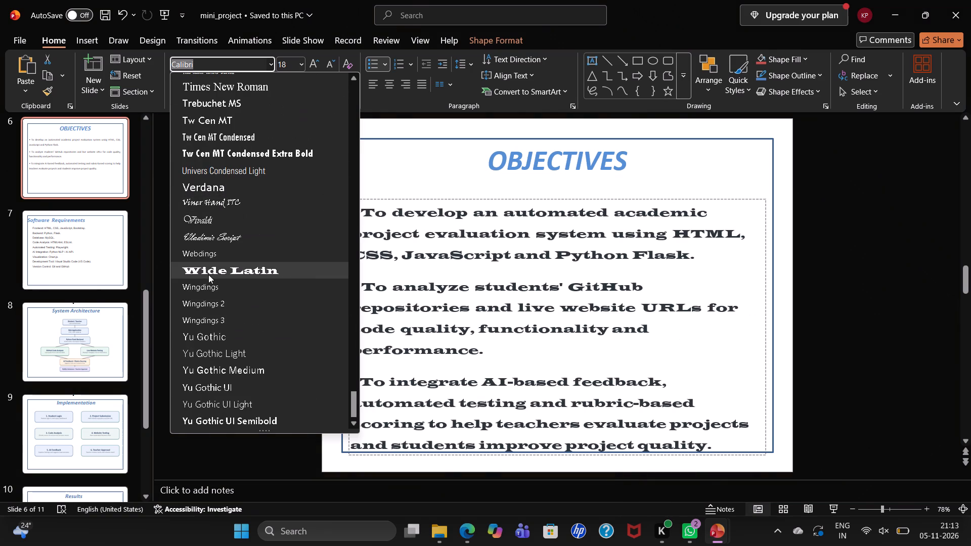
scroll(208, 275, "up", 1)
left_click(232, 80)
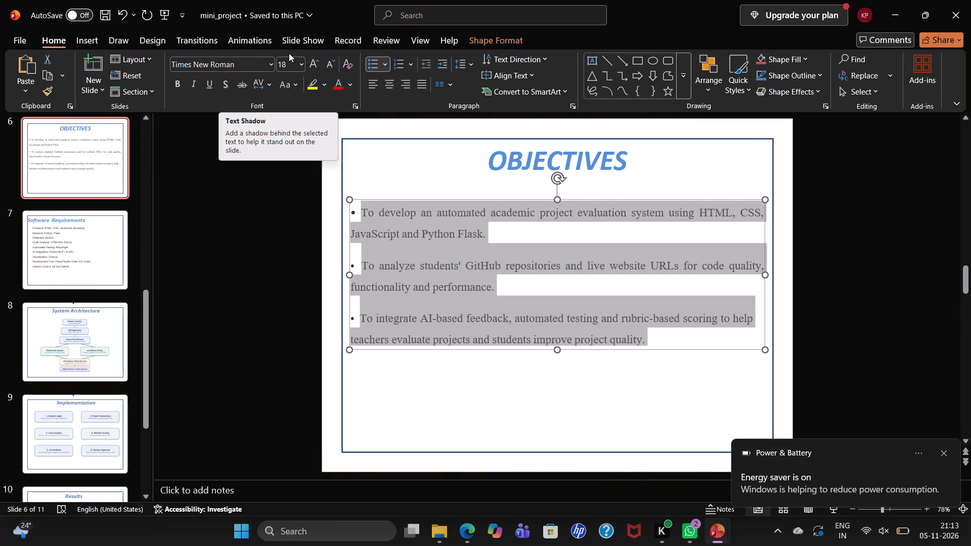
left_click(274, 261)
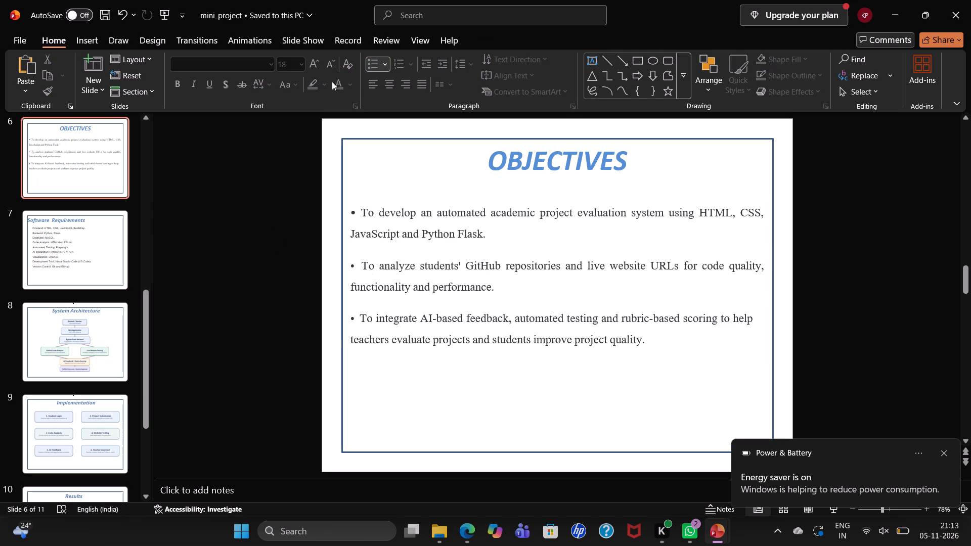
Enable editing in the Mini_Project reference deck and check the font and size of the Introduction slide's body text.
left_click(592, 172)
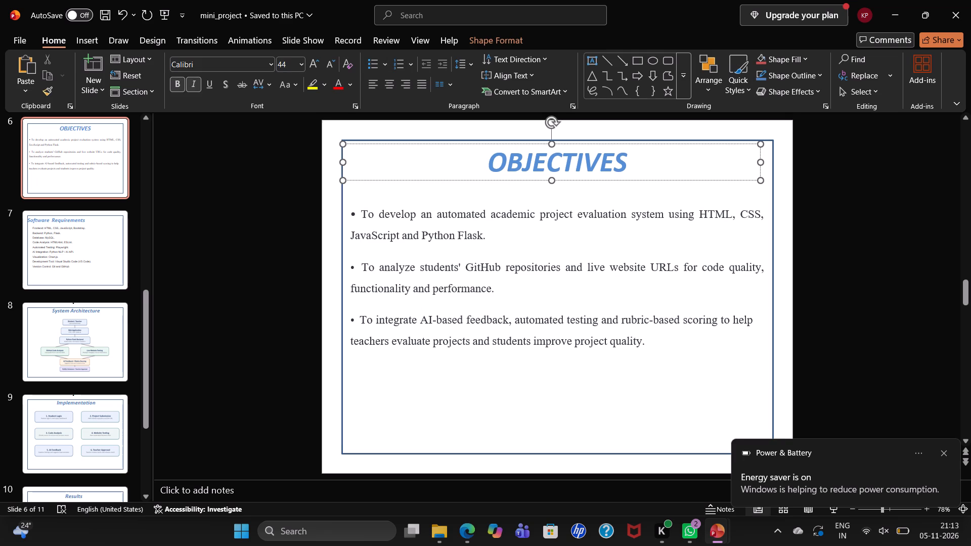
left_click(780, 473)
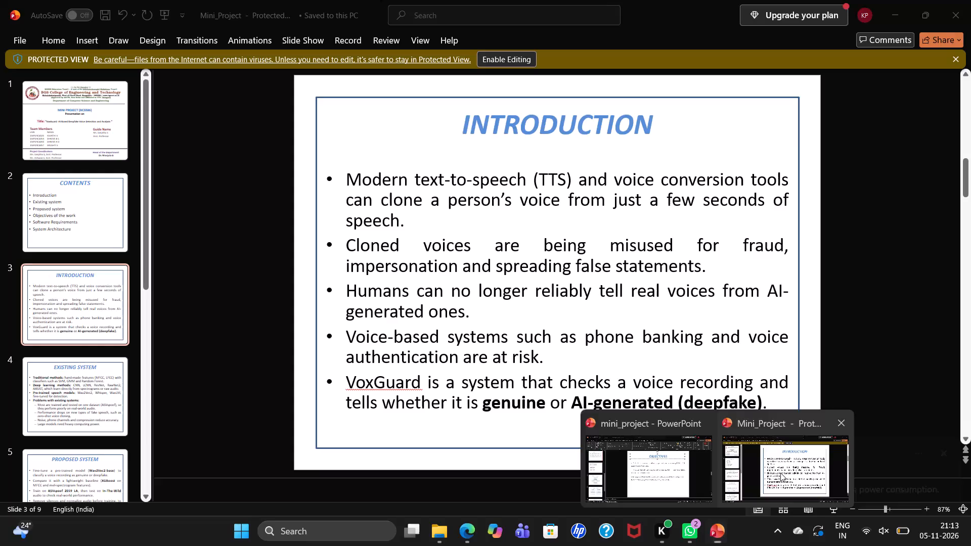
left_click(558, 339)
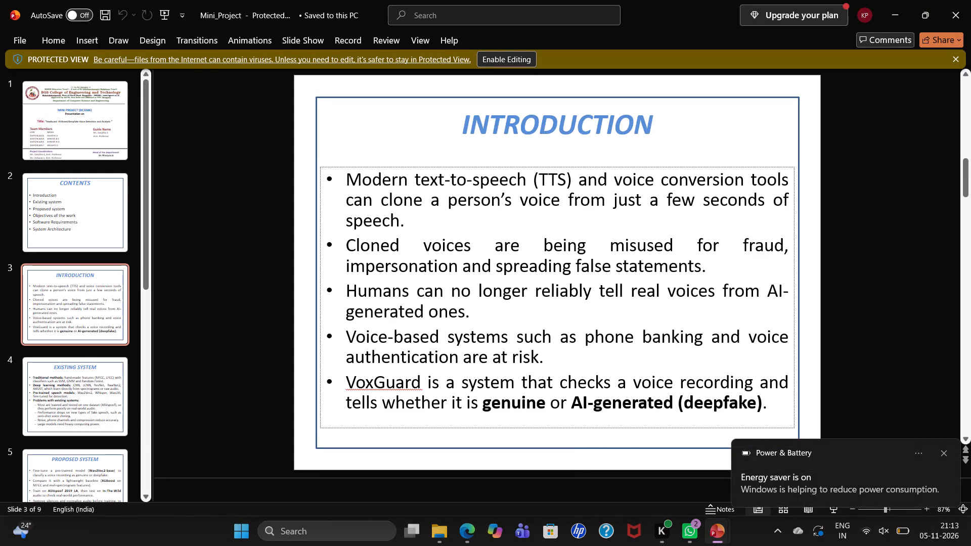
left_click(514, 61)
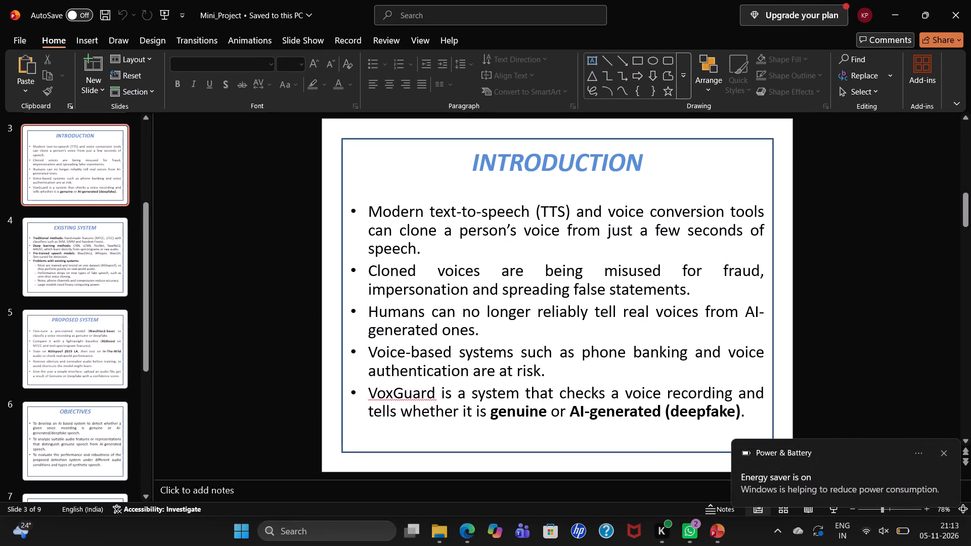
left_click(510, 264)
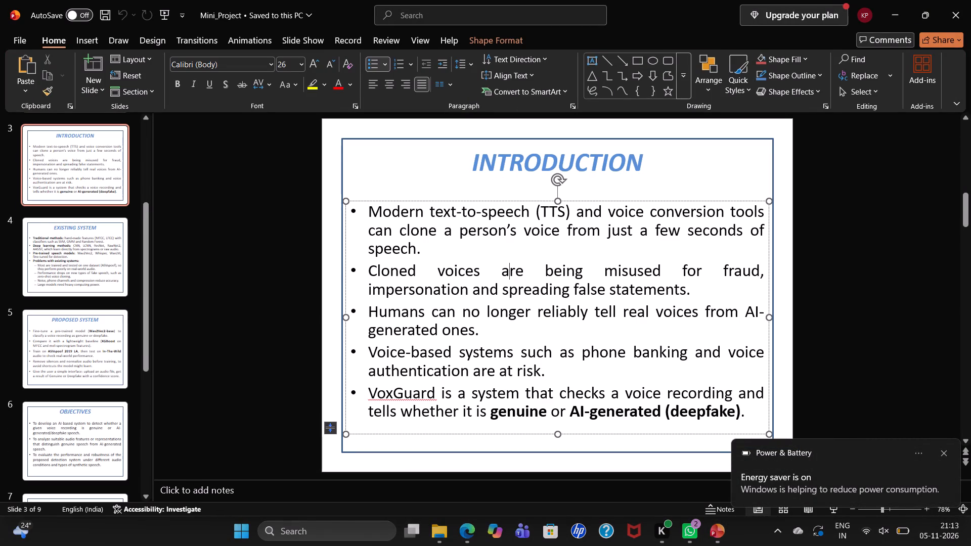
left_click(474, 402)
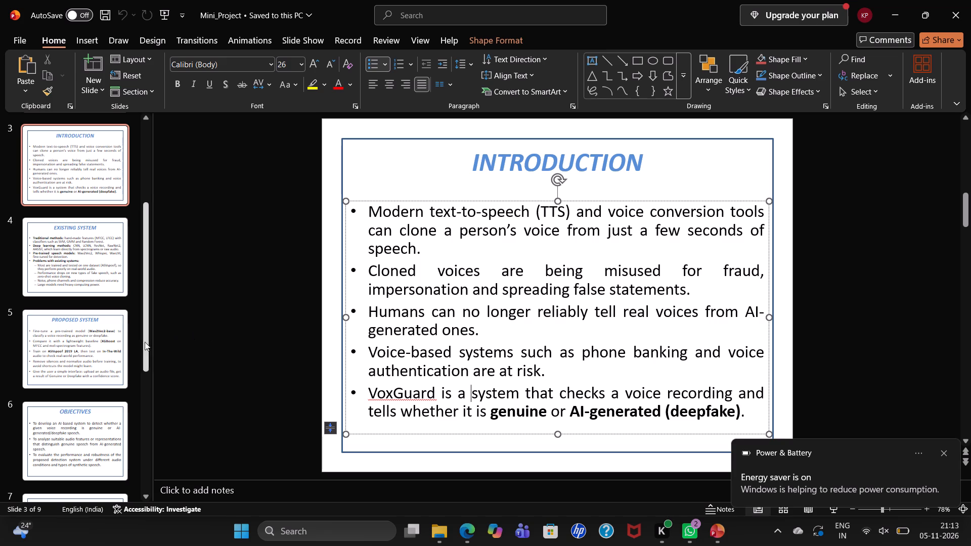
Check the font and size of the body text and title on the reference deck's Software Requirements slide.
left_click(102, 357)
scroll(93, 424, "down", 2)
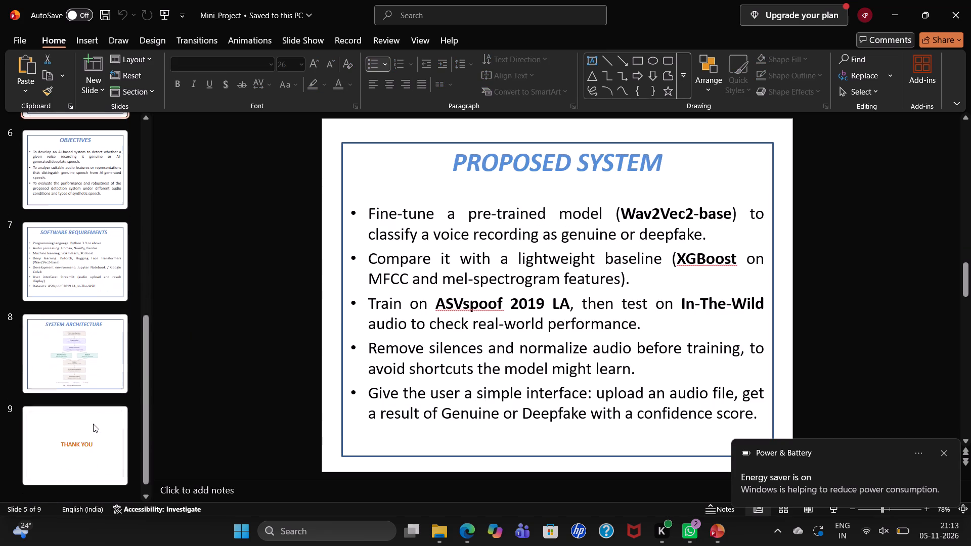
left_click(94, 265)
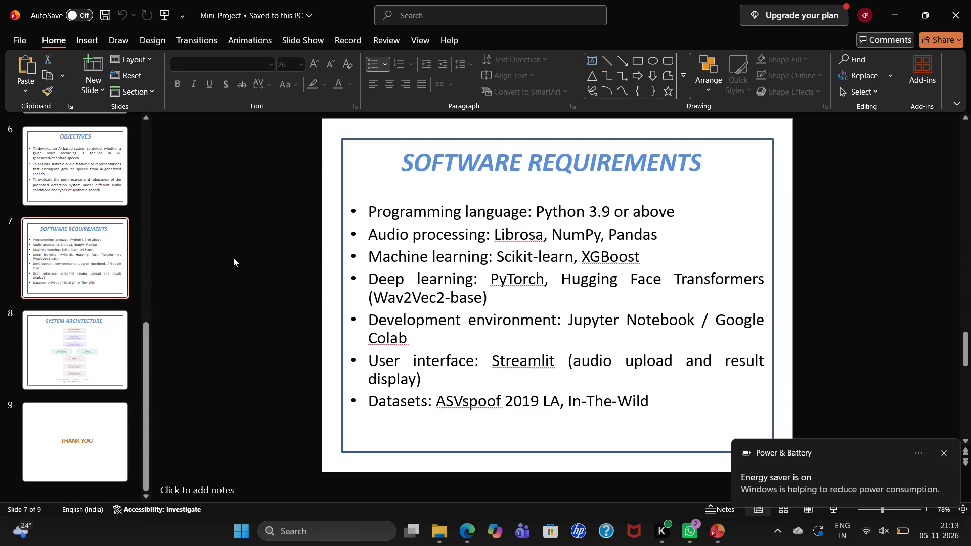
left_click(376, 236)
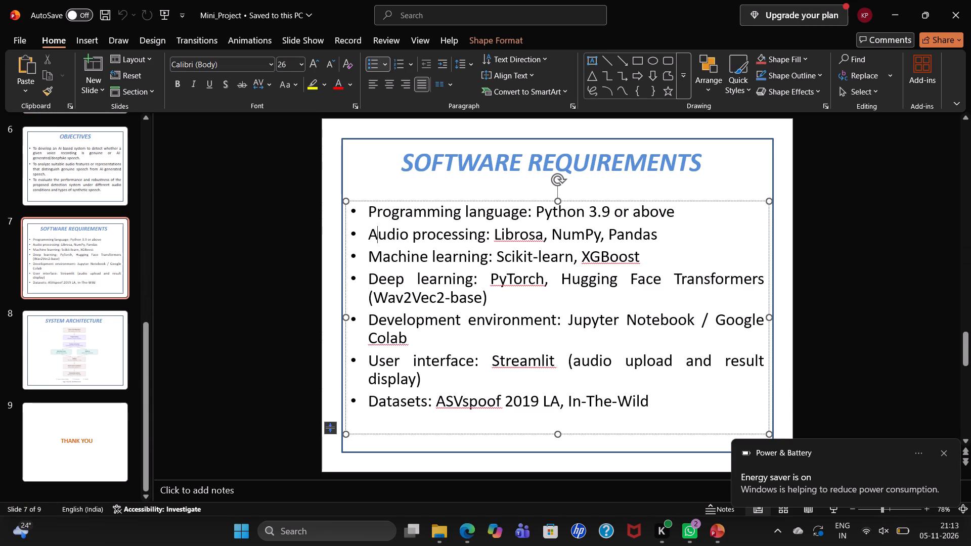
left_click(519, 162)
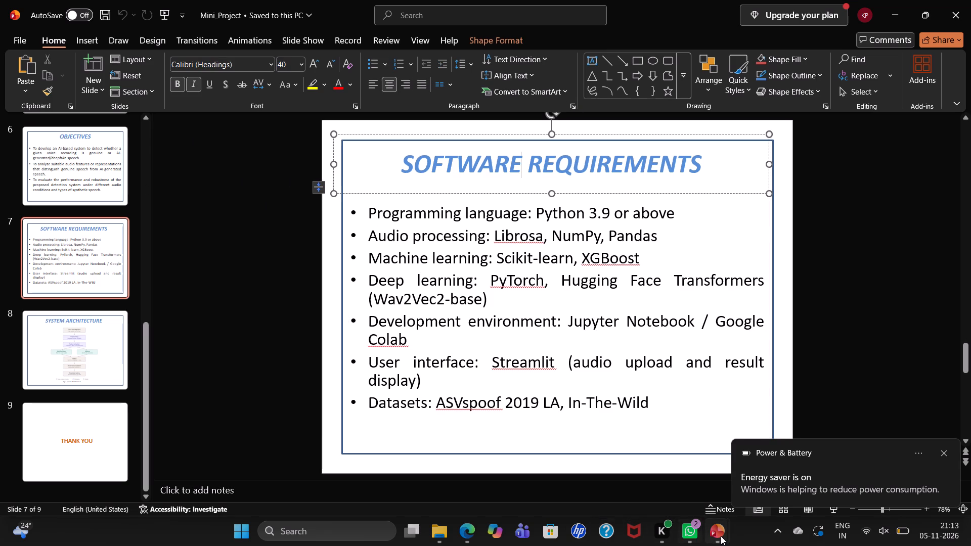
Return to the mini_project presentation and set all the Objectives body text to the Calibri (Headings) font.
left_click(663, 474)
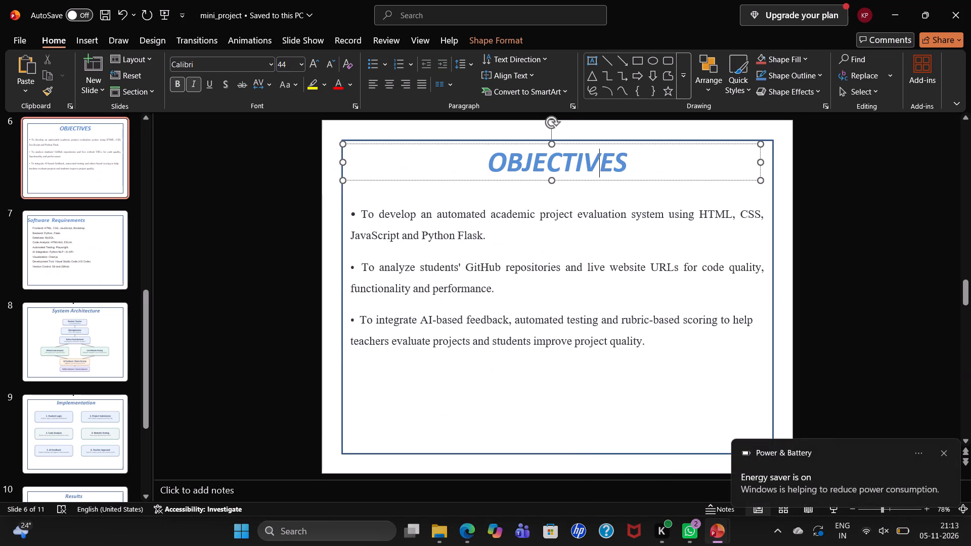
left_click(503, 274)
key("ctrl+a")
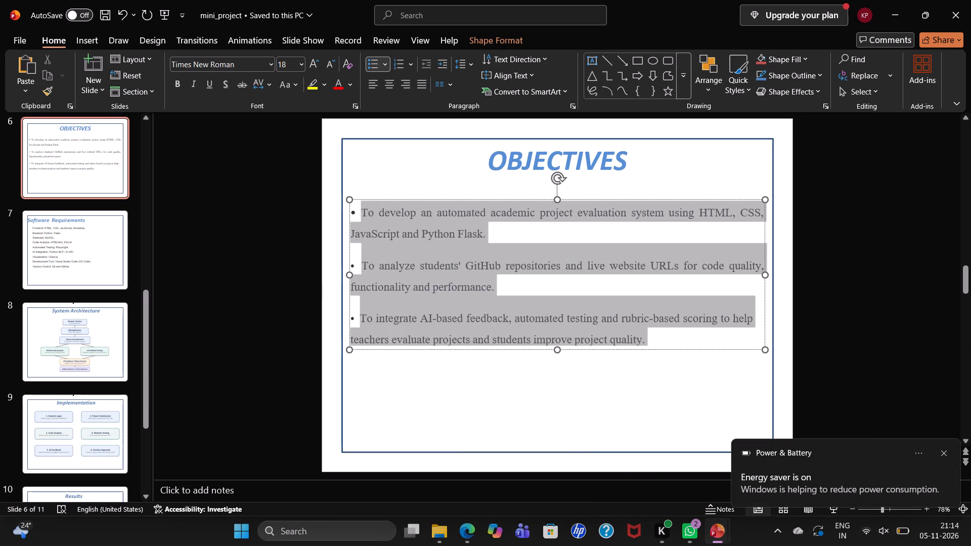
left_click(267, 56)
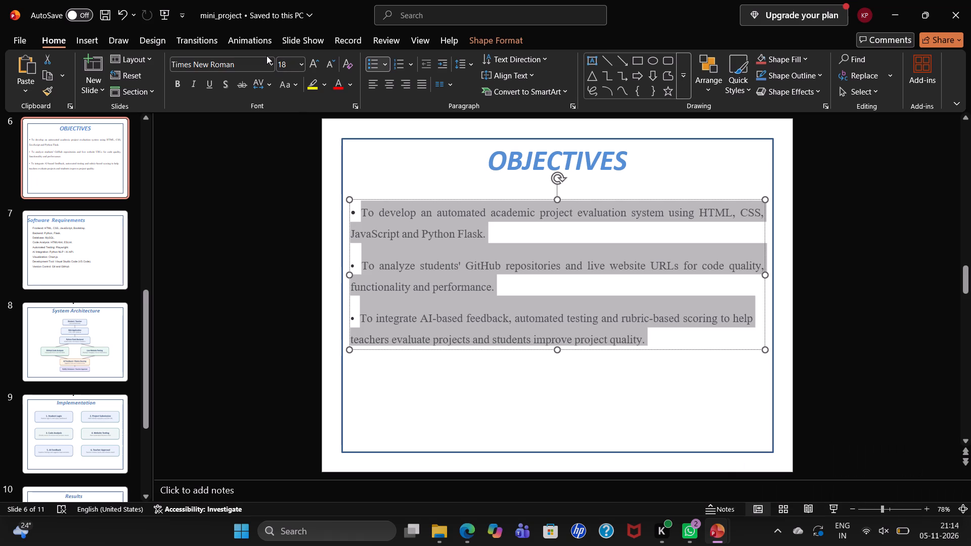
left_click(268, 65)
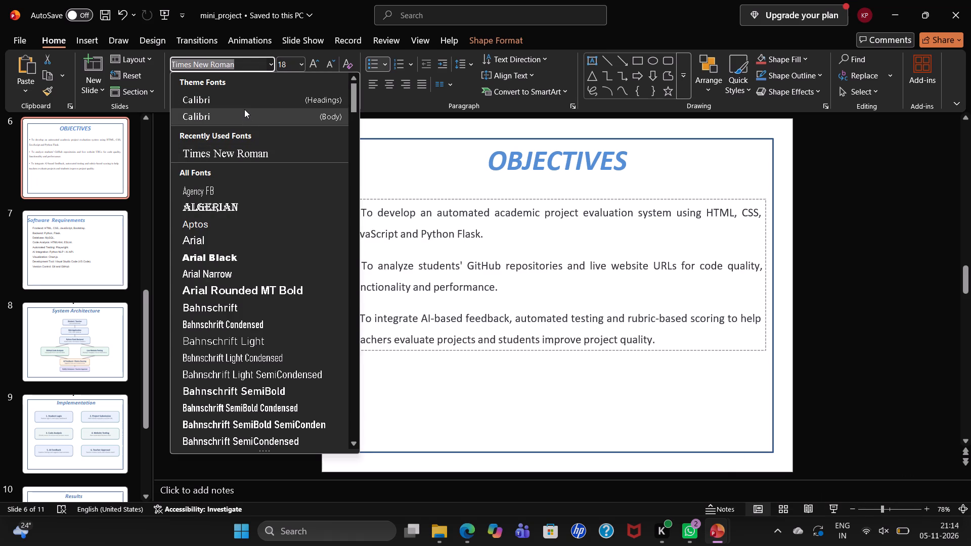
left_click(242, 103)
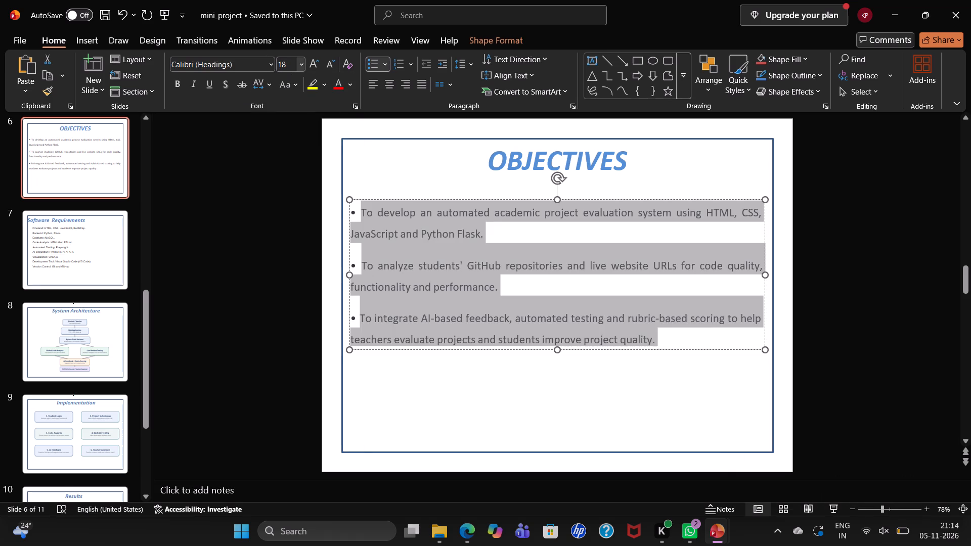
Set the font size of all the Objectives body text to 26.
left_click(289, 66)
left_click(303, 66)
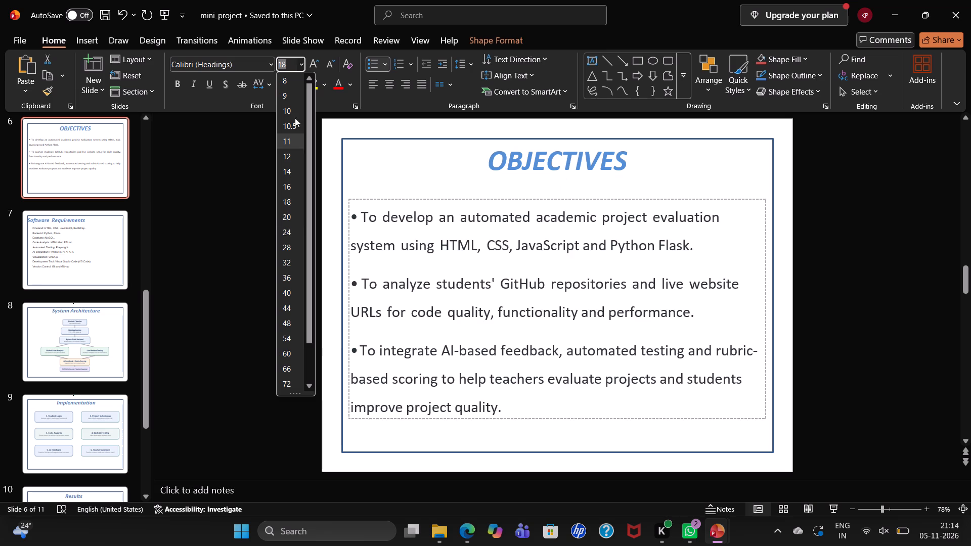
left_click(288, 64)
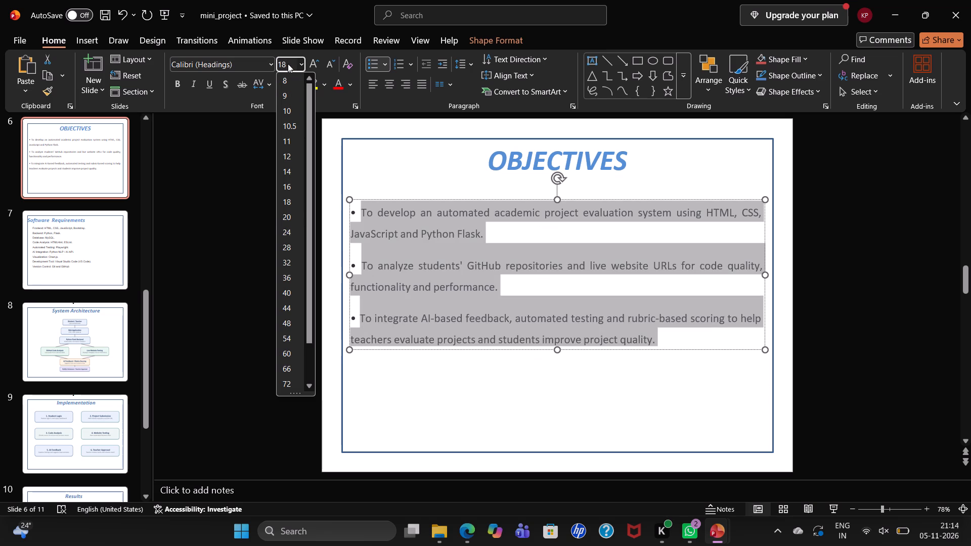
key("BackSpace")
key("BackSpace")
type("26")
key("Return")
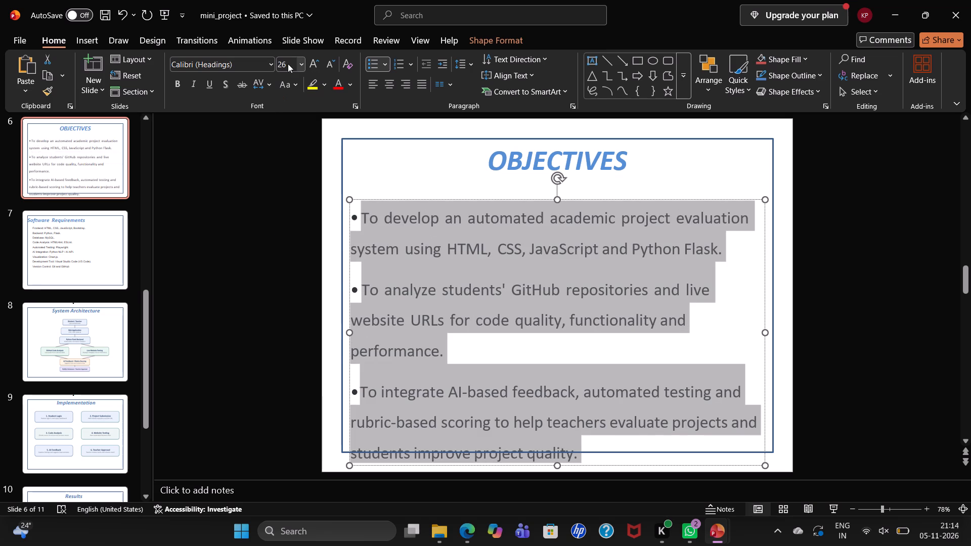
left_click(863, 157)
Move the Objectives body text box up to just below the title so its text fits inside the slide's border.
left_click_drag(592, 286, 595, 265)
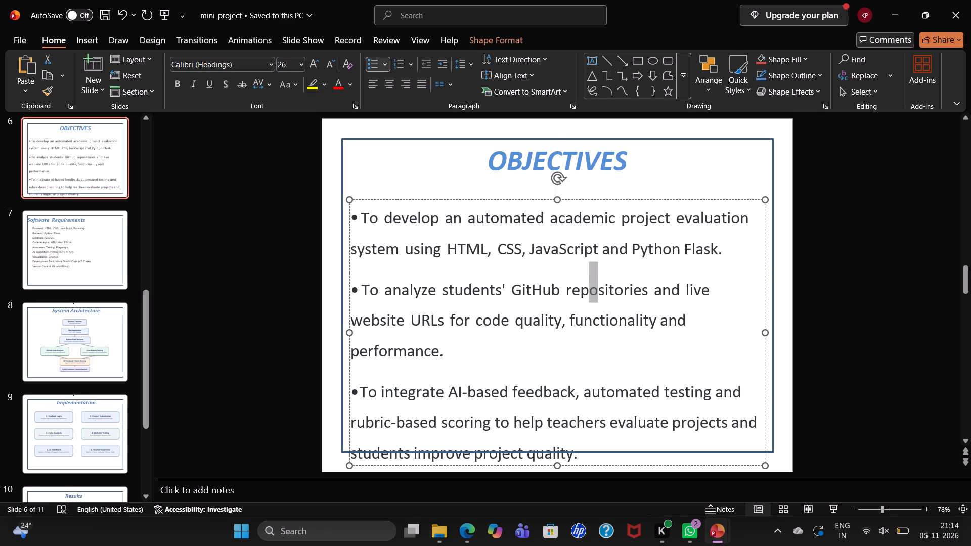
left_click(513, 196)
left_click_drag(513, 196, 521, 169)
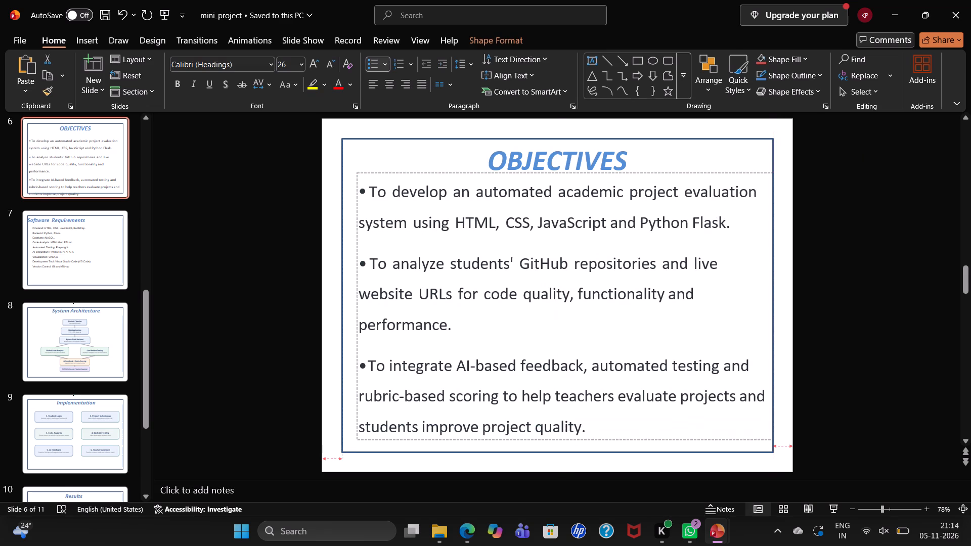
left_click_drag(521, 169, 516, 172)
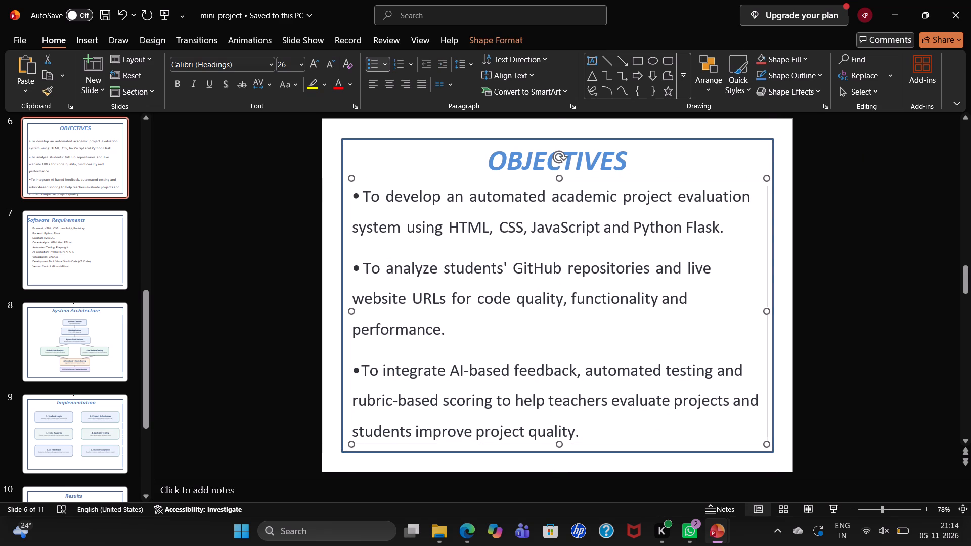
left_click(862, 298)
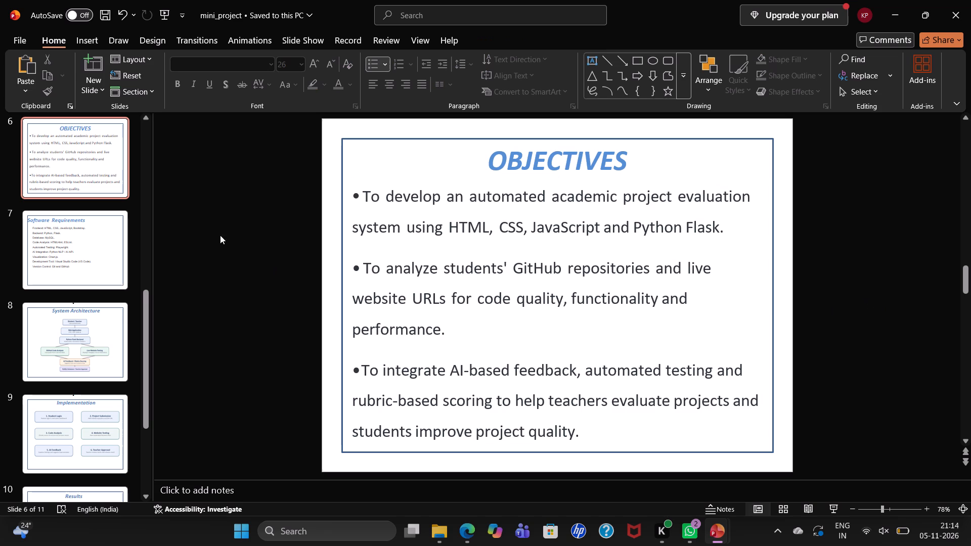
Set all the requirements list text on the Software Requirements slide to the Calibri (Headings) font at size 26.
left_click(83, 238)
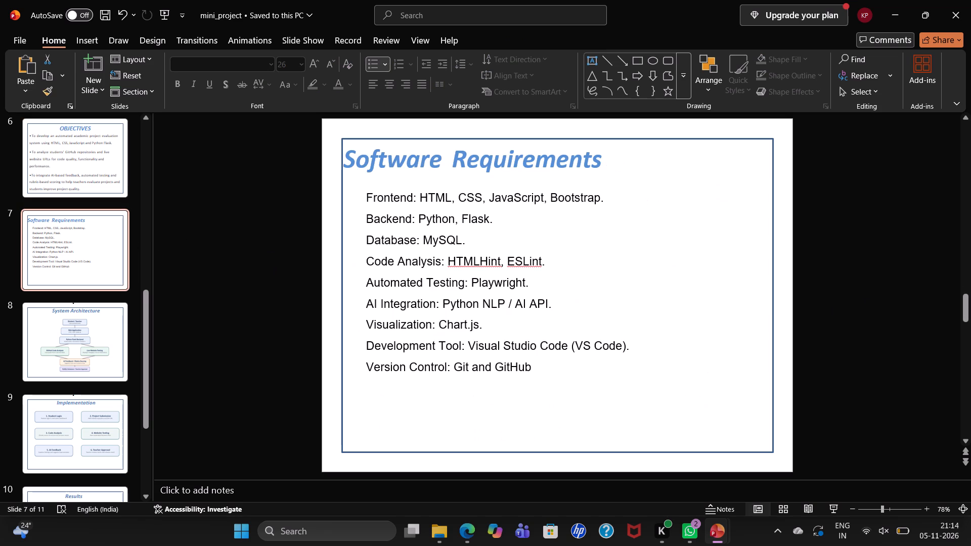
left_click(496, 277)
key("ctrl+a")
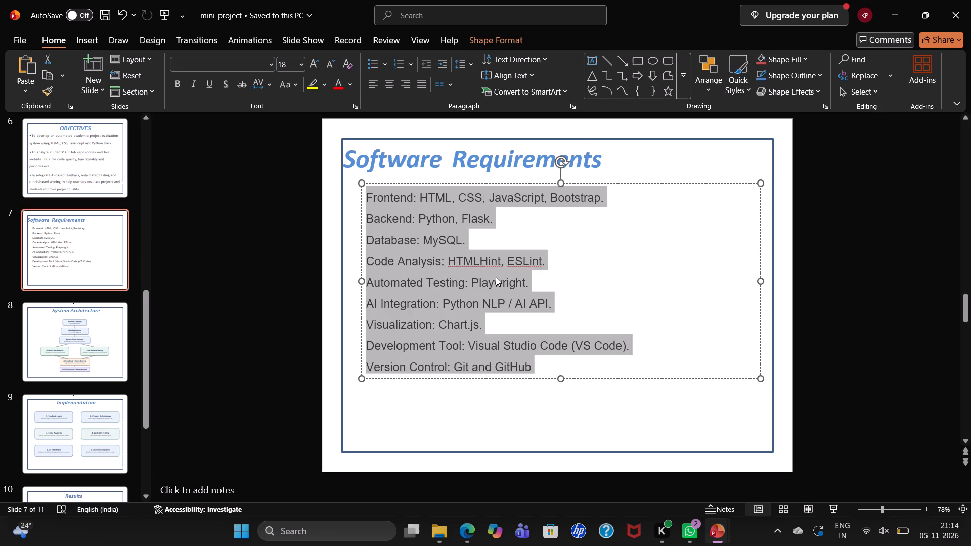
left_click(261, 65)
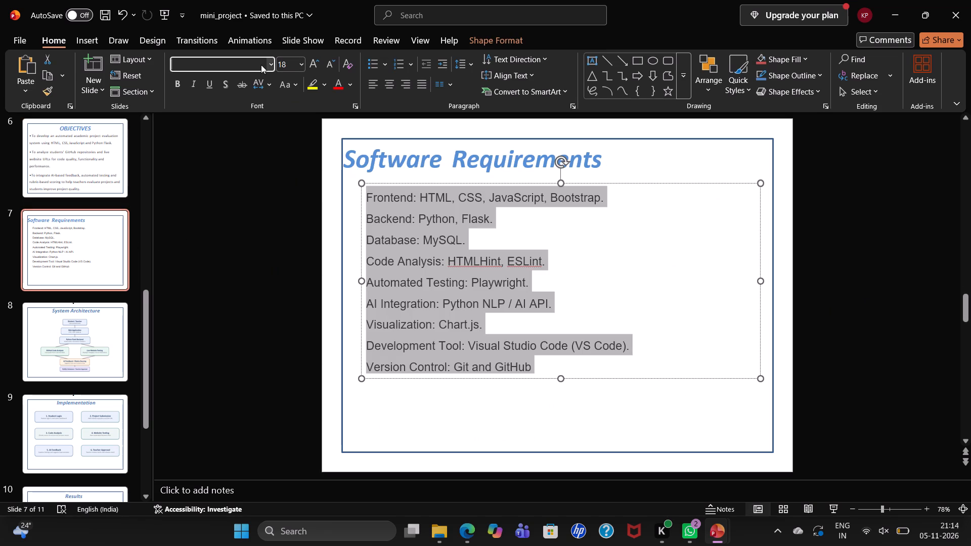
left_click(271, 63)
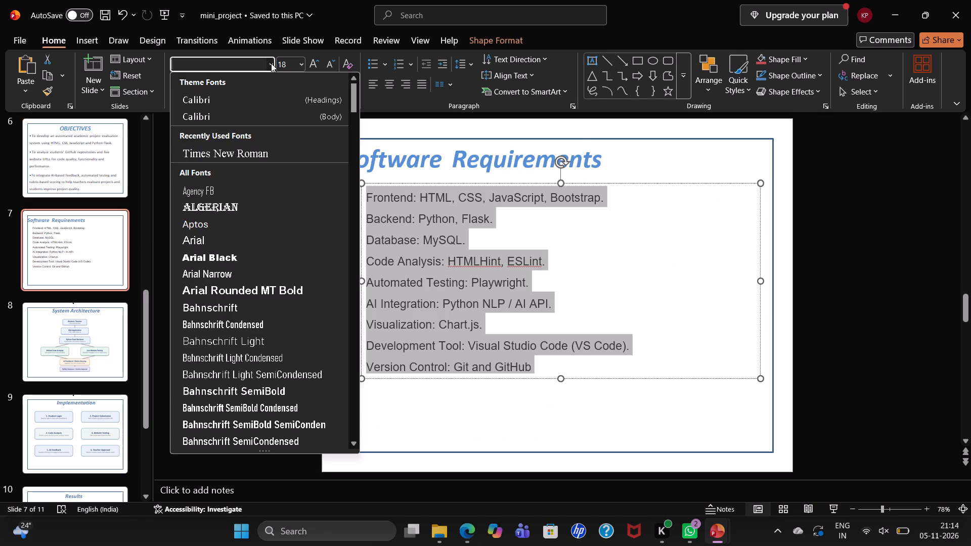
left_click(255, 104)
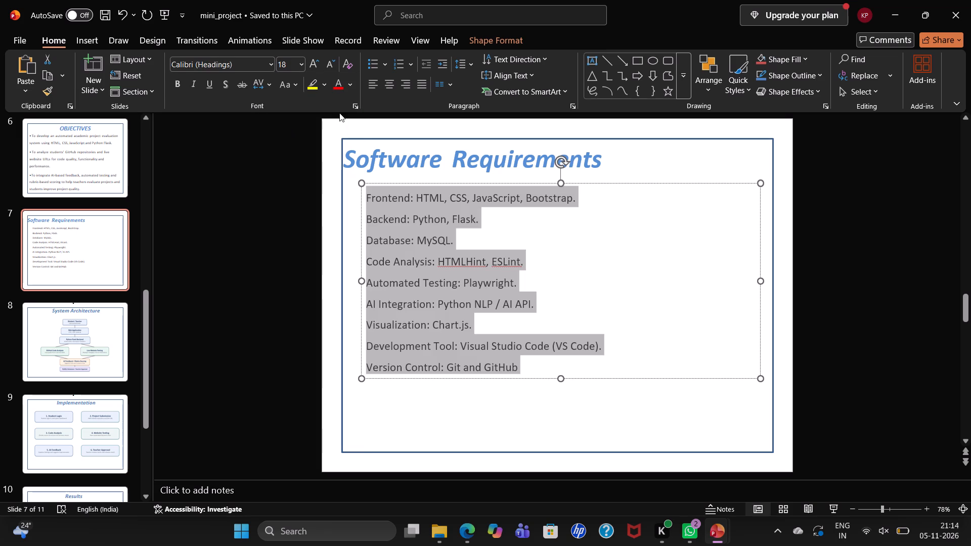
left_click(301, 62)
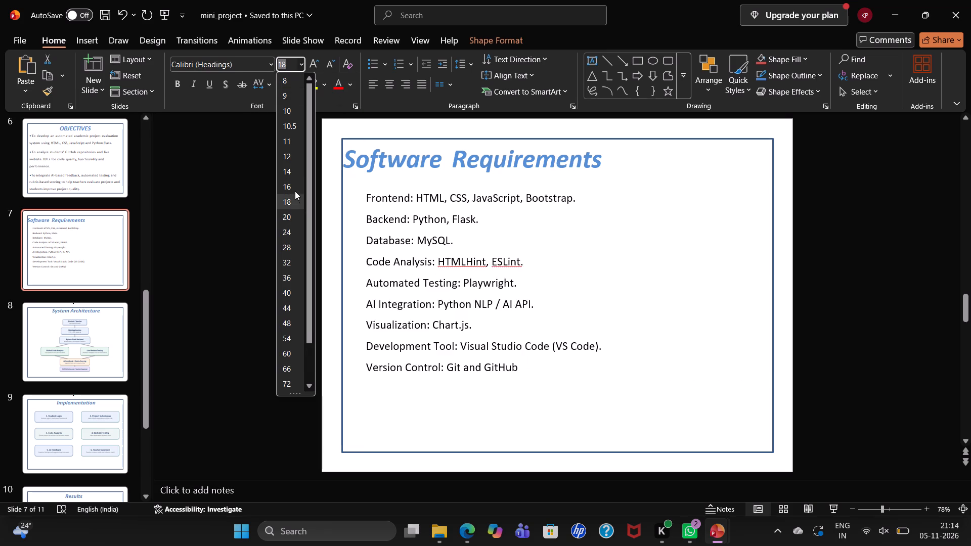
type("26")
key("Return")
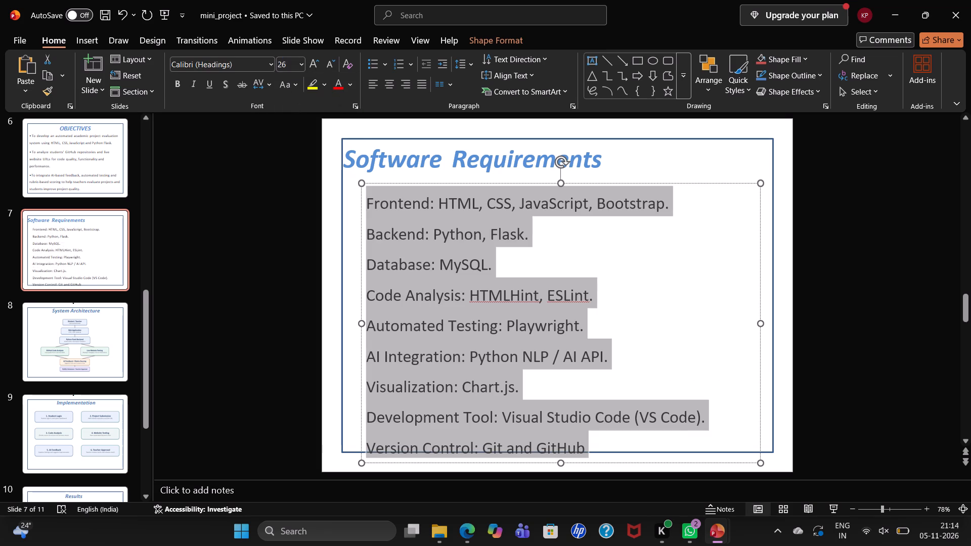
left_click(935, 255)
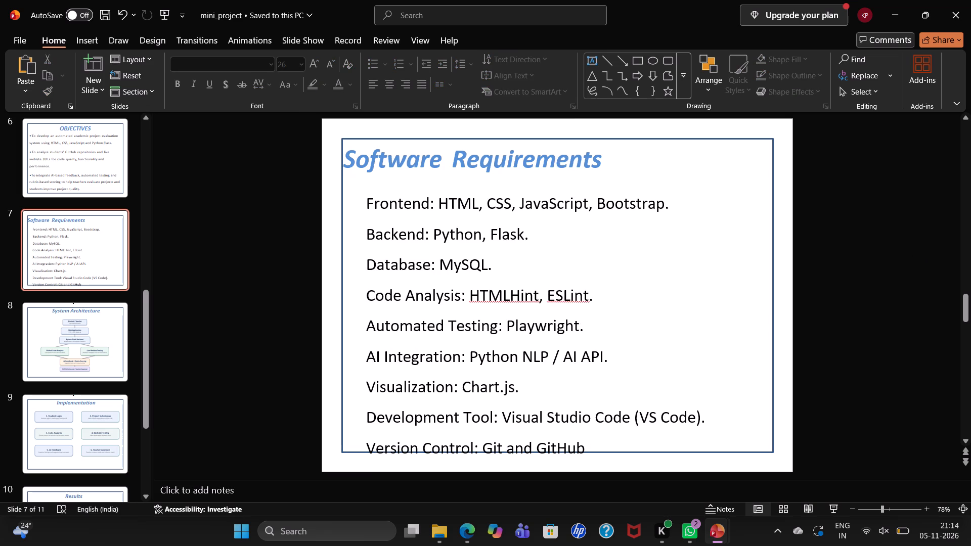
Move the Software Requirements list up and slightly left, just below the title, so it fits inside the slide's border.
left_click(561, 190)
left_click_drag(581, 184, 570, 172)
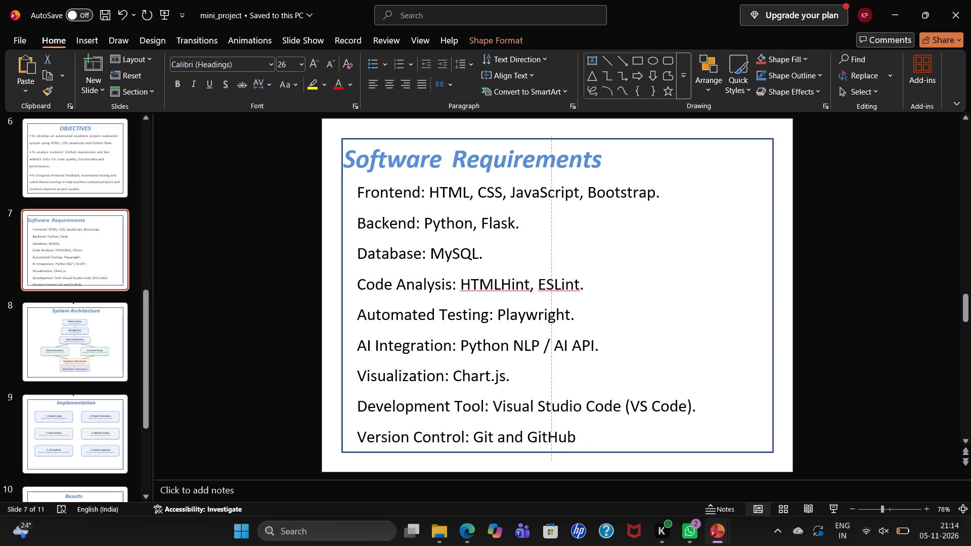
left_click_drag(570, 172, 567, 169)
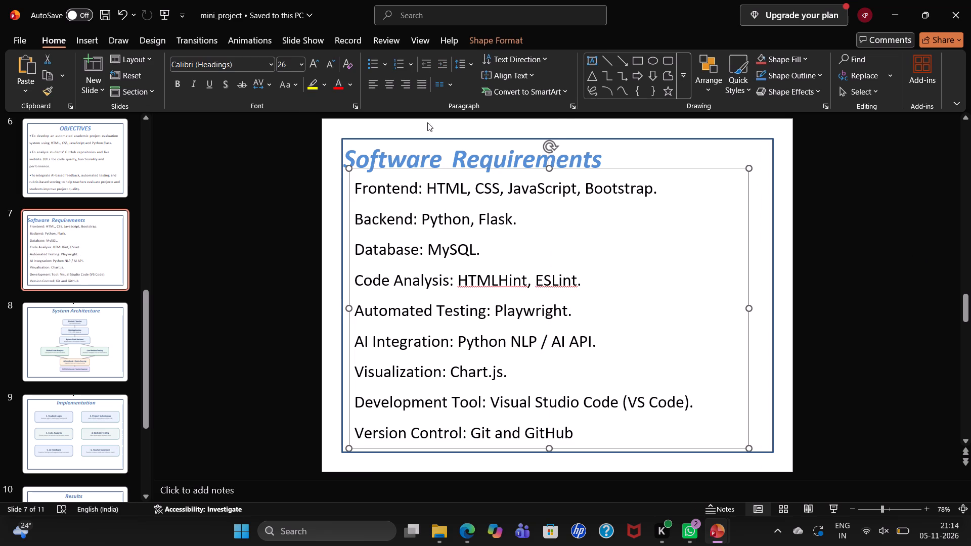
Apply filled round bullets to every line of the Software Requirements list.
left_click(521, 212)
key("ctrl+a")
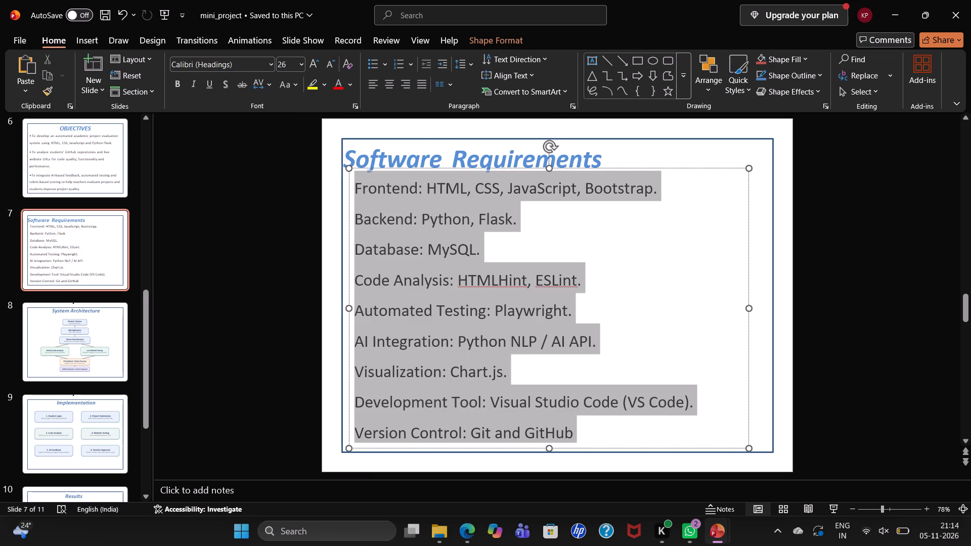
left_click(385, 61)
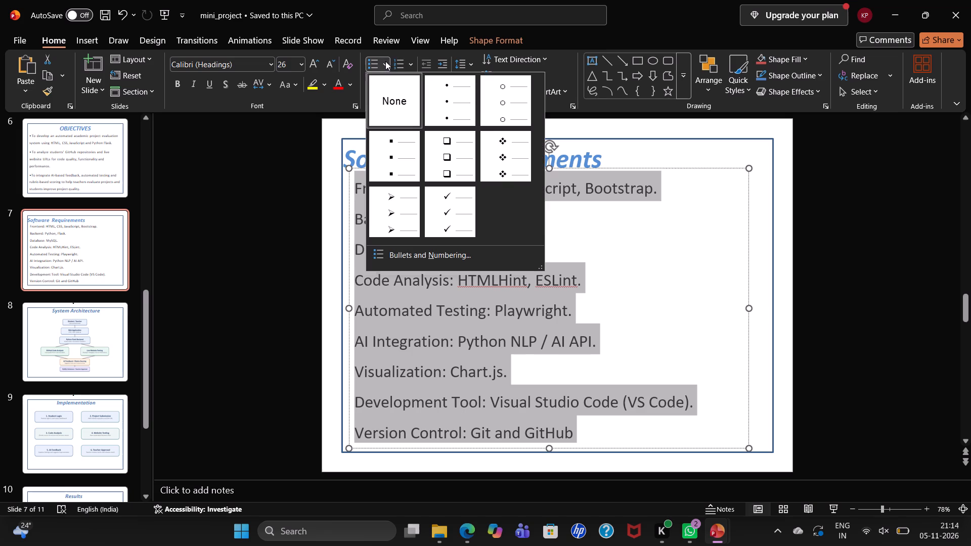
left_click(447, 111)
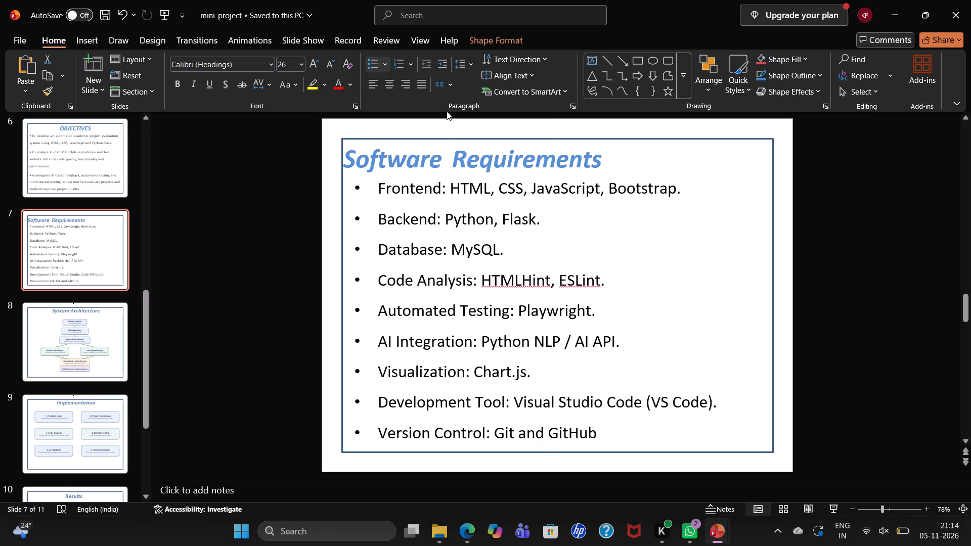
left_click(869, 203)
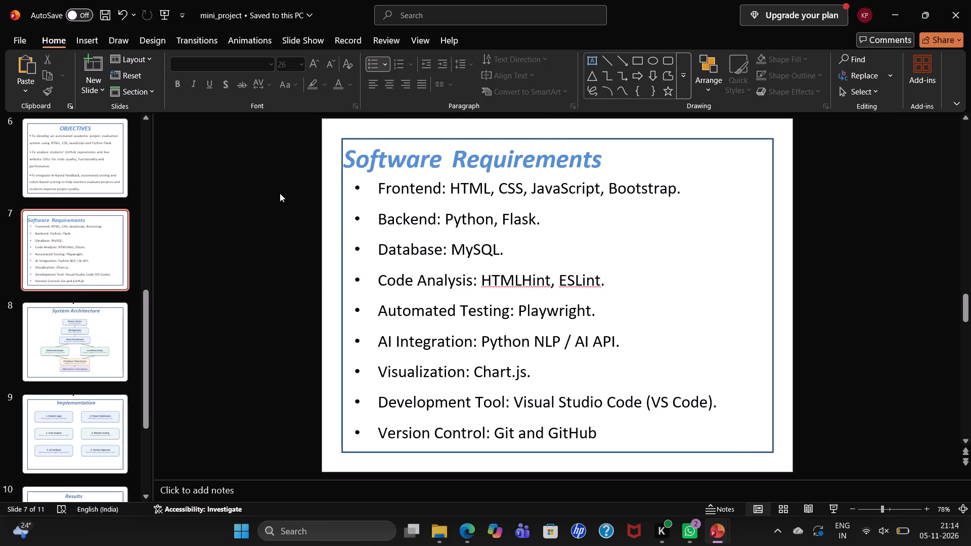
Centre the Software Requirements slide title.
left_click(352, 155)
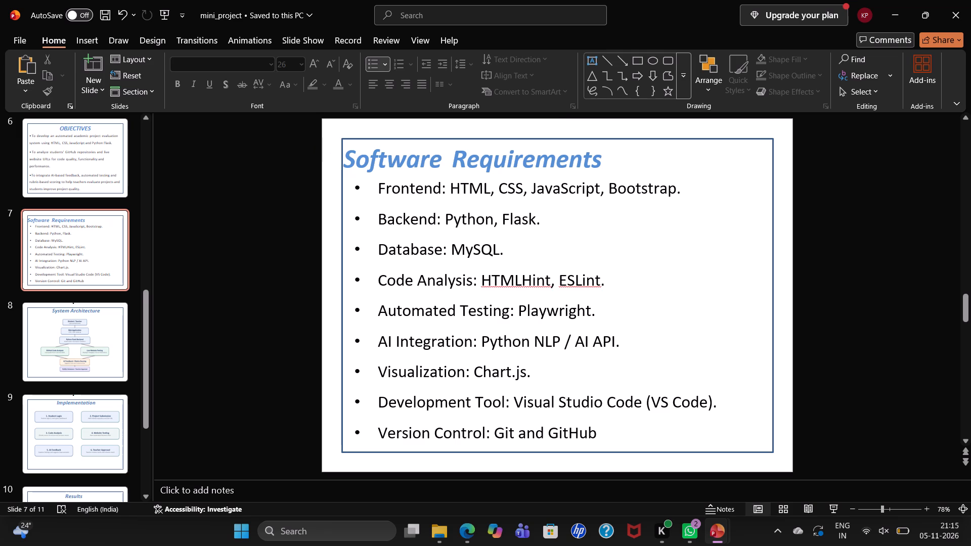
left_click(346, 156)
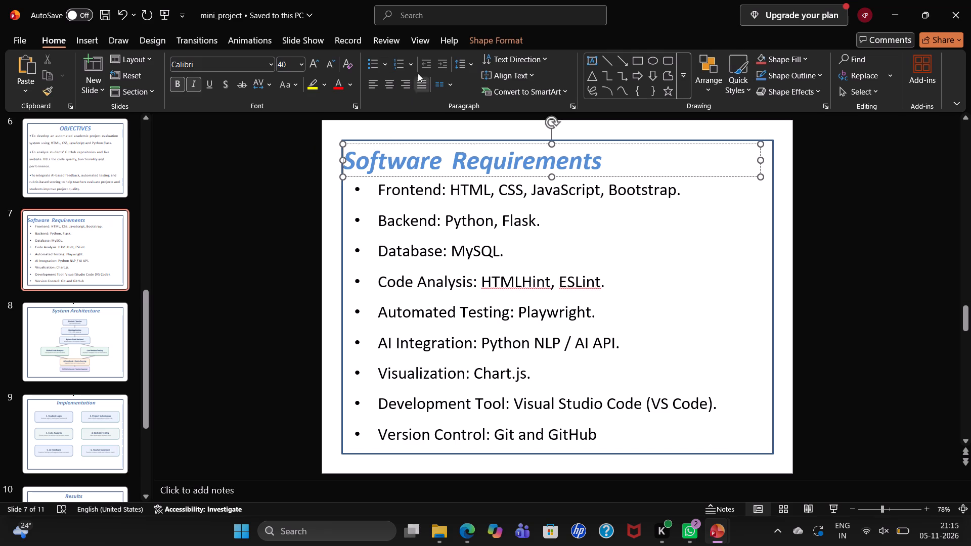
left_click(395, 81)
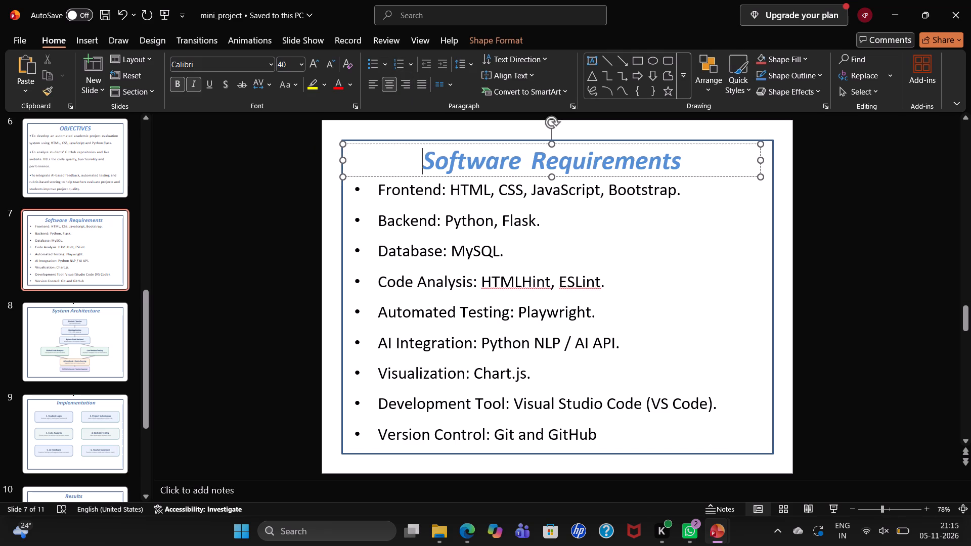
left_click(197, 284)
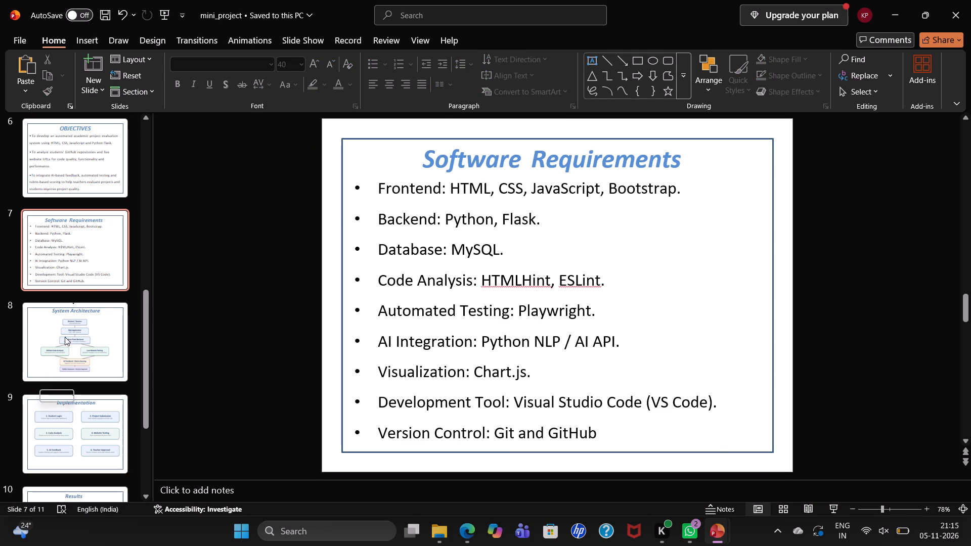
Set the font size of all the body text on the Proposed System slide to 26.
left_click(86, 169)
scroll(86, 169, "up", 1)
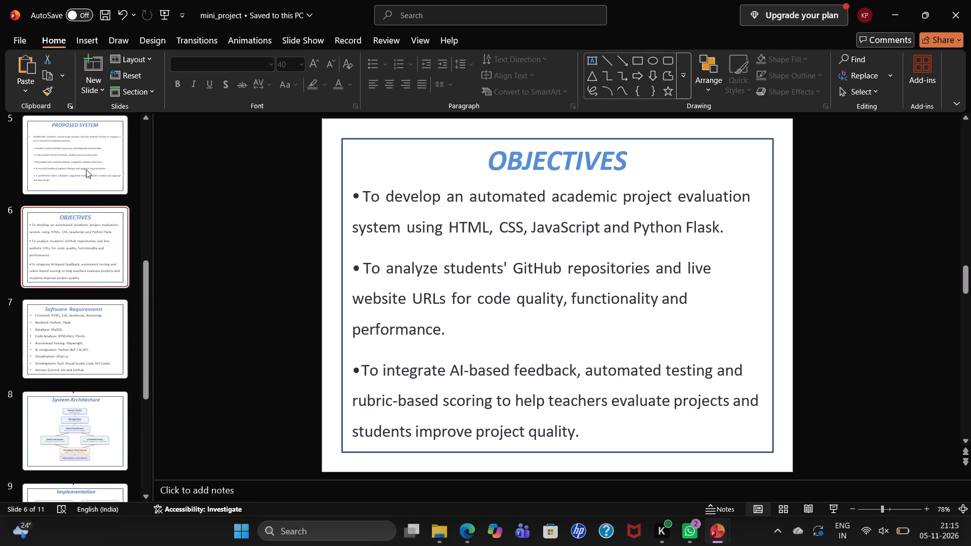
scroll(86, 169, "up", 1)
left_click(86, 169)
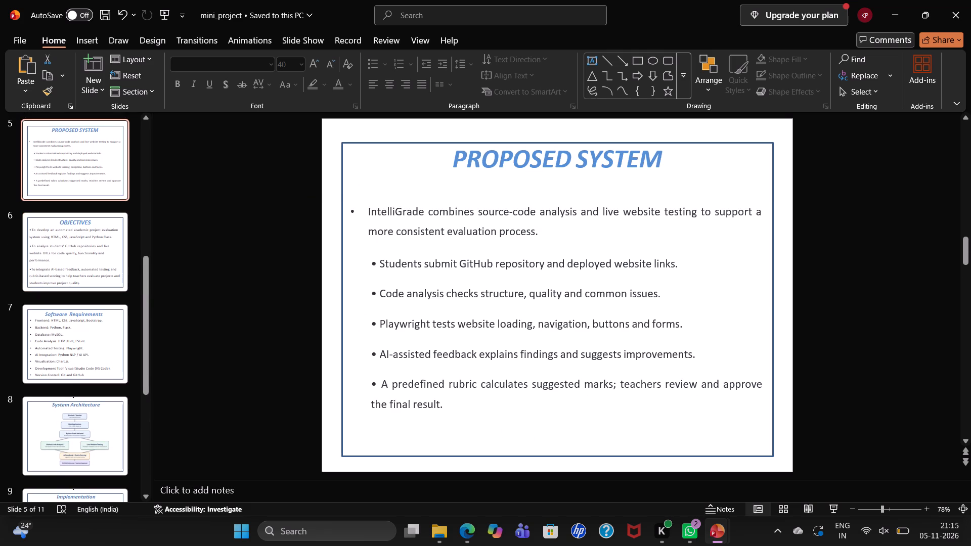
left_click(398, 237)
key("ctrl+a")
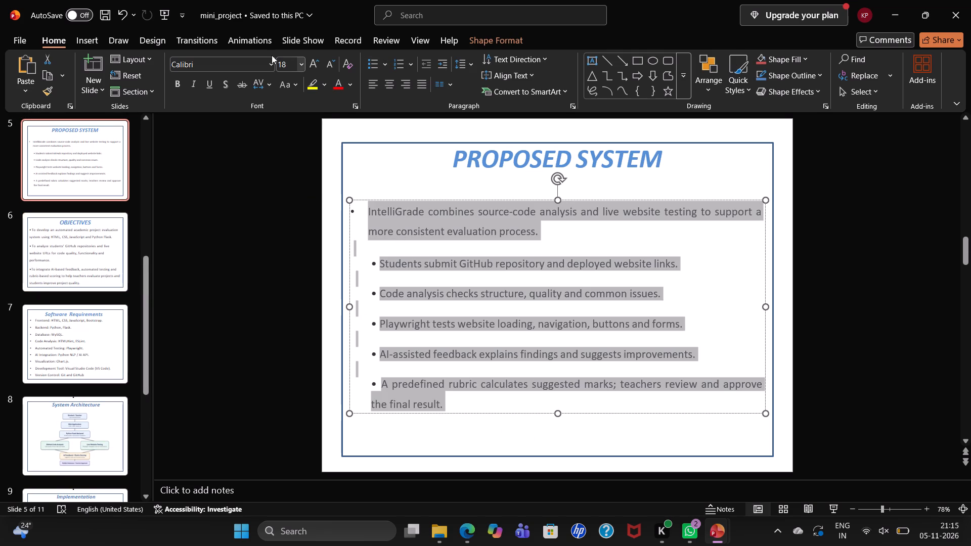
left_click(300, 63)
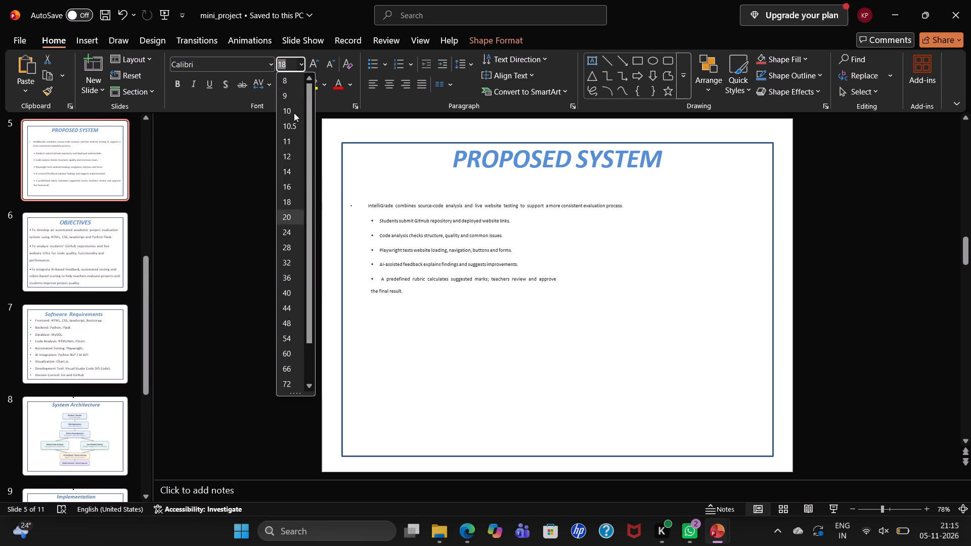
type("26")
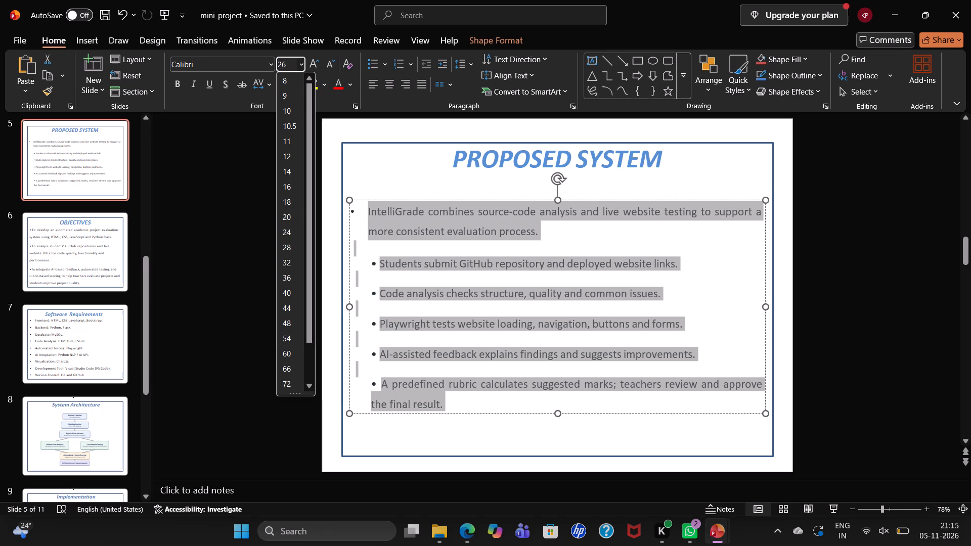
key("Return")
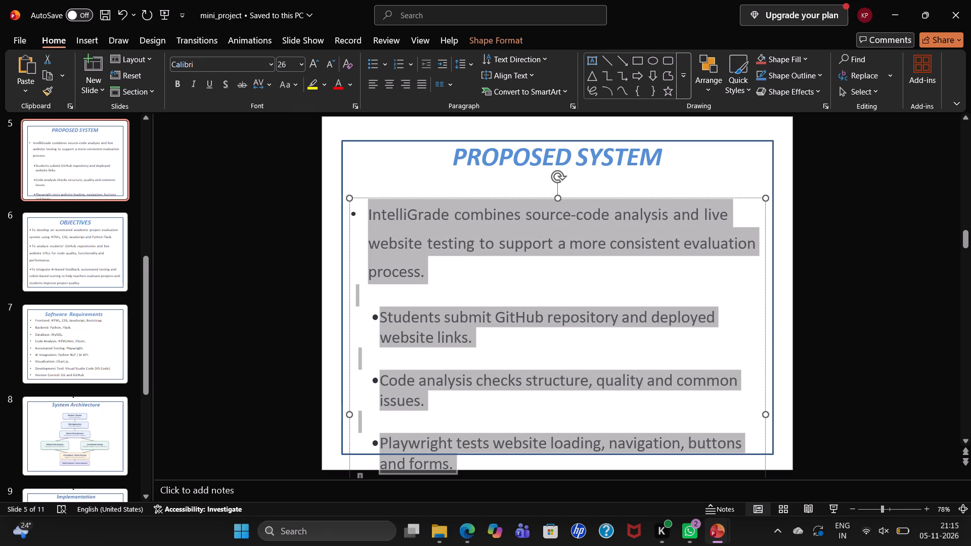
left_click(933, 244)
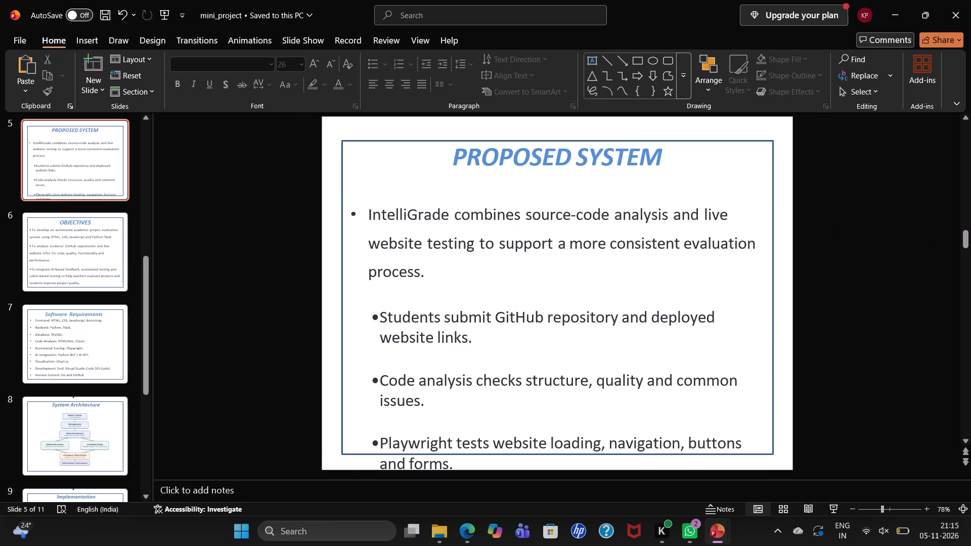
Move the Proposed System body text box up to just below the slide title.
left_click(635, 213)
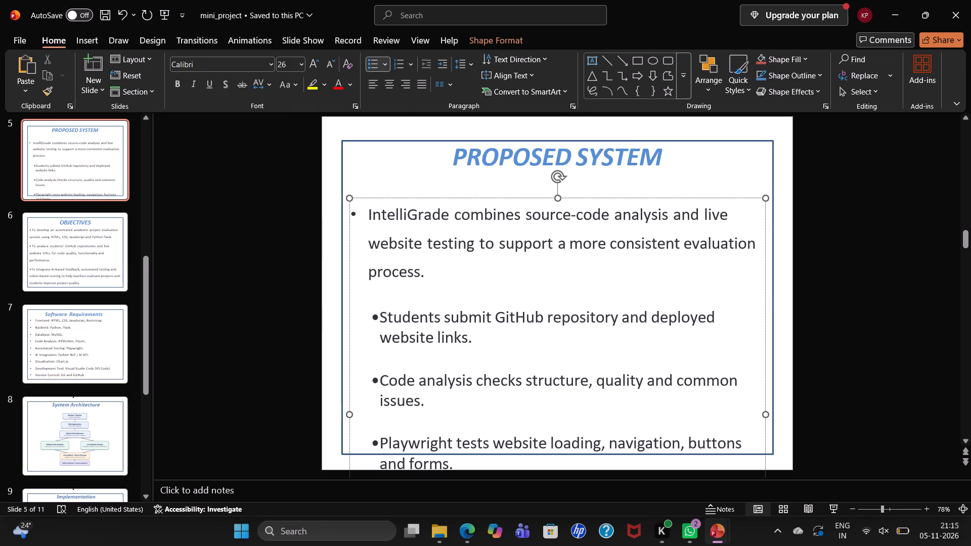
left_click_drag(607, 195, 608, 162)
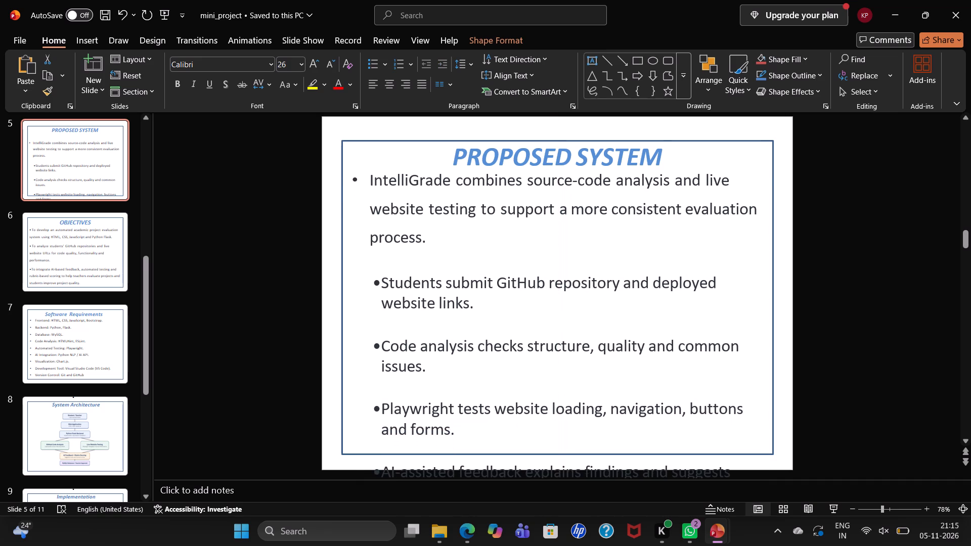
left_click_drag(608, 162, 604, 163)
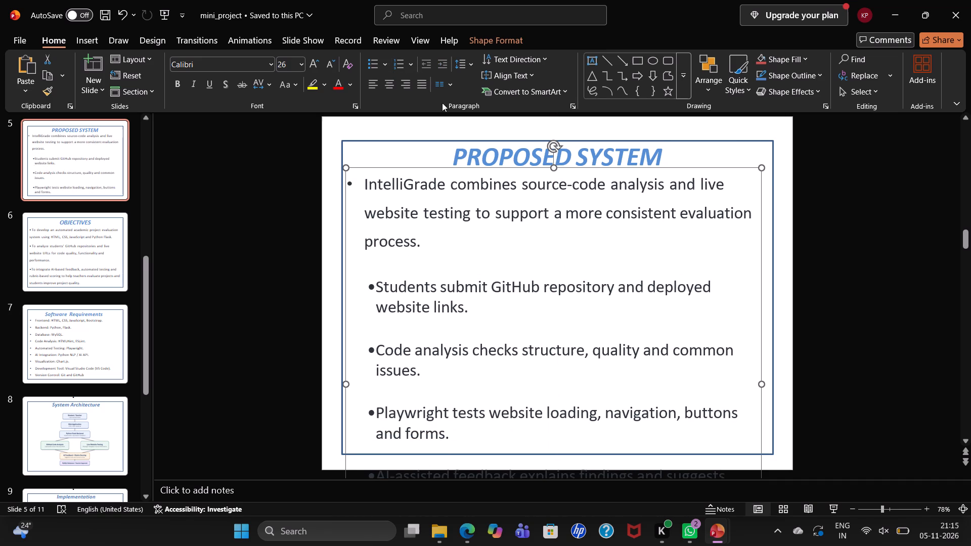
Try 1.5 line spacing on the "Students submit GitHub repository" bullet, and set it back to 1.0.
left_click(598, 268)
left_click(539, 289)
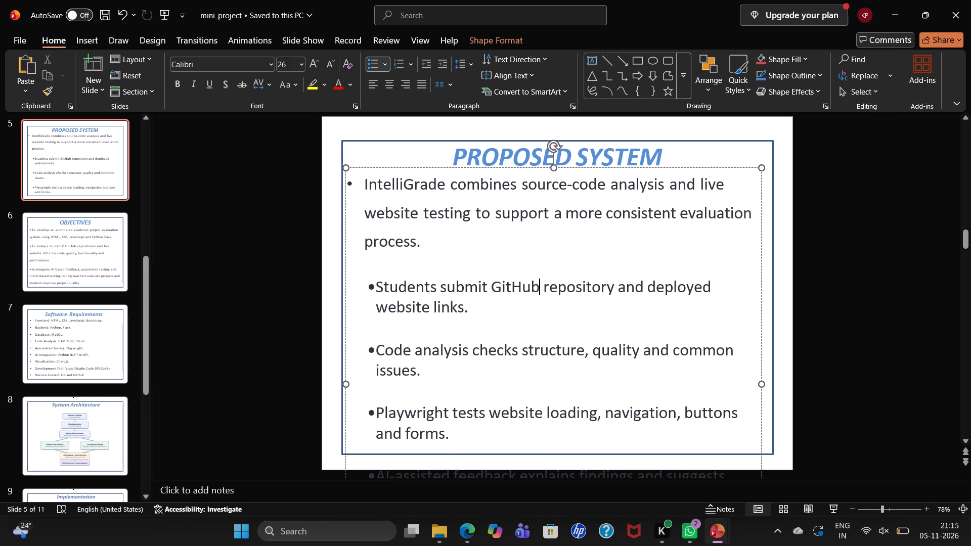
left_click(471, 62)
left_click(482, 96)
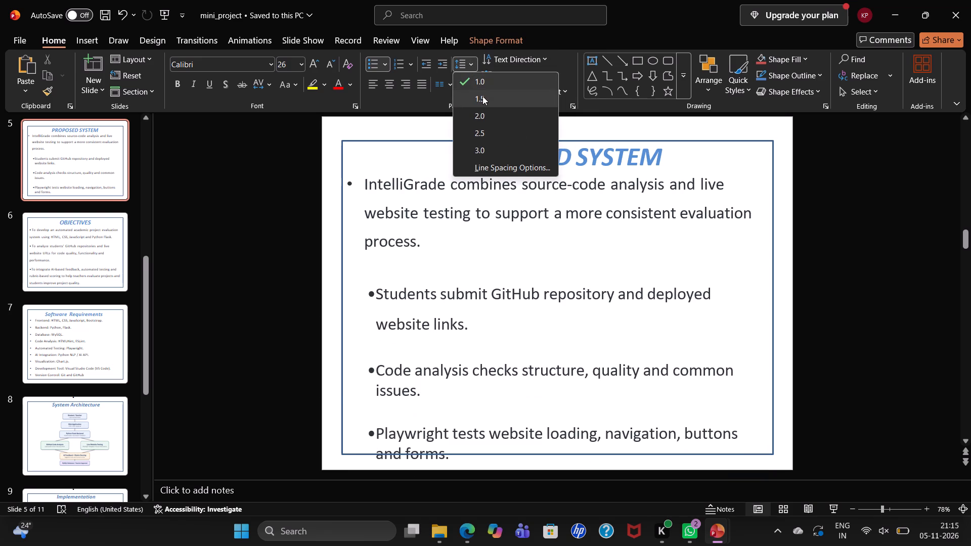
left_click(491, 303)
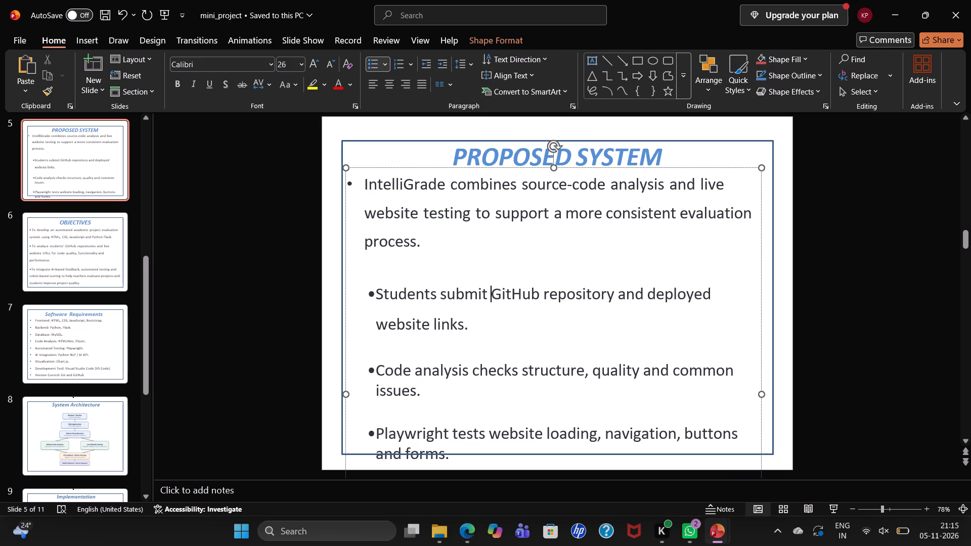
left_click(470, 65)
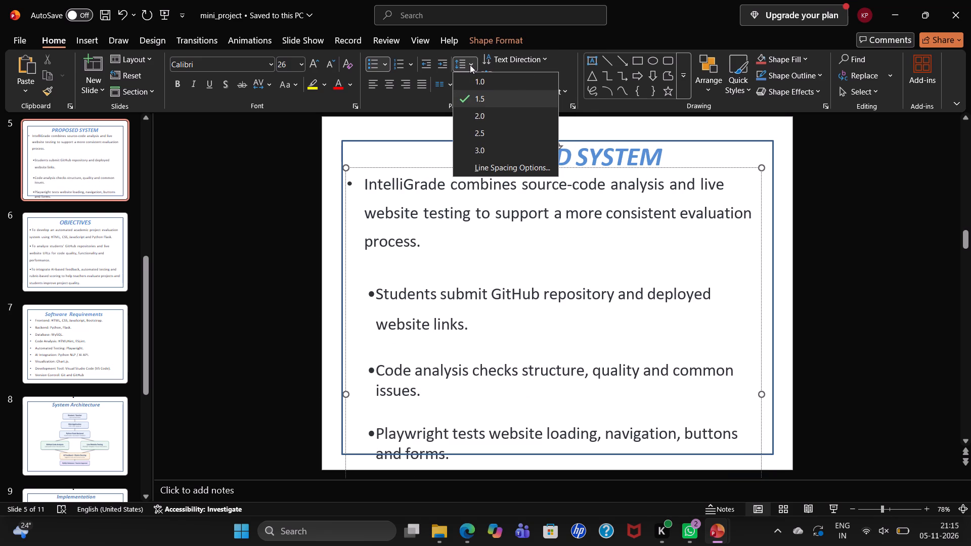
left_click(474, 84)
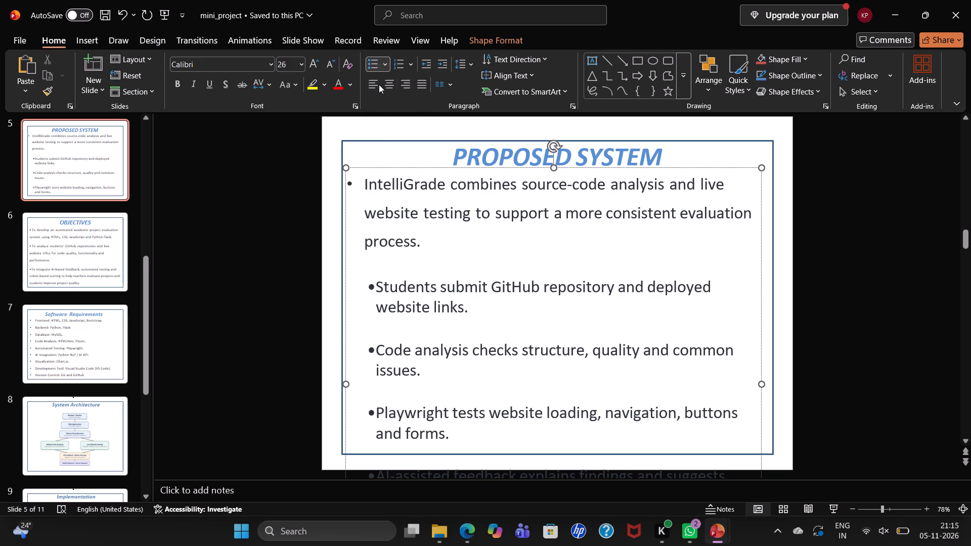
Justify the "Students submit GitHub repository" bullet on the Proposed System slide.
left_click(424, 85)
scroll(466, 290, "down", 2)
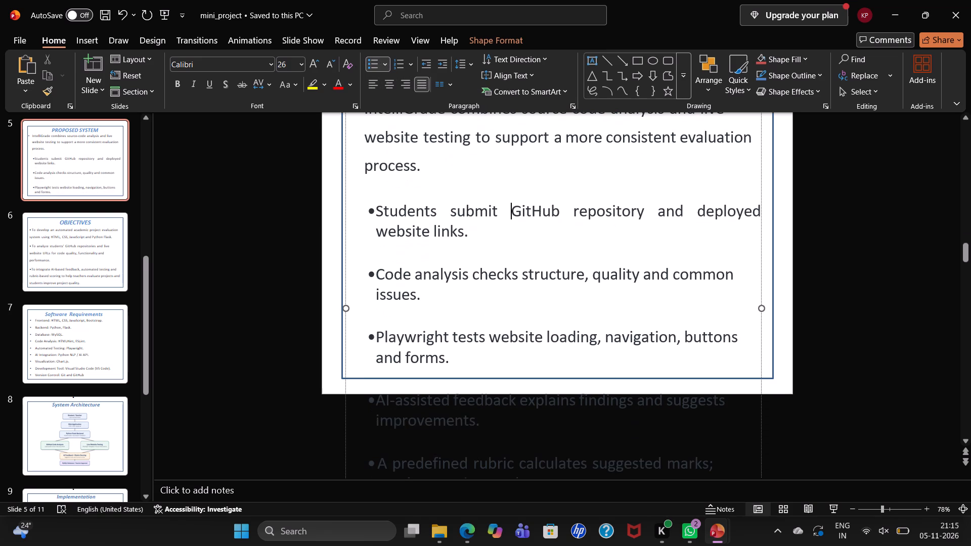
Return to the Proposed System slide and check the reference deck's Software Requirements slide for text formatting and spacing.
scroll(495, 412, "down", 2)
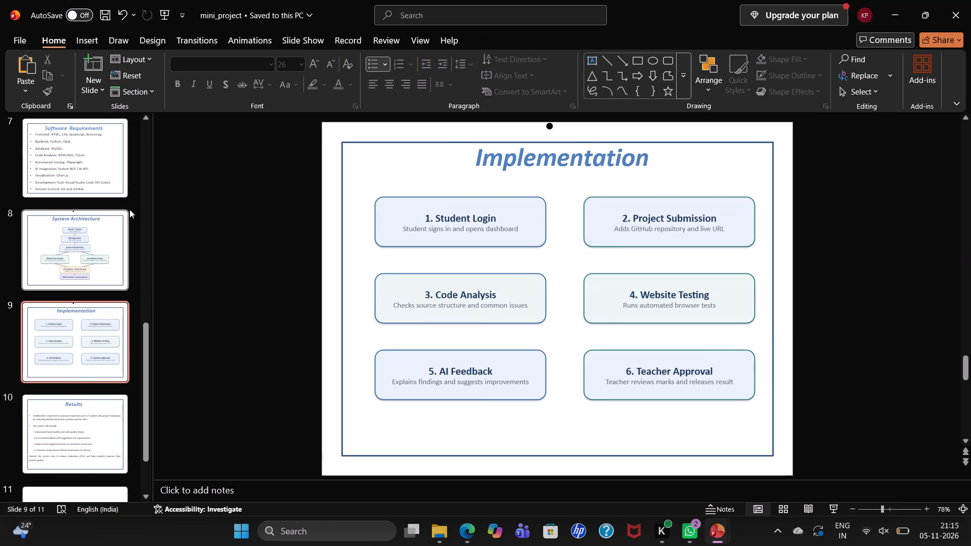
scroll(100, 189, "up", 1)
left_click(92, 242)
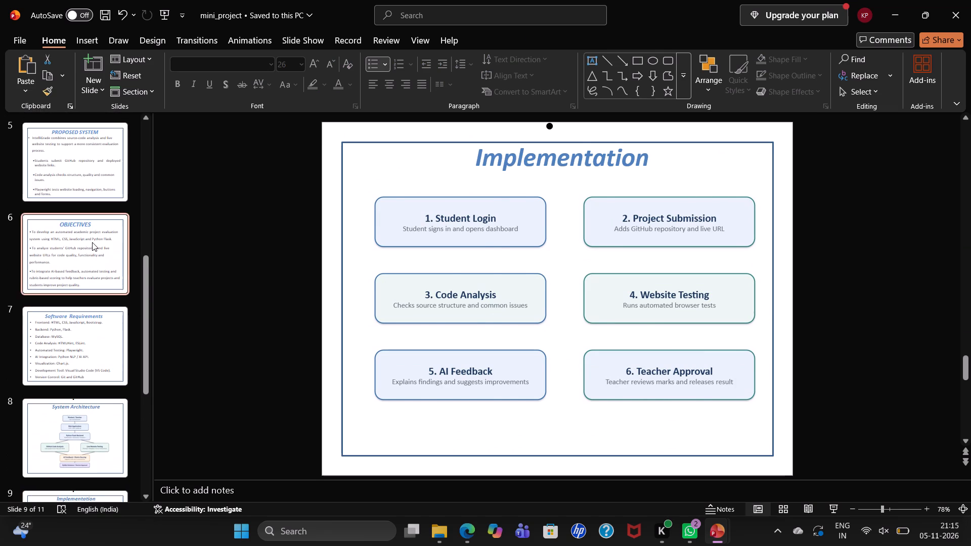
left_click(71, 172)
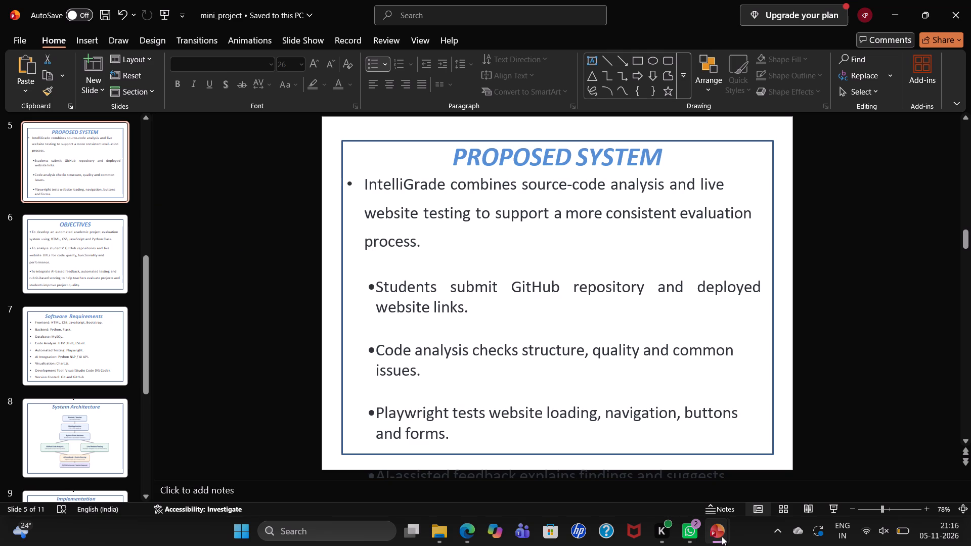
left_click(778, 465)
left_click(453, 242)
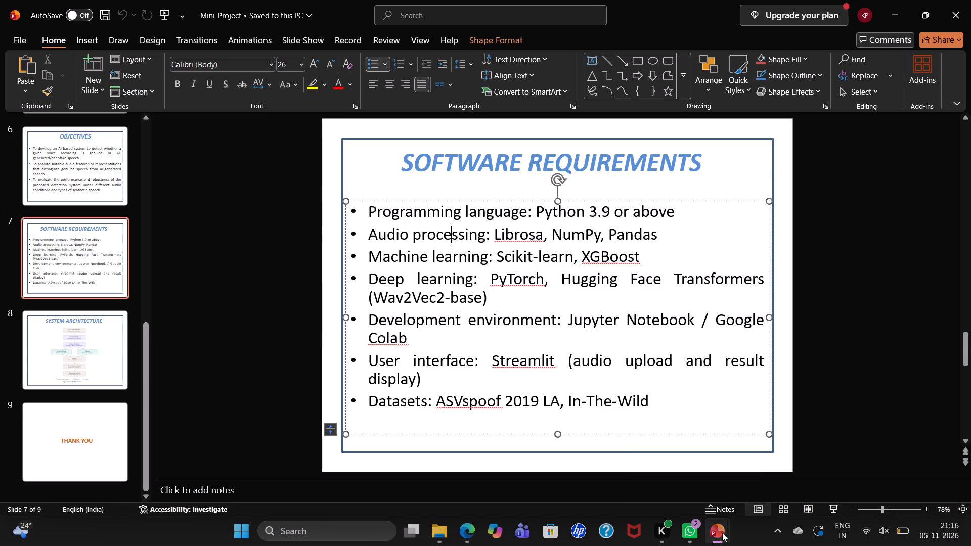
left_click(660, 455)
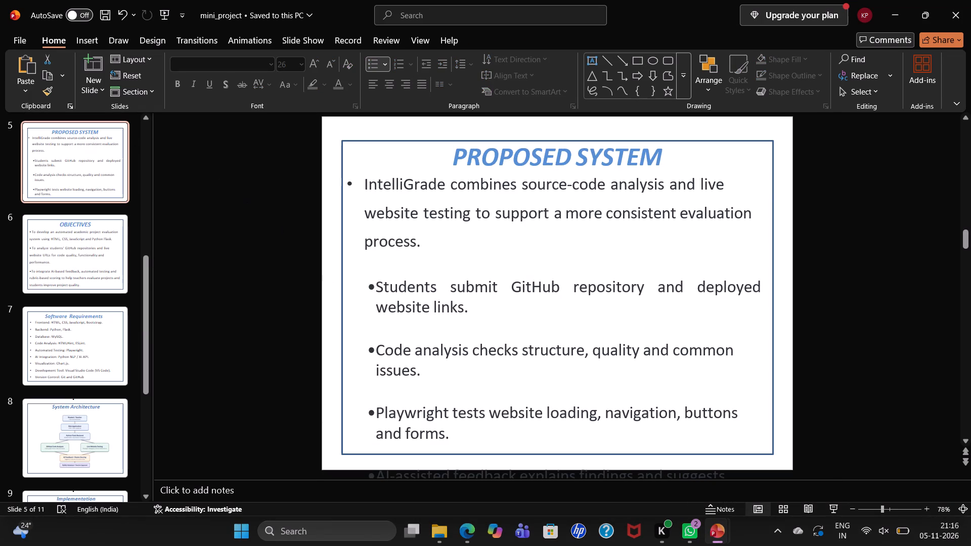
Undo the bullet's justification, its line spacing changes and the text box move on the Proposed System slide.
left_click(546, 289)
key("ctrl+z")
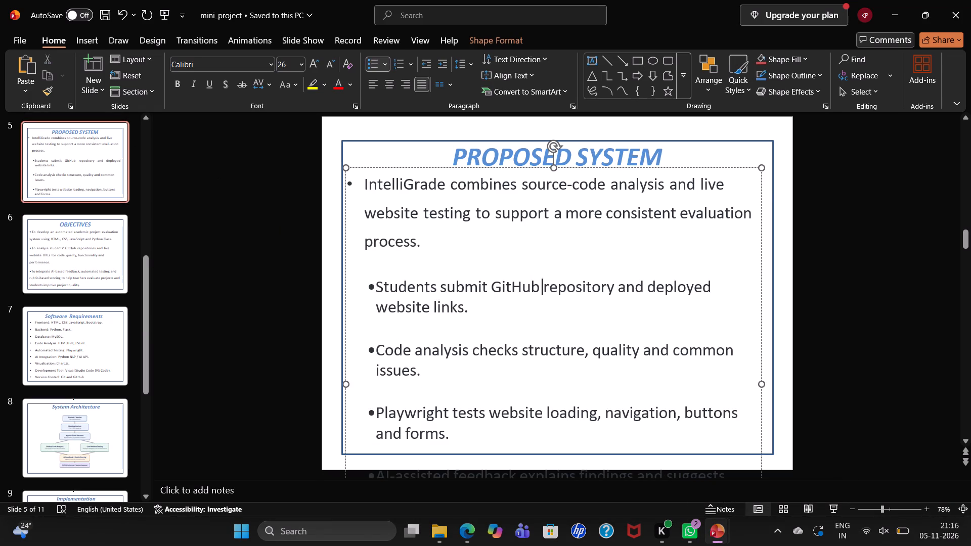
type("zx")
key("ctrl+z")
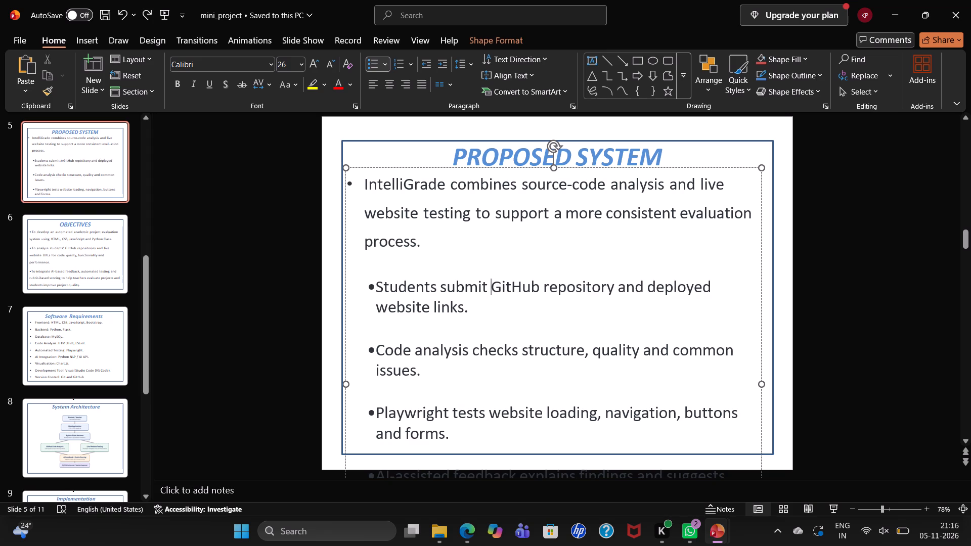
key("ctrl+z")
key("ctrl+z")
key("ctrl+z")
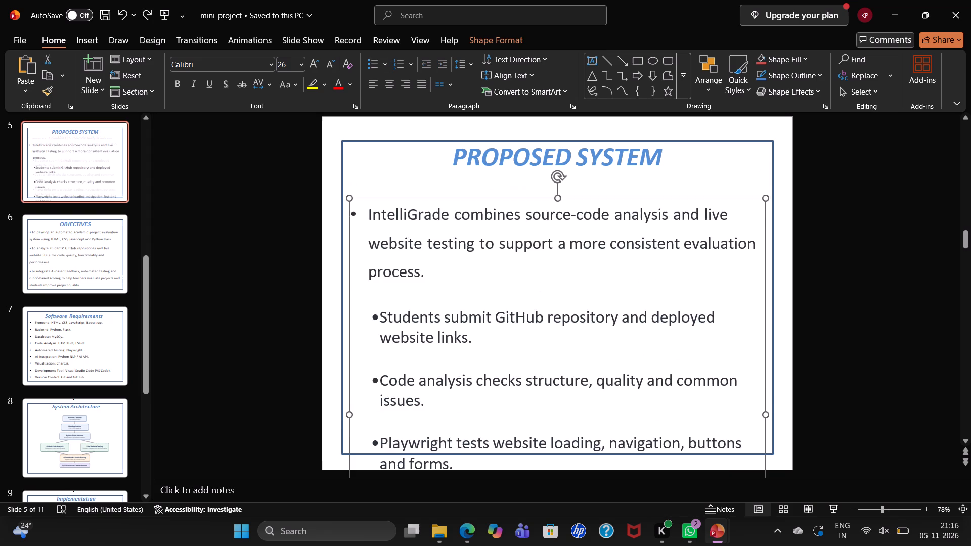
Undo the 26-point font size change on the Proposed System body text.
key("ctrl+z")
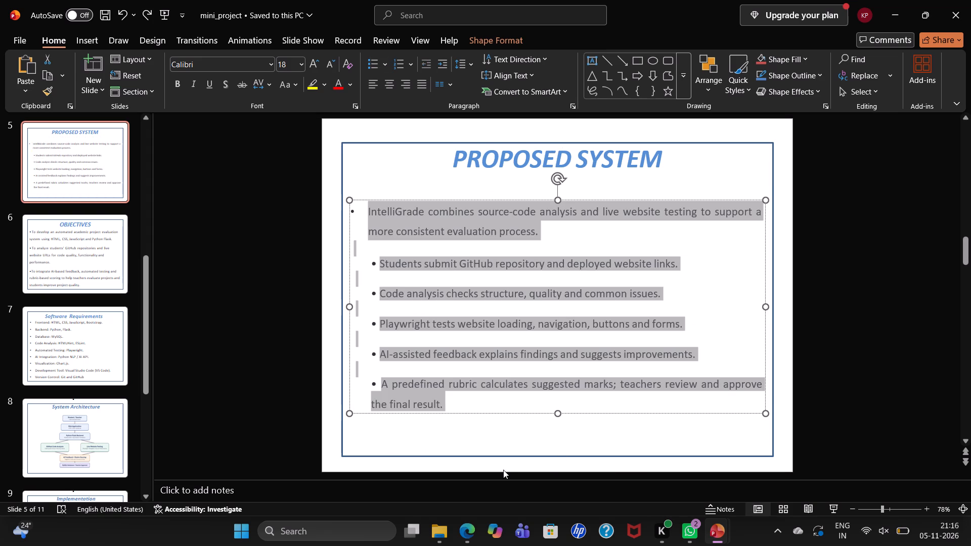
left_click(503, 468)
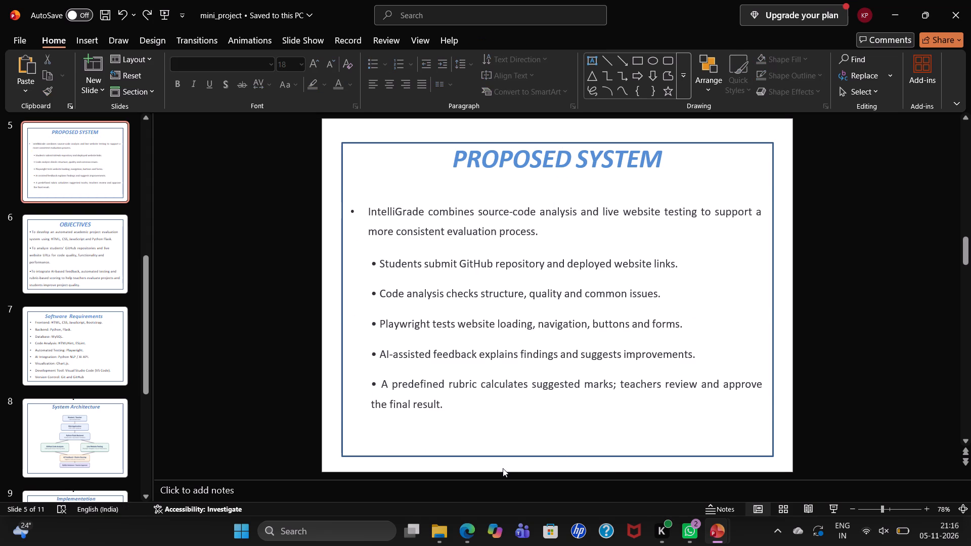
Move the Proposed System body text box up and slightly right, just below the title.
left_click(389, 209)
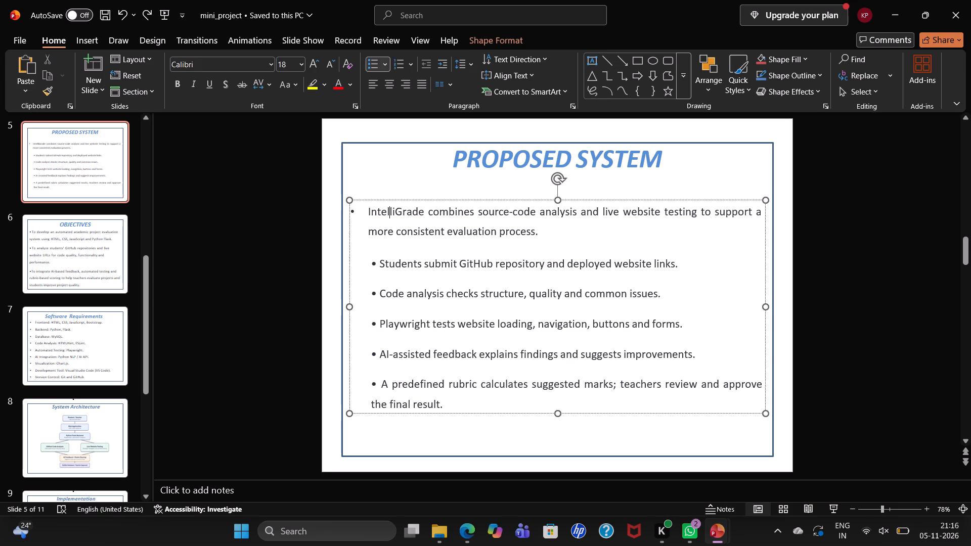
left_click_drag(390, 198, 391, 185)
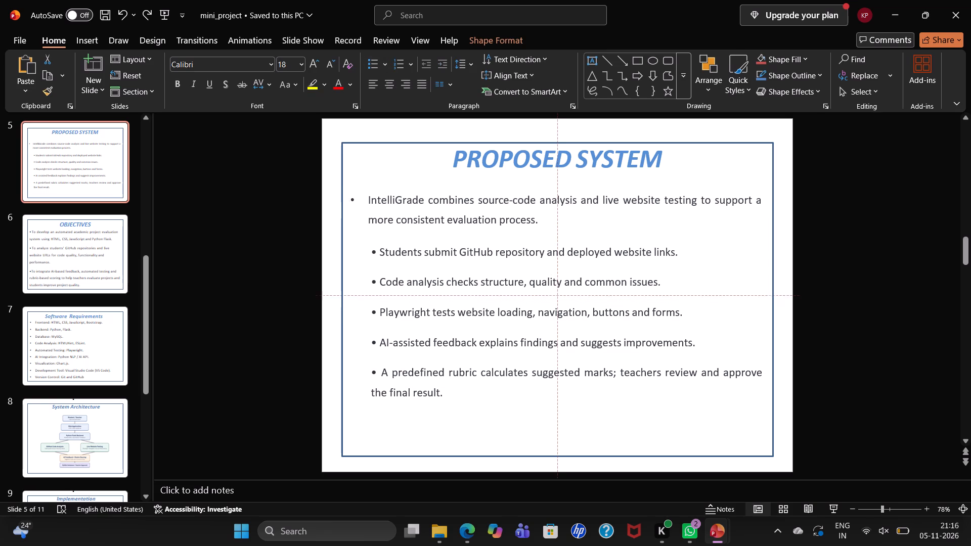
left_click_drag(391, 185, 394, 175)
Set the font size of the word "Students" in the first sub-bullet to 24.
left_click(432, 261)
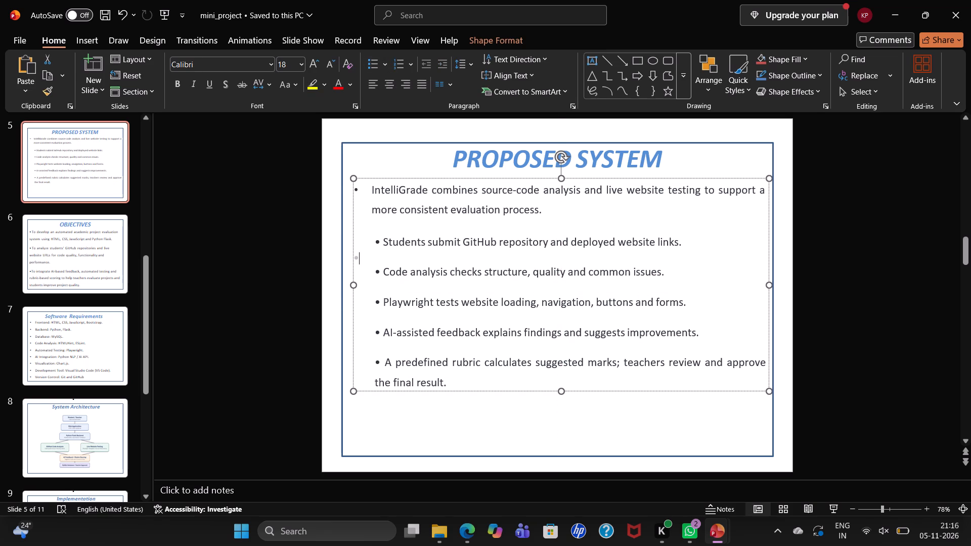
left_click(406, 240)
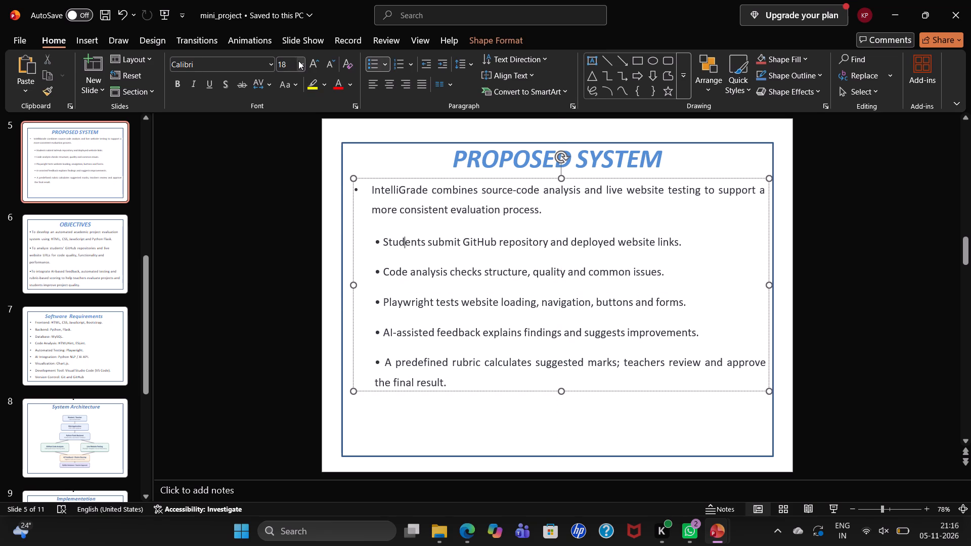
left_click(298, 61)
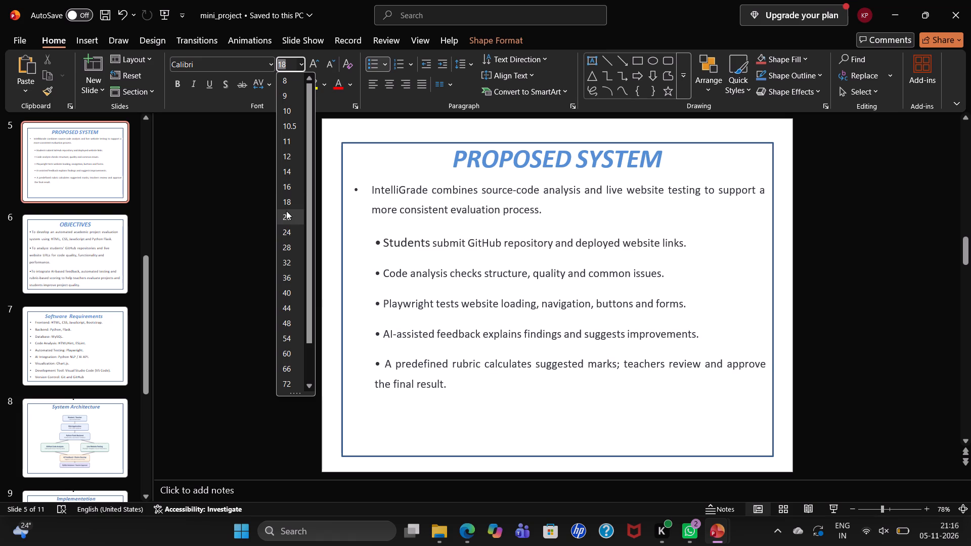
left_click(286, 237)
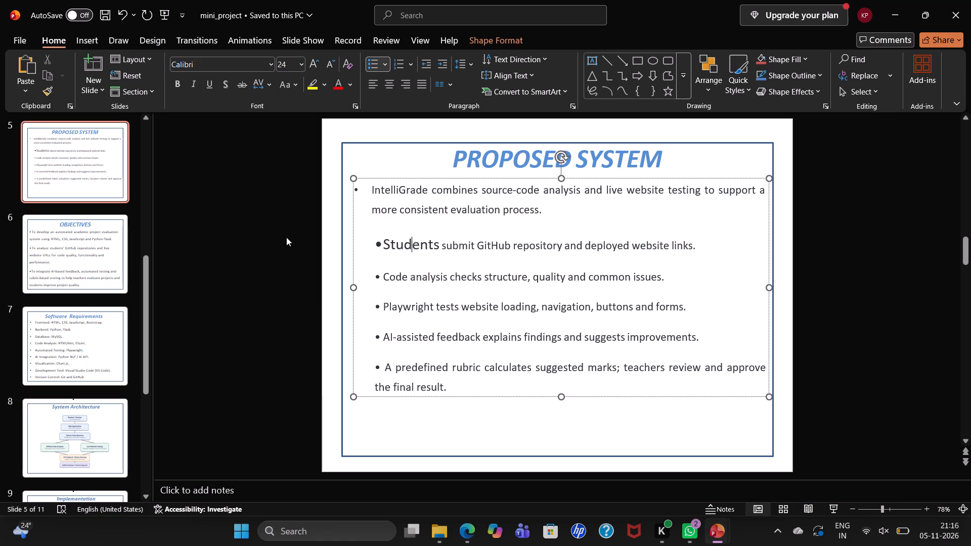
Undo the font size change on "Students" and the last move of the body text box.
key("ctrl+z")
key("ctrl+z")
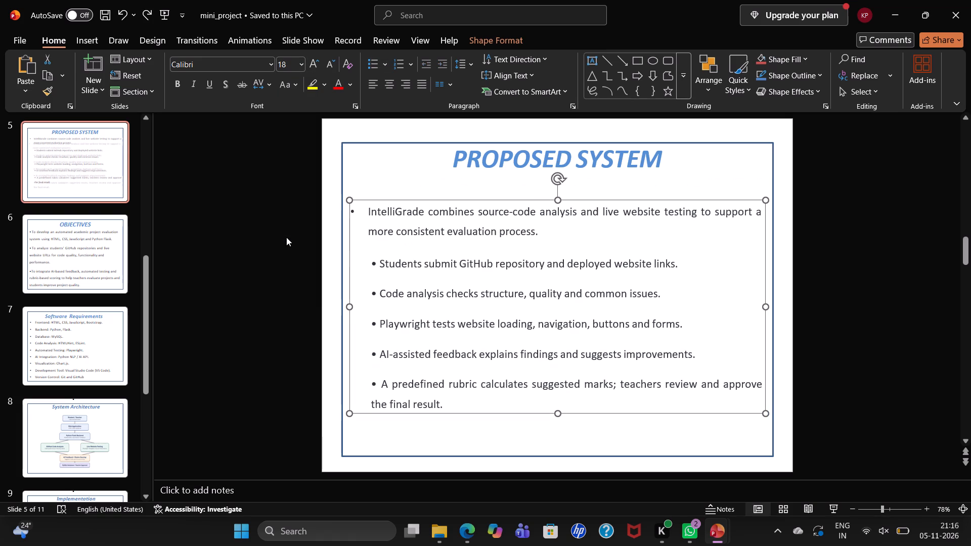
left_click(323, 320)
Move the Proposed System body text box up so that it starts just below the slide title.
left_click(423, 210)
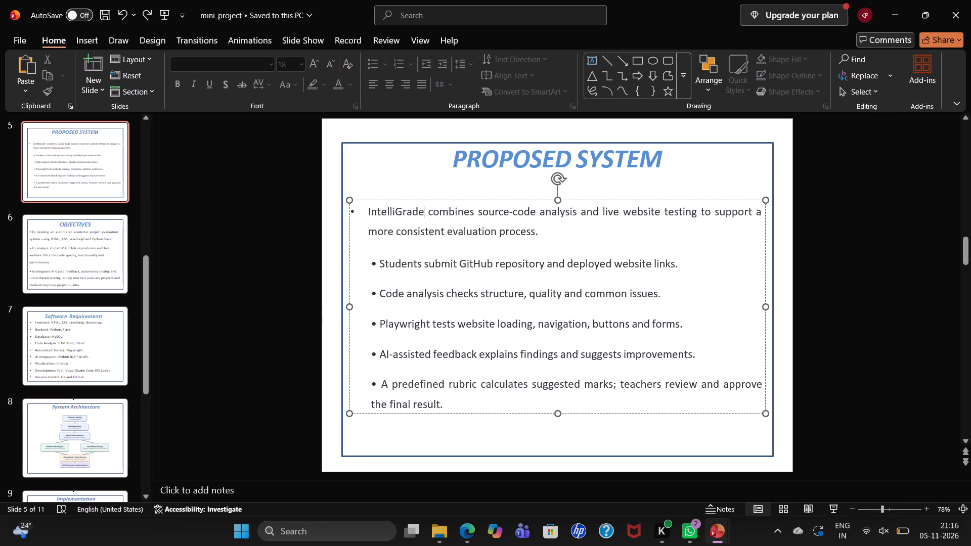
left_click(406, 201)
left_click_drag(406, 201, 408, 179)
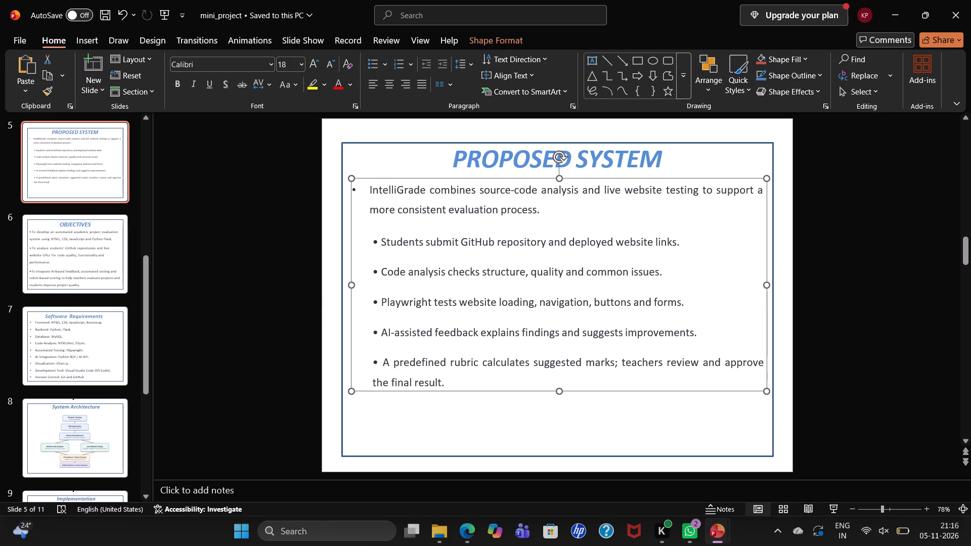
Remove the bullet from the opening "IntelliGrade combines source-code analysis" paragraph.
left_click(367, 188)
key("BackSpace")
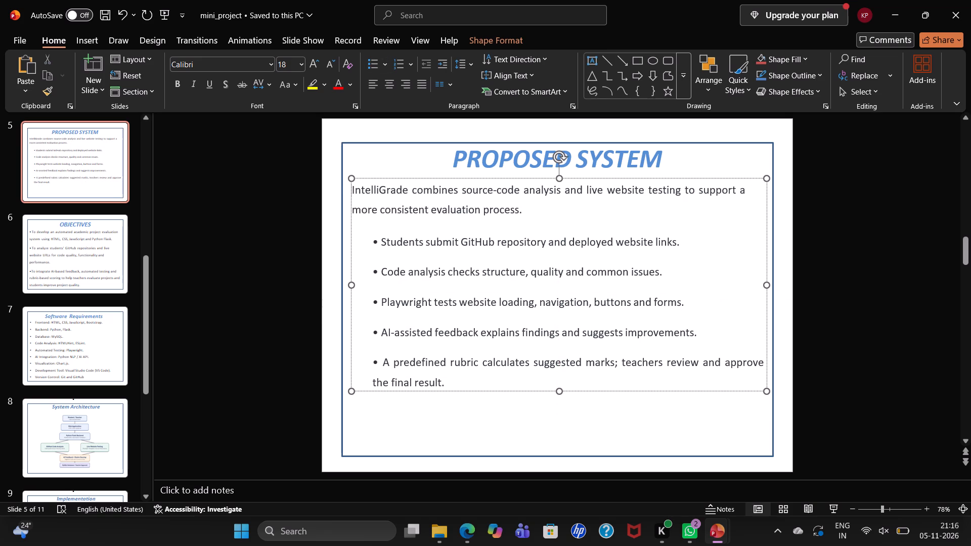
Select all the Proposed System body text and apply a line spacing of 1.0.
left_click(500, 352)
left_click_drag(458, 379, 346, 154)
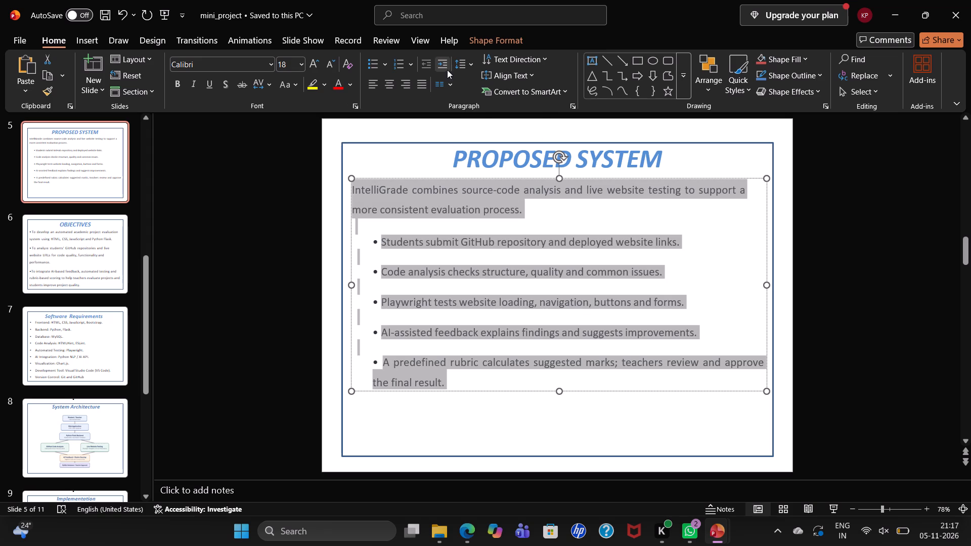
left_click(468, 67)
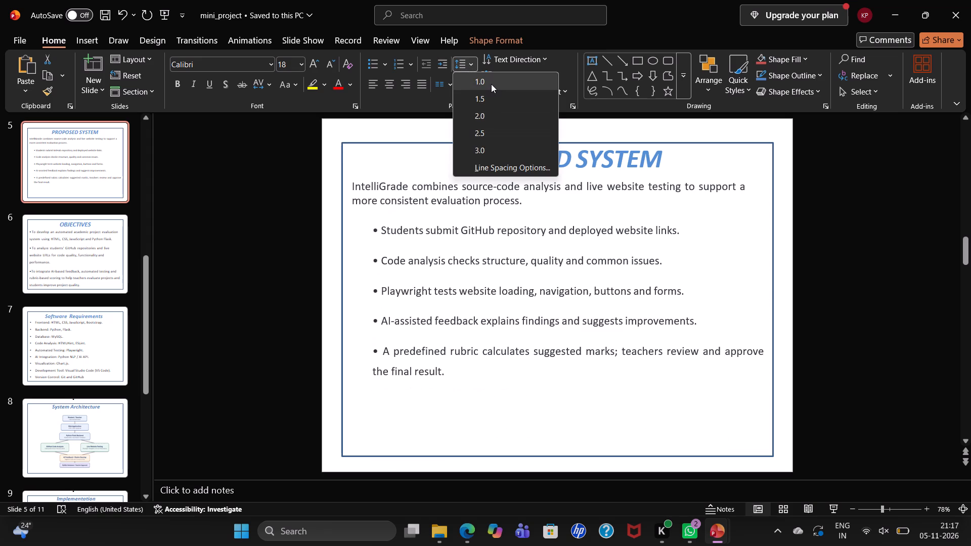
left_click(491, 84)
Delete the blank line between the opening IntelliGrade paragraph and the "Students submit GitHub repository" bullet.
left_click(447, 215)
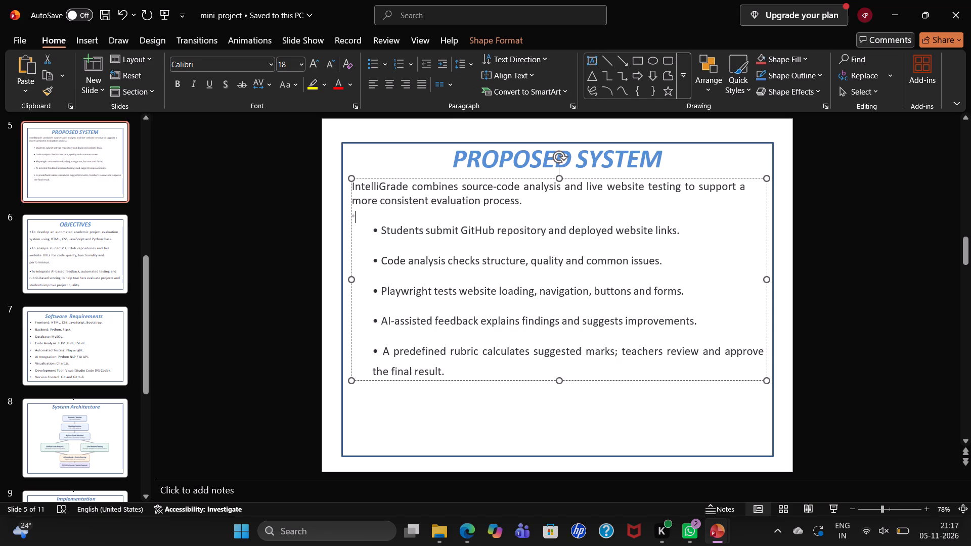
key("BackSpace")
key("BackSpace")
key("Down")
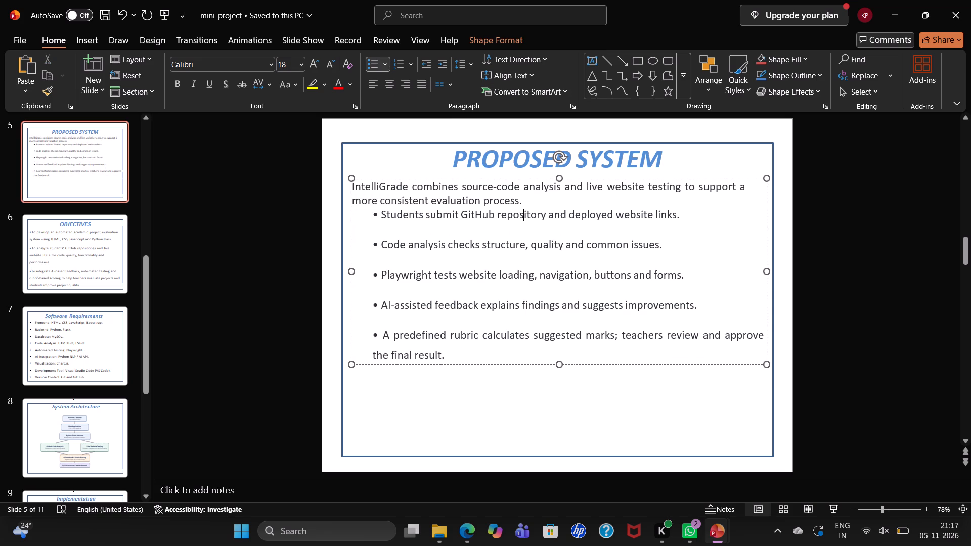
Delete the blank lines below the "Students submit GitHub repository" and "Code analysis checks structure" bullets on the Proposed System slide.
key("Down")
key("BackSpace")
key("BackSpace")
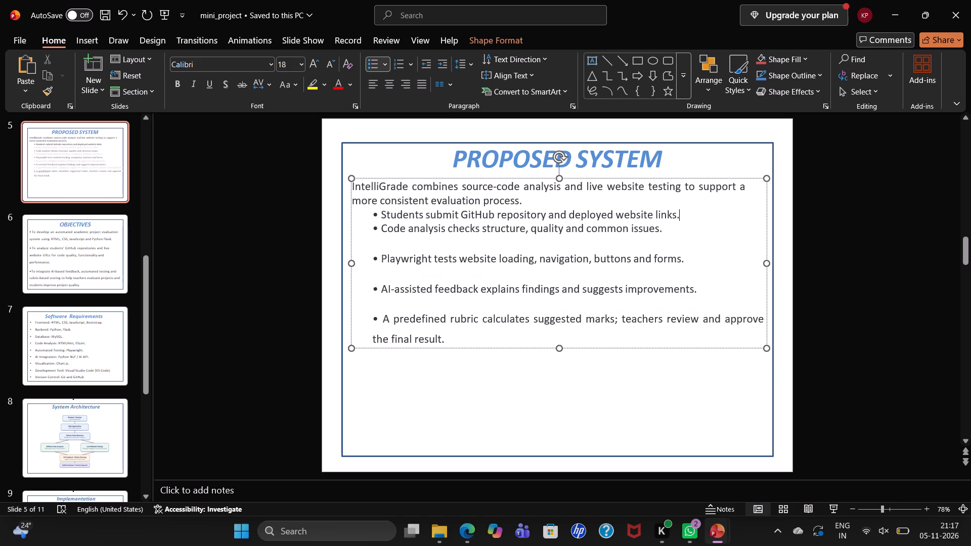
key("Down")
key("Down")
key("BackSpace")
key("Down")
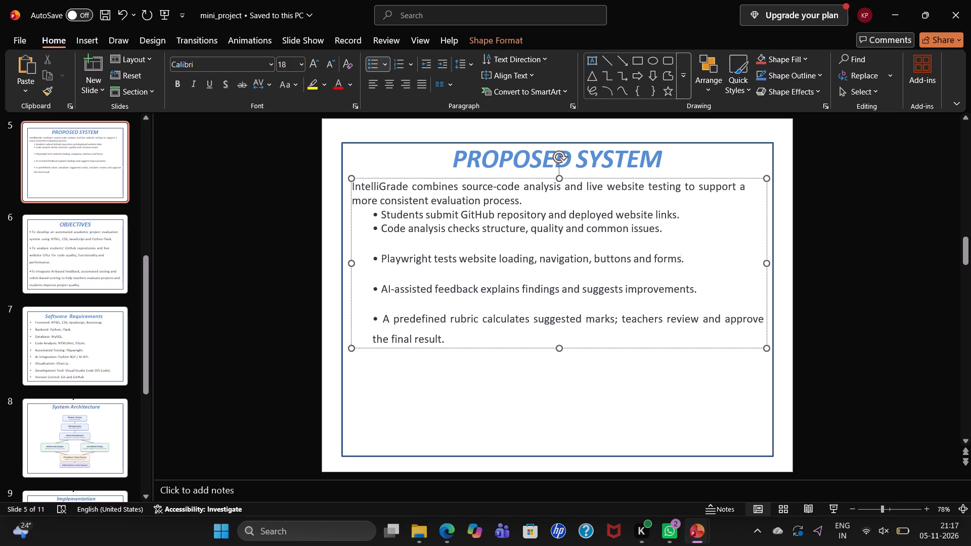
key("Up")
key("BackSpace")
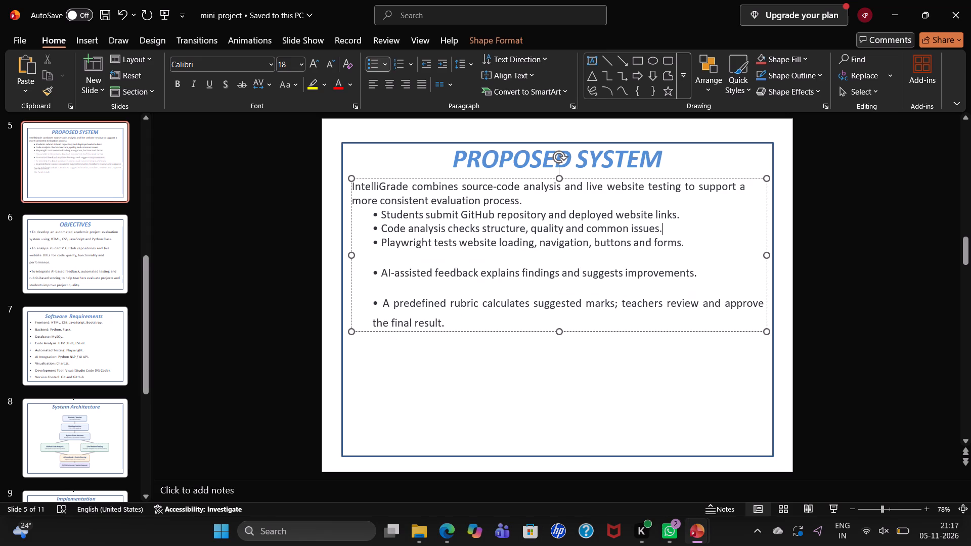
Delete the blank lines below the "Playwright tests website loading" and "AI-assisted feedback" bullets.
key("Down")
key("Down")
key("BackSpace")
key("BackSpace")
key("Down")
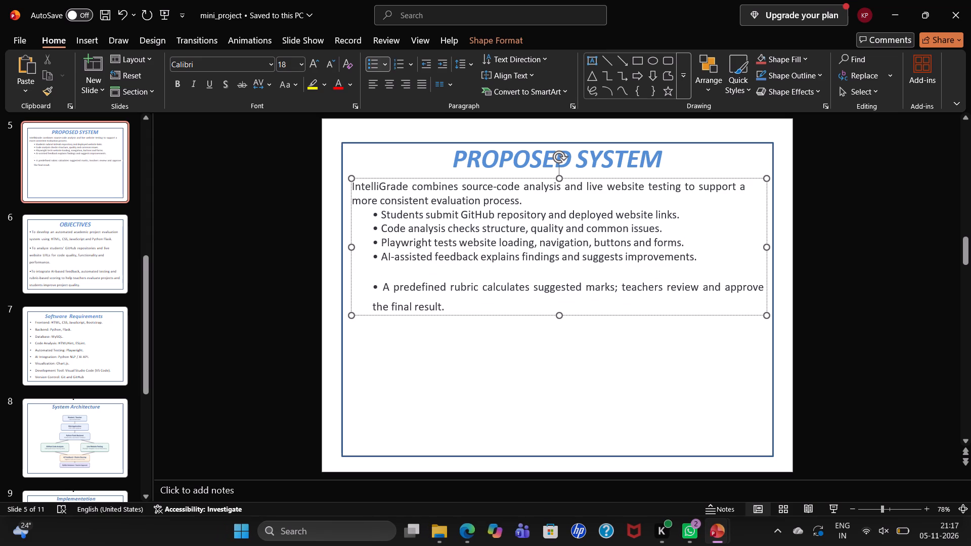
key("Down")
key("BackSpace")
key("BackSpace")
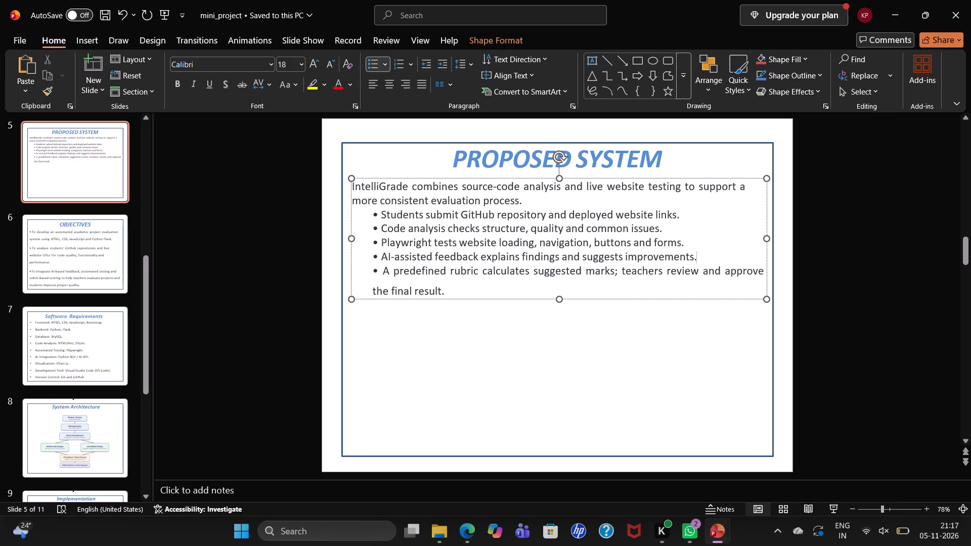
Join the separate line "the final result." to the end of the "A predefined rubric" bullet, keeping a space after "approve".
key("Down")
key("Down")
key("Left")
key("Left")
key("Left")
key("Left")
key("Left")
key("Left")
key("Left")
key("Left")
key("Left")
key("Left")
key("Left")
key("Left")
key("Left")
key("Left")
key("Left")
key("Left")
key("Left")
key("BackSpace")
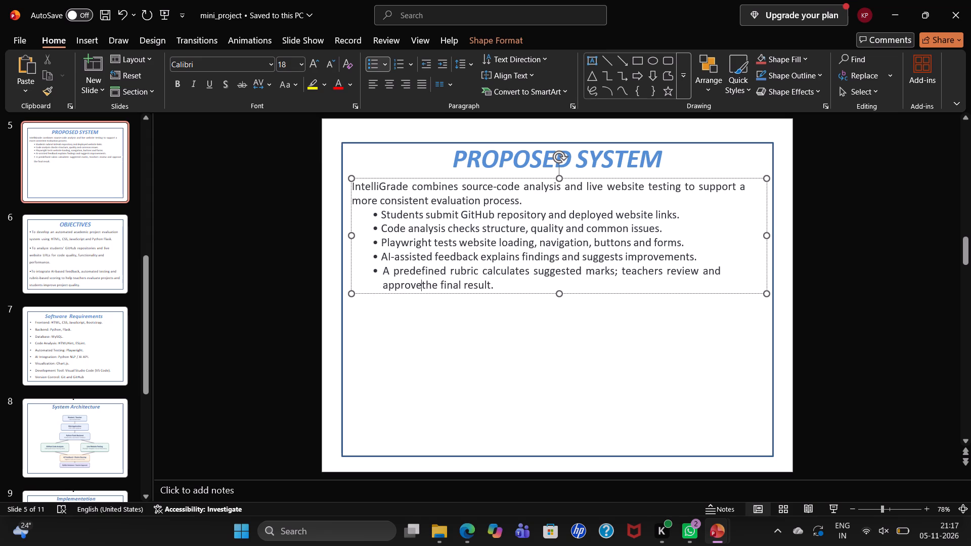
key("space")
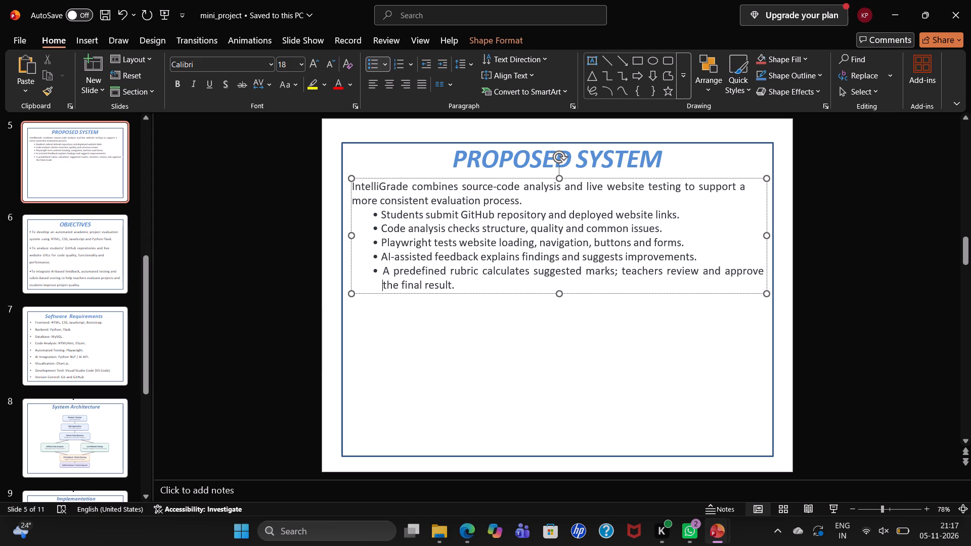
left_click(505, 378)
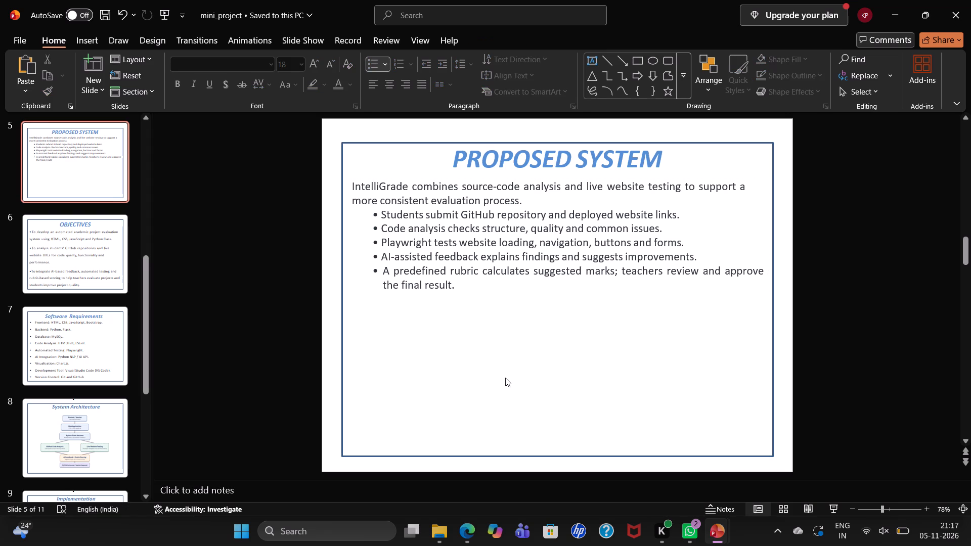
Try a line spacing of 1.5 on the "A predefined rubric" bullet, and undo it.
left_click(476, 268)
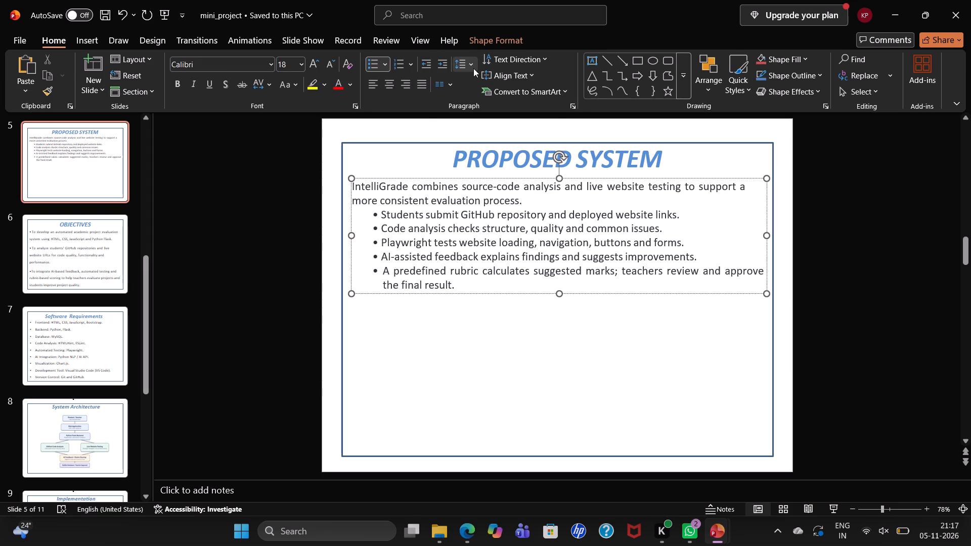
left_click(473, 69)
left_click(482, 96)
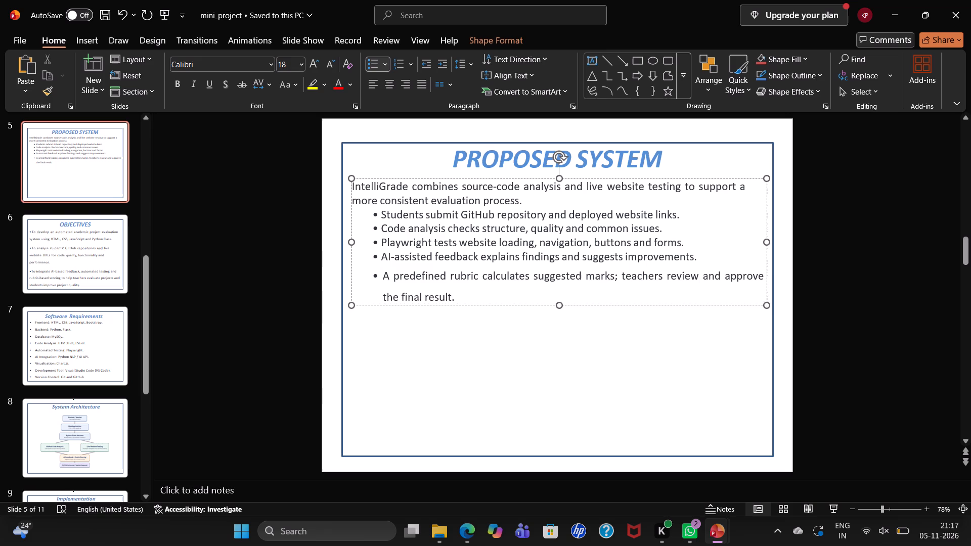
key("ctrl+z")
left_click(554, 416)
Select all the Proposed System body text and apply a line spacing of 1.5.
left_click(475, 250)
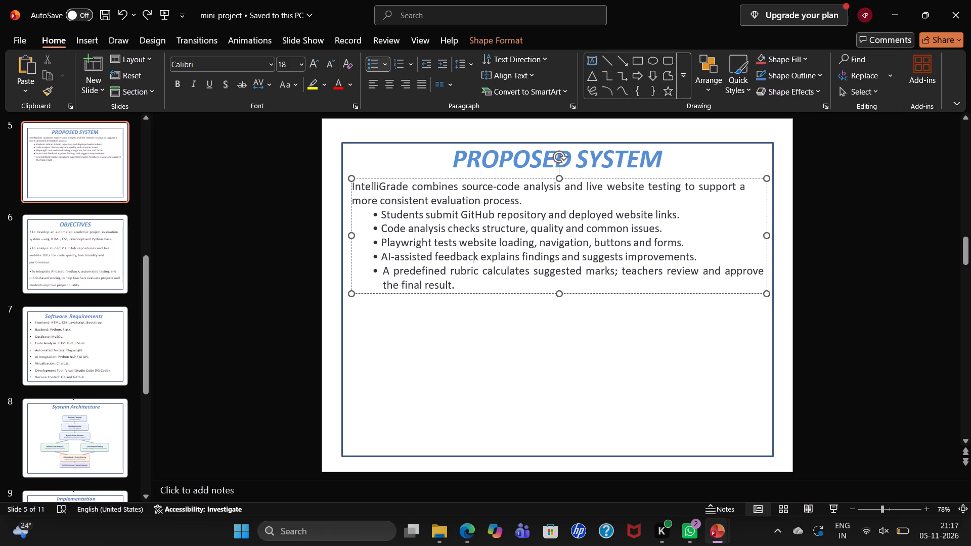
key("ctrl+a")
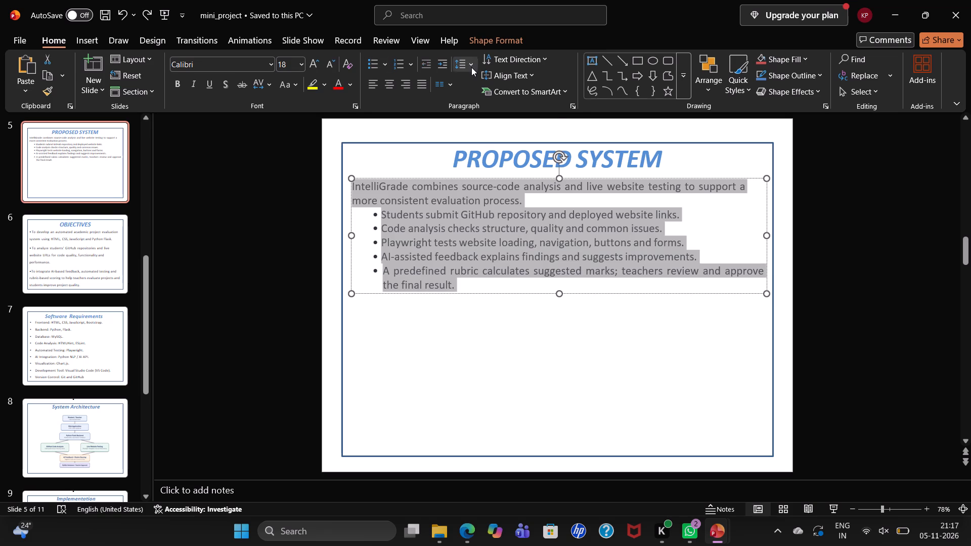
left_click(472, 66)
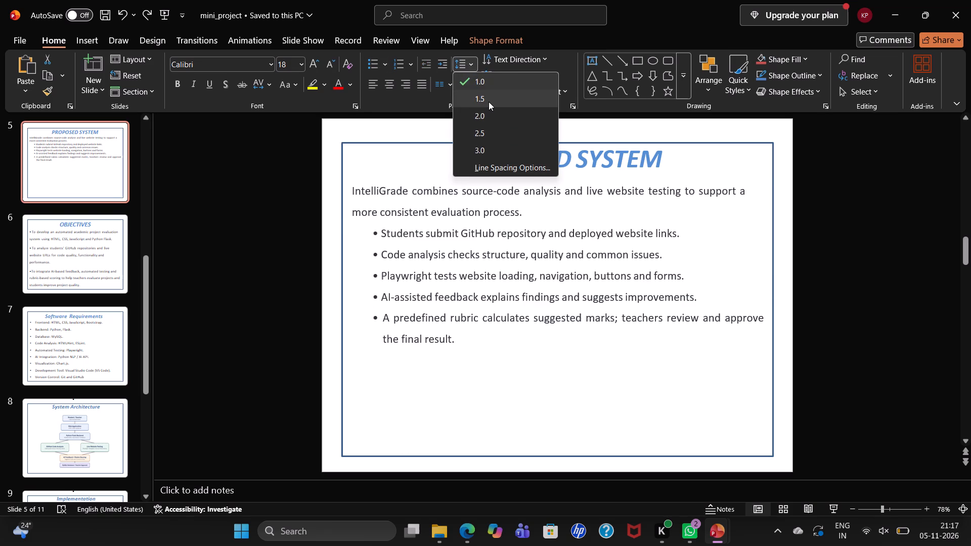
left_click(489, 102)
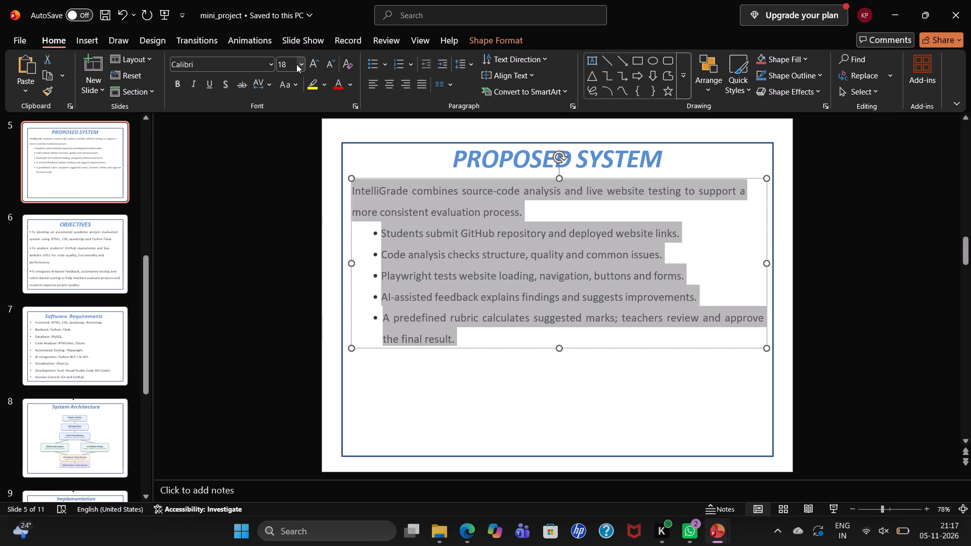
Set the font size of all the Proposed System body text to 26.
left_click(296, 64)
left_click(301, 65)
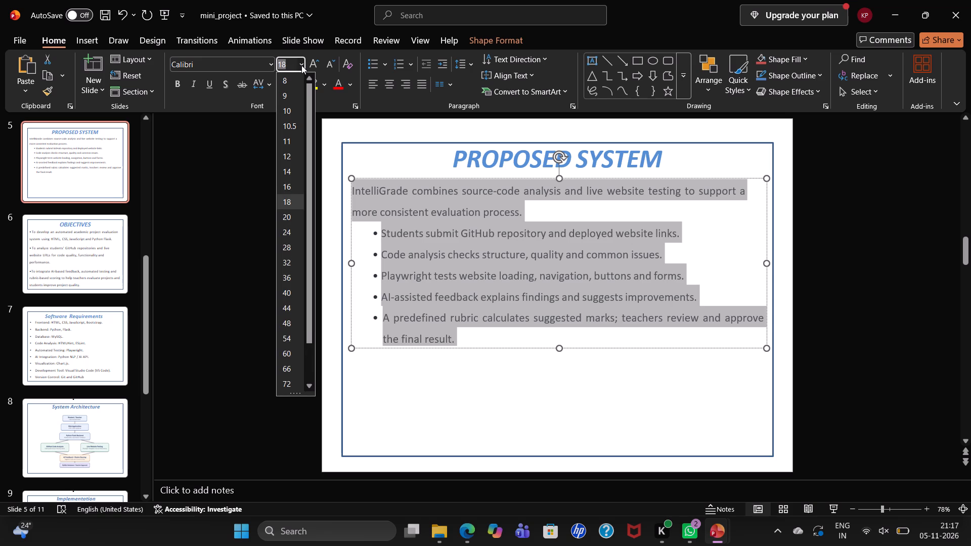
type("26")
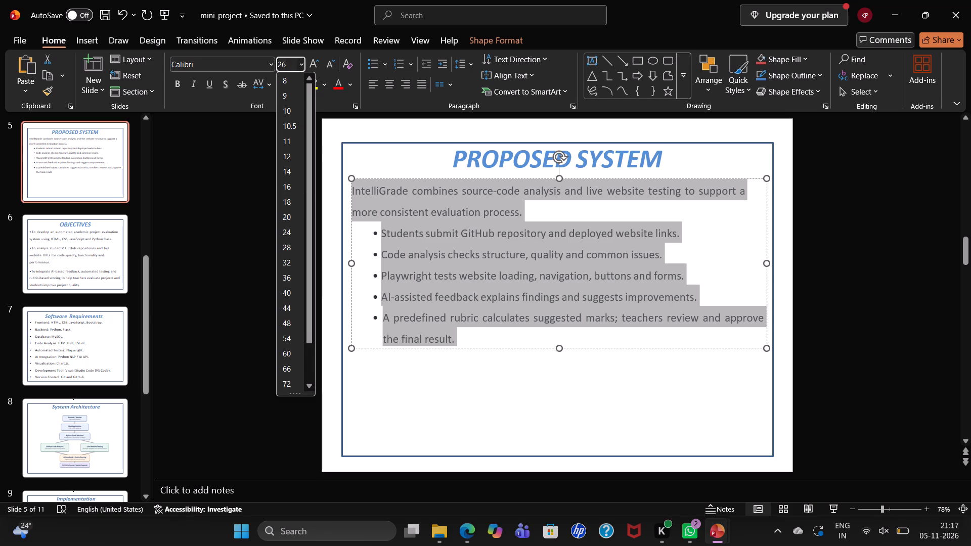
key("Return")
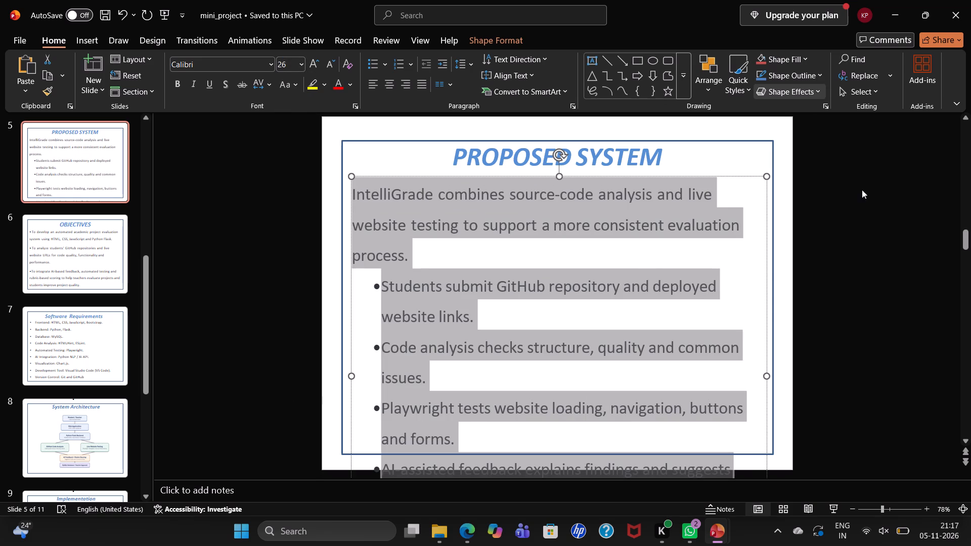
Select all the Proposed System body text and justify it.
left_click(527, 324)
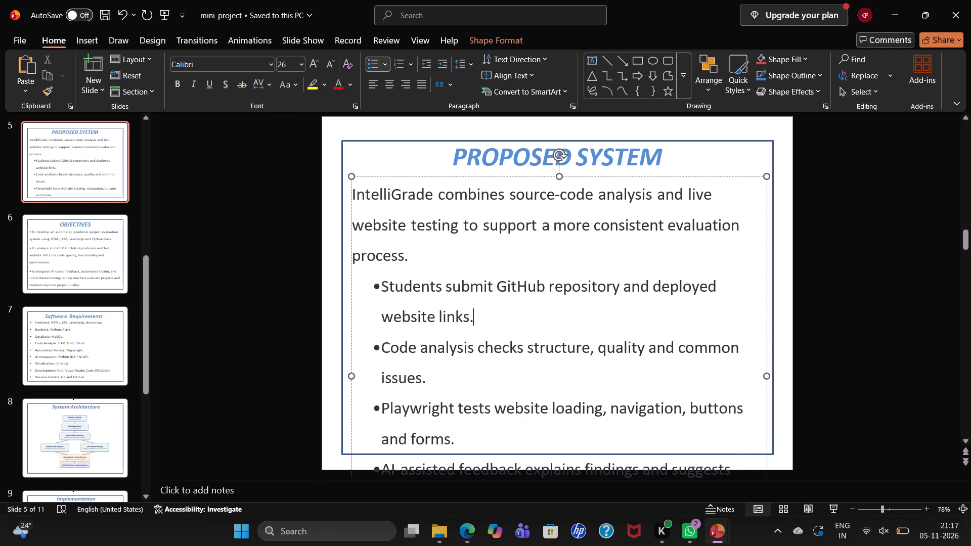
left_click(465, 225)
left_click(435, 210)
key("ctrl+a")
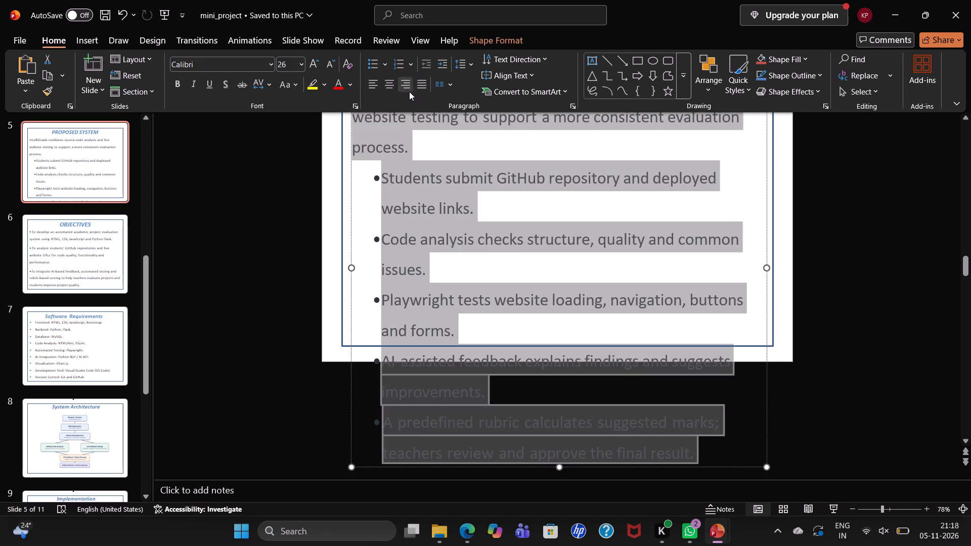
left_click(423, 85)
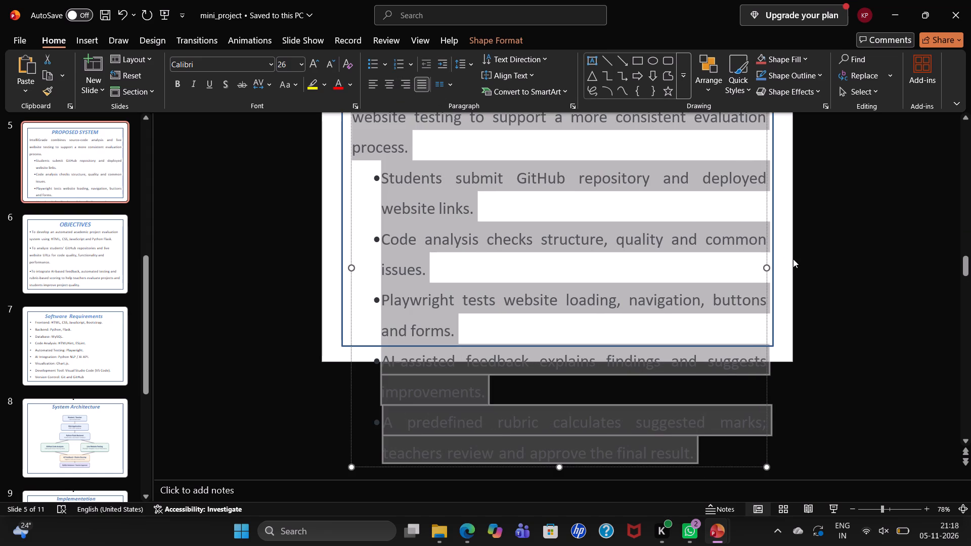
left_click(838, 264)
Select all the body text on the Proposed System slide and apply a line spacing of 1.0.
scroll(644, 332, "up", 2)
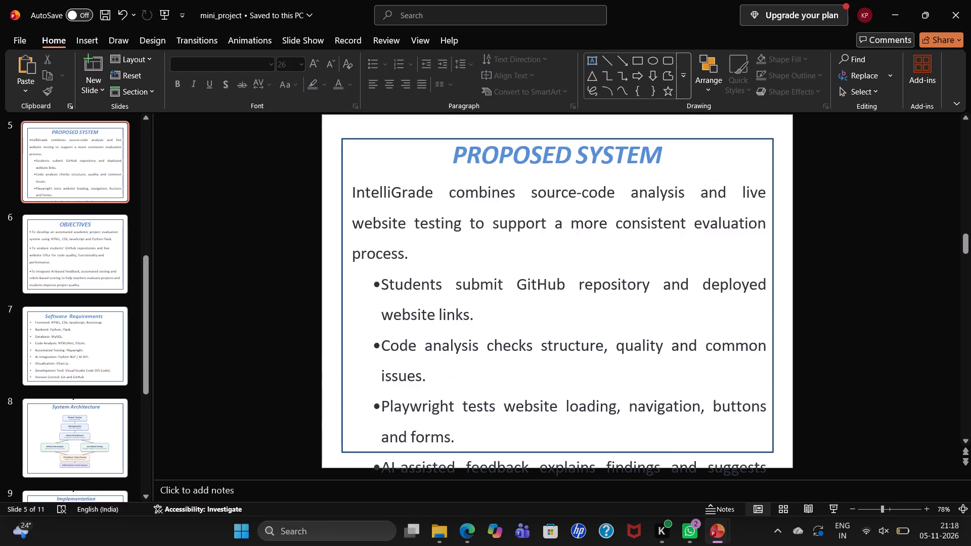
scroll(644, 332, "up", 1)
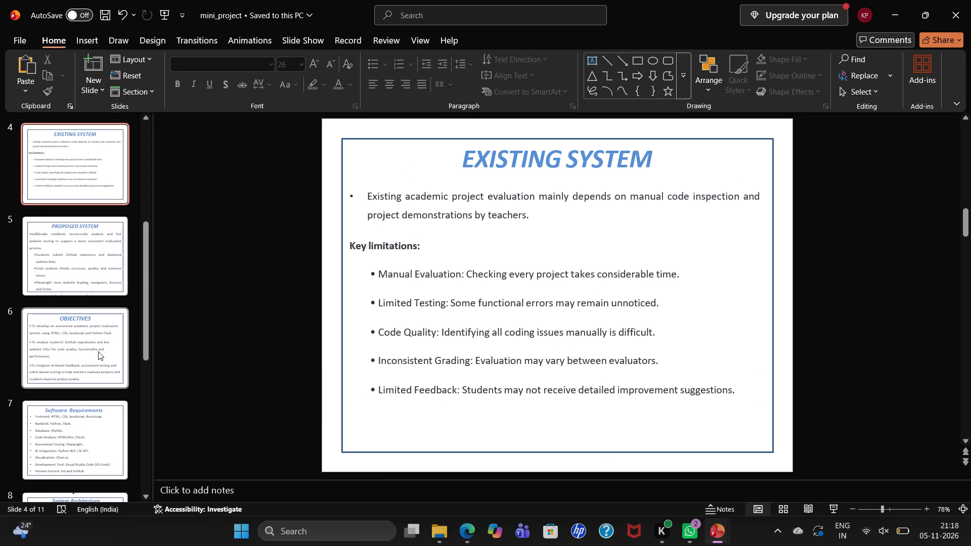
left_click(98, 351)
left_click(84, 258)
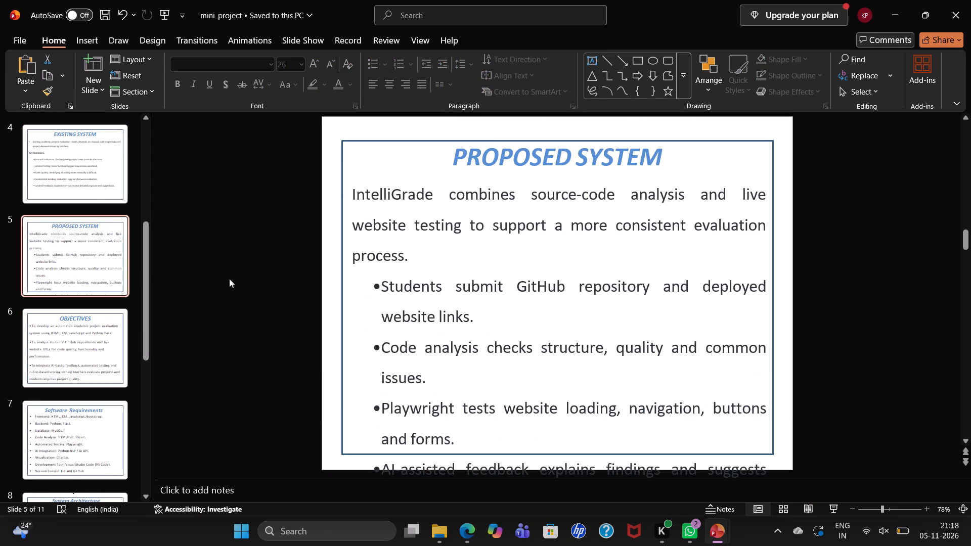
scroll(254, 320, "down", 2)
left_click(356, 209)
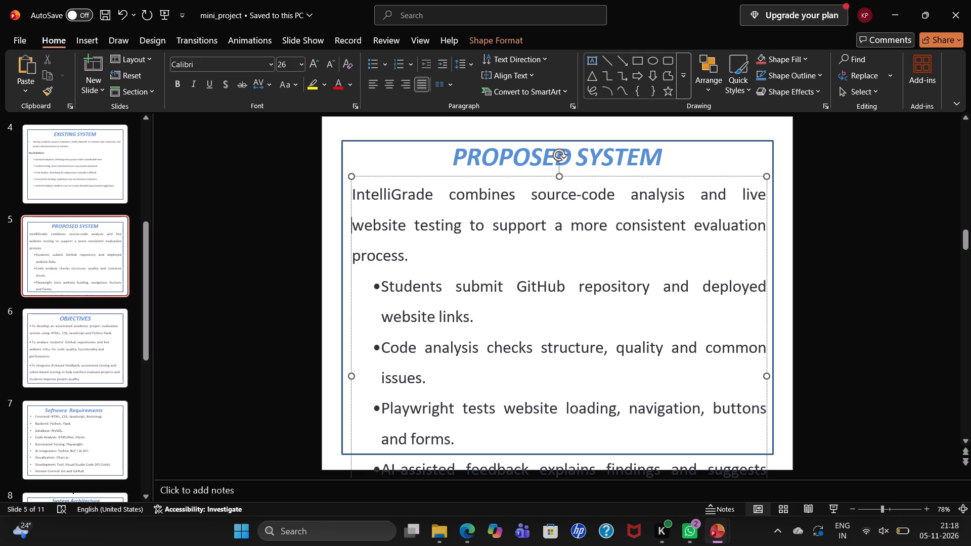
left_click(388, 209)
key("ctrl+a")
left_click(469, 56)
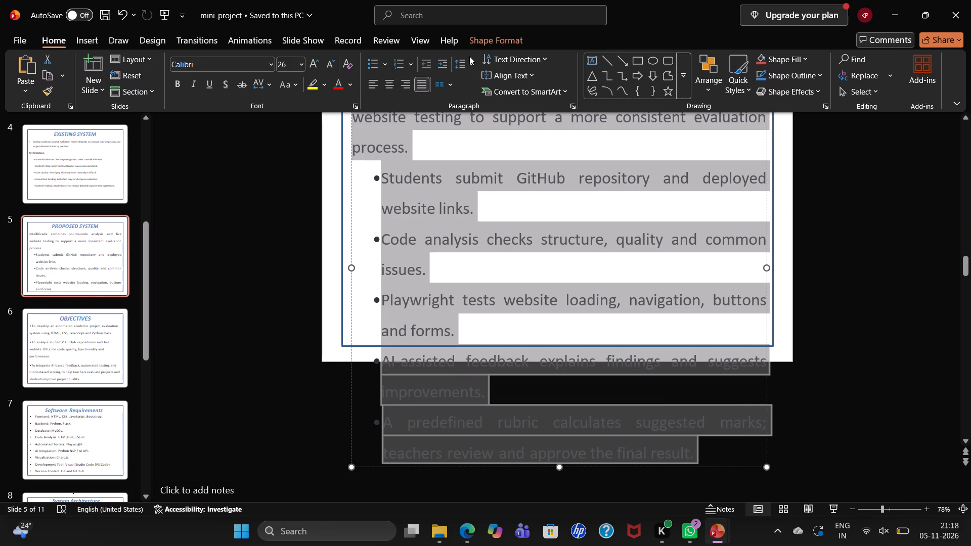
left_click(469, 60)
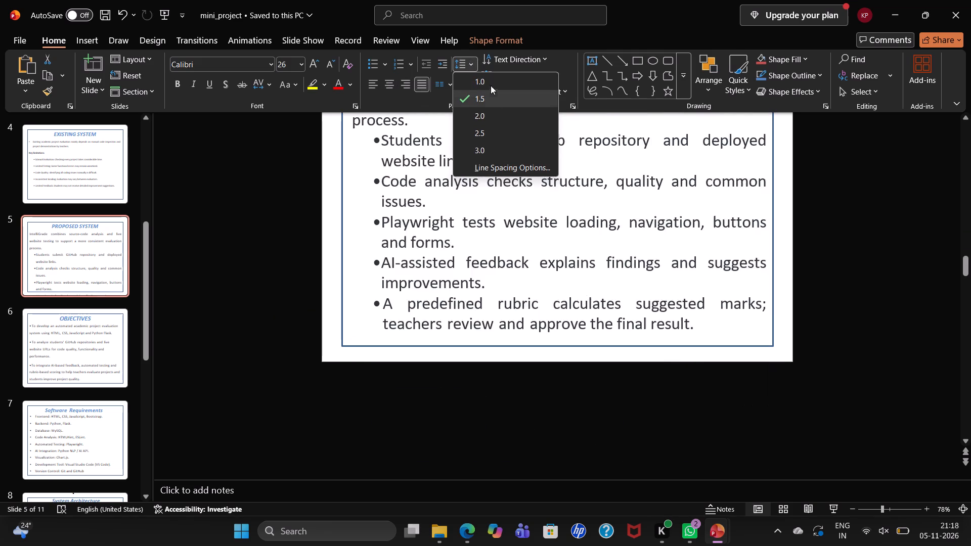
left_click(489, 83)
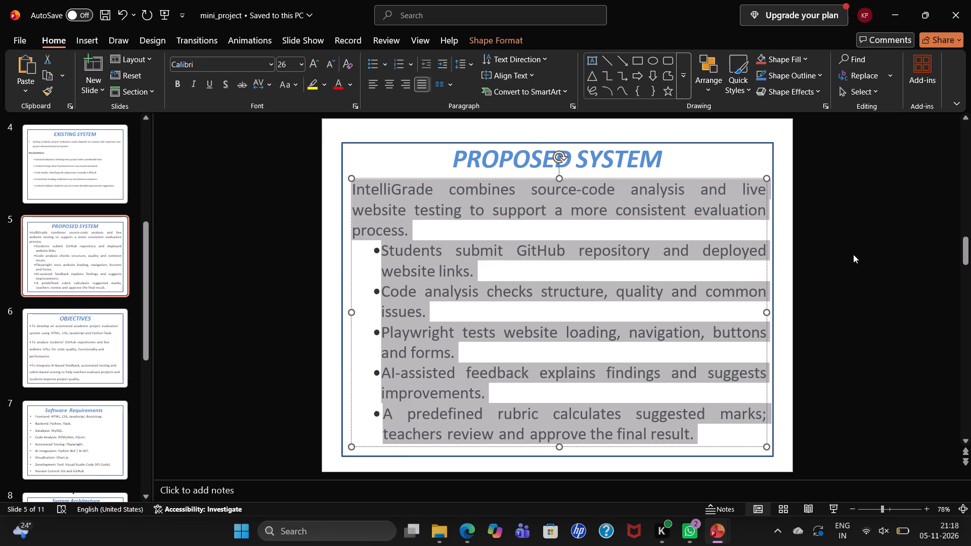
left_click(853, 254)
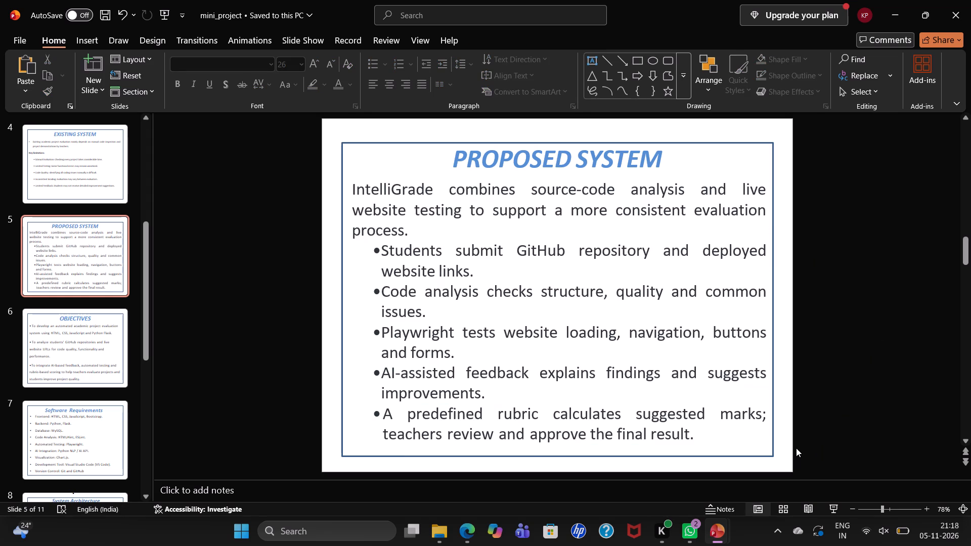
Go to the Existing System slide and place the cursor on the blank line below the "Manual Evaluation" bullet.
left_click(41, 320)
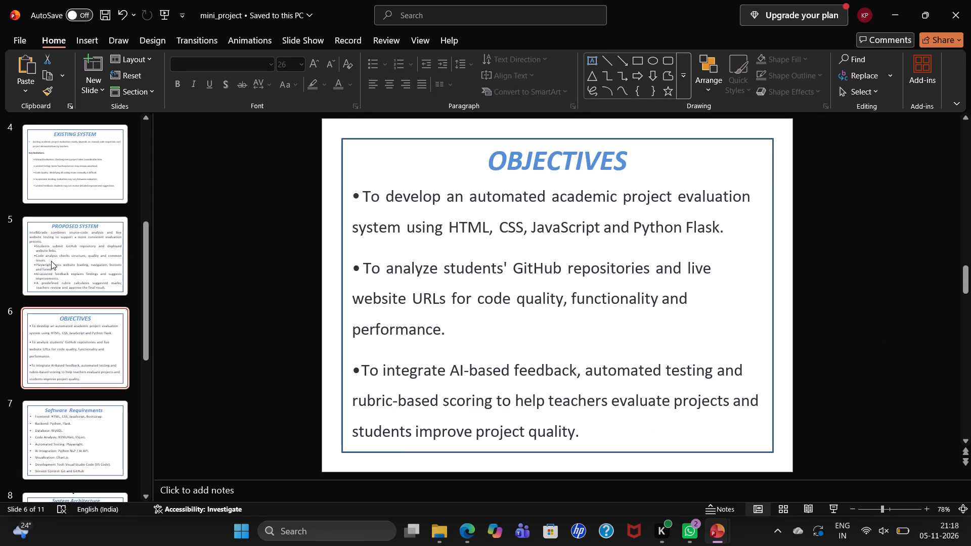
left_click(51, 261)
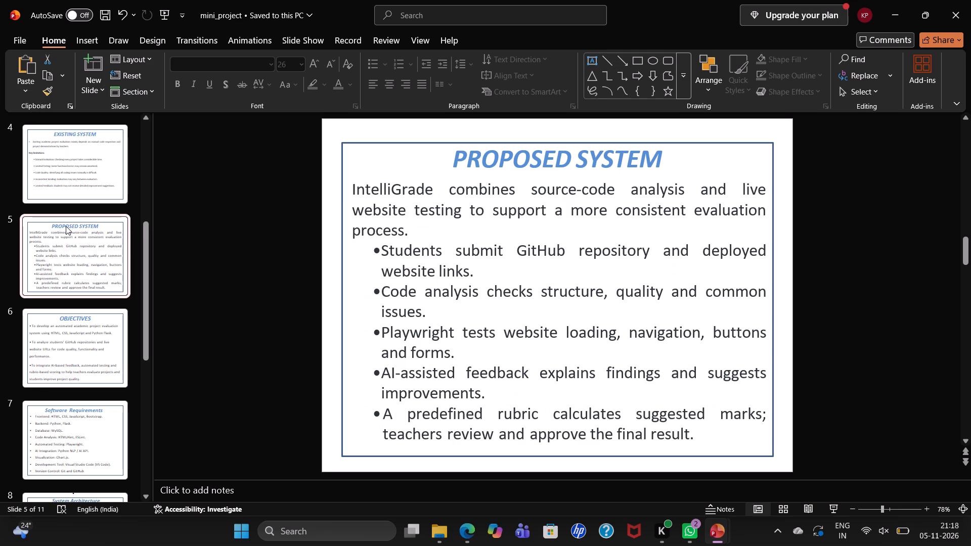
left_click(62, 171)
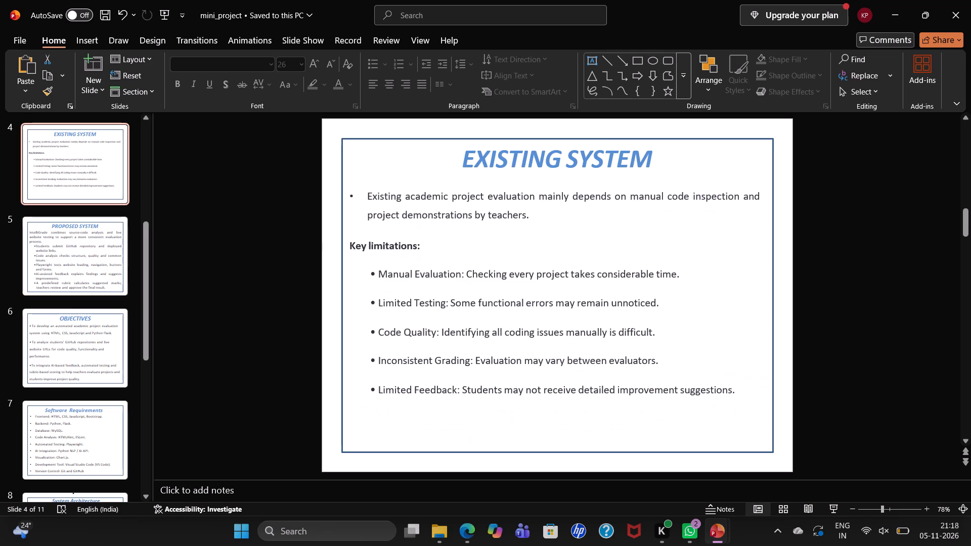
left_click(410, 281)
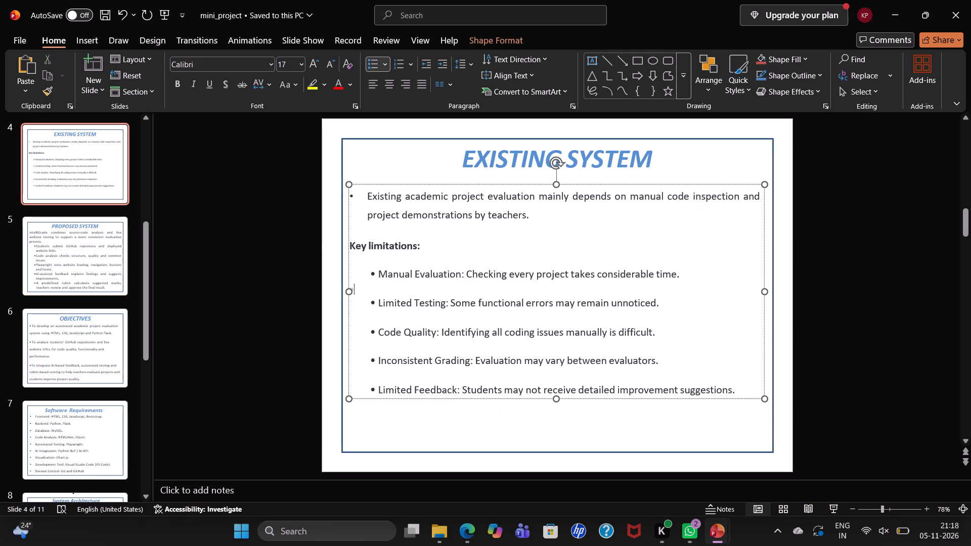
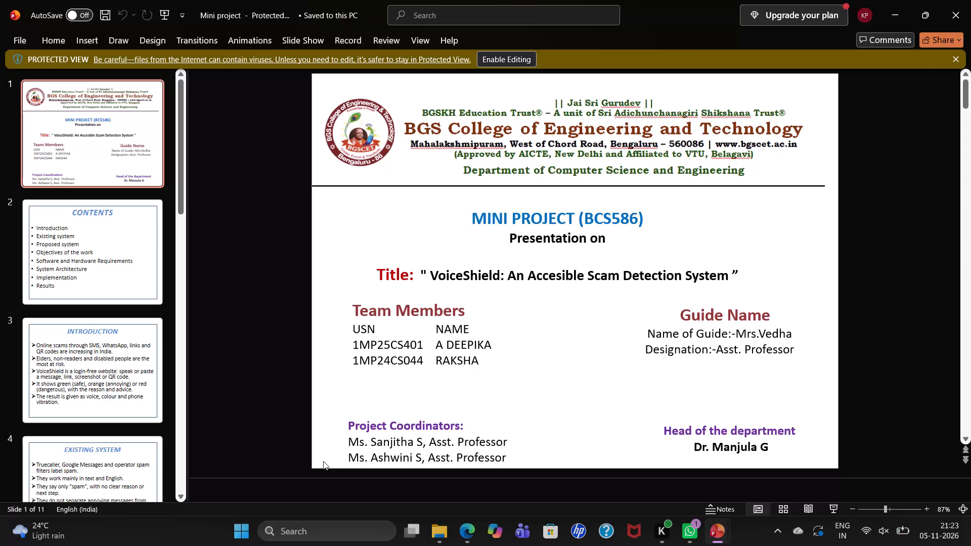
Open the Introduction slide in the reference Mini project deck, enable editing, and place the cursor in its body text.
left_click(96, 370)
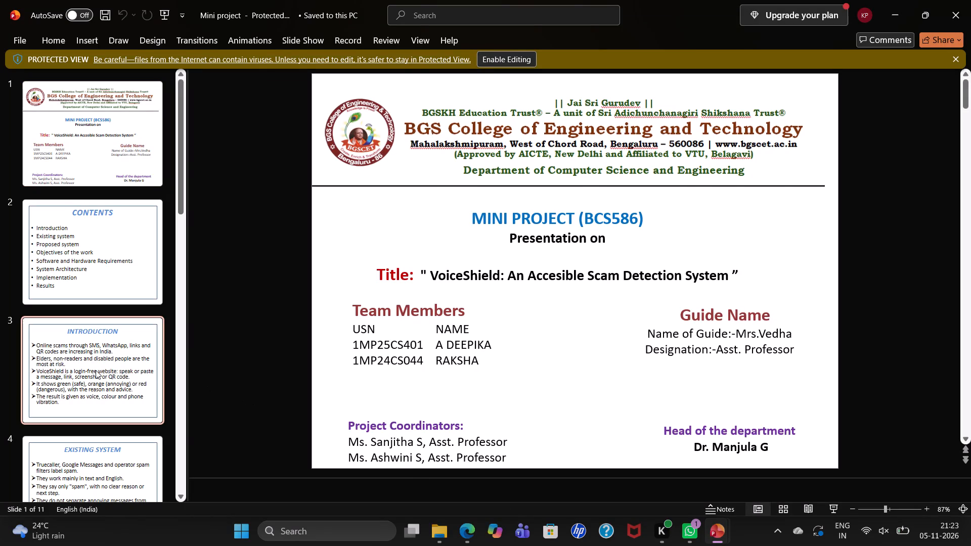
left_click(447, 280)
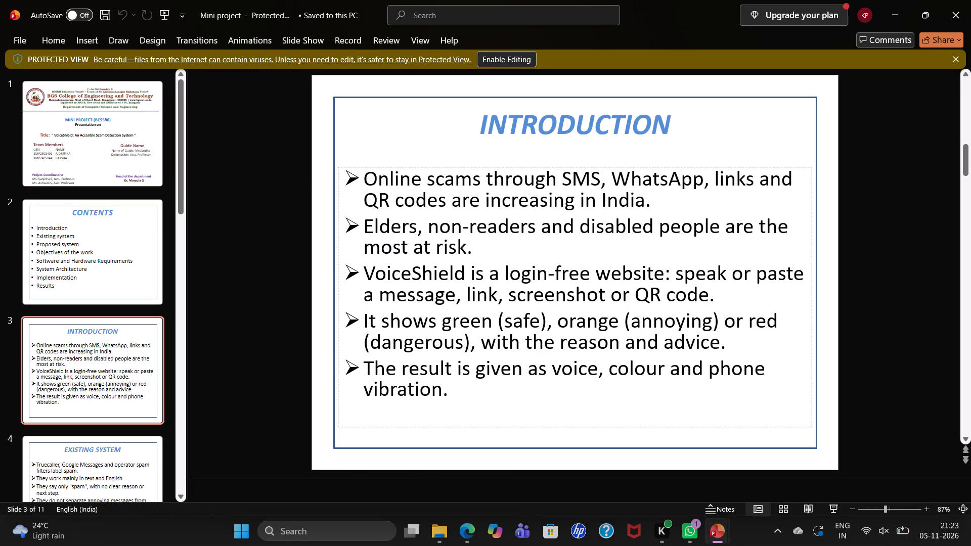
left_click(513, 68)
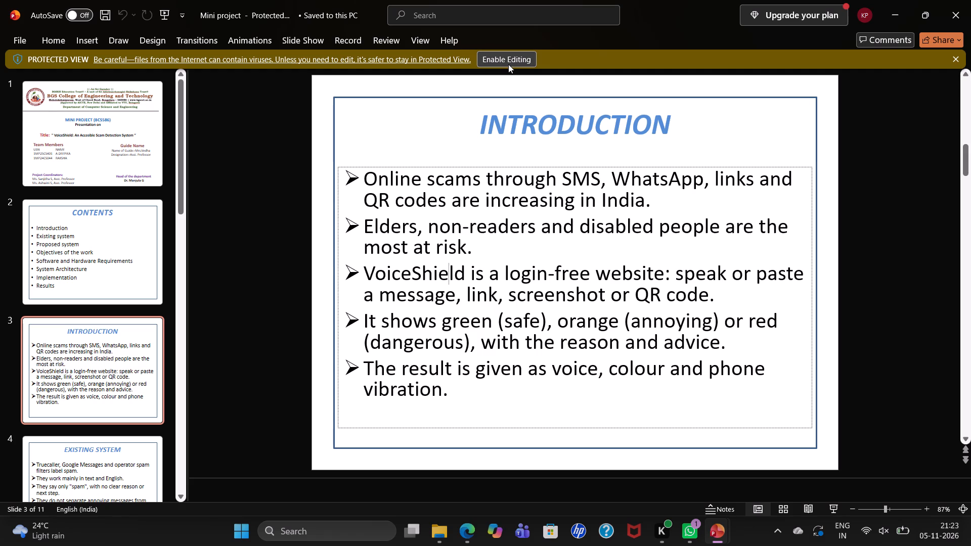
left_click(508, 64)
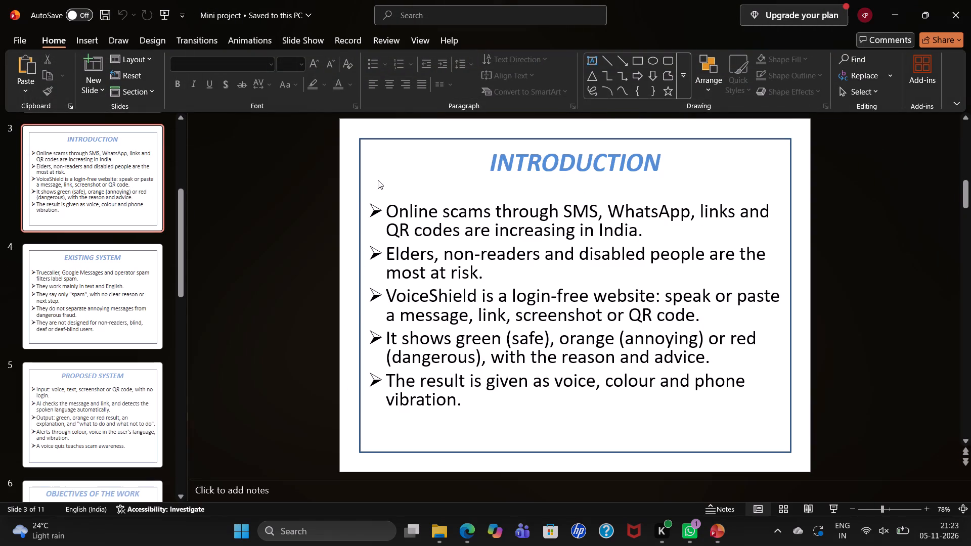
left_click(427, 327)
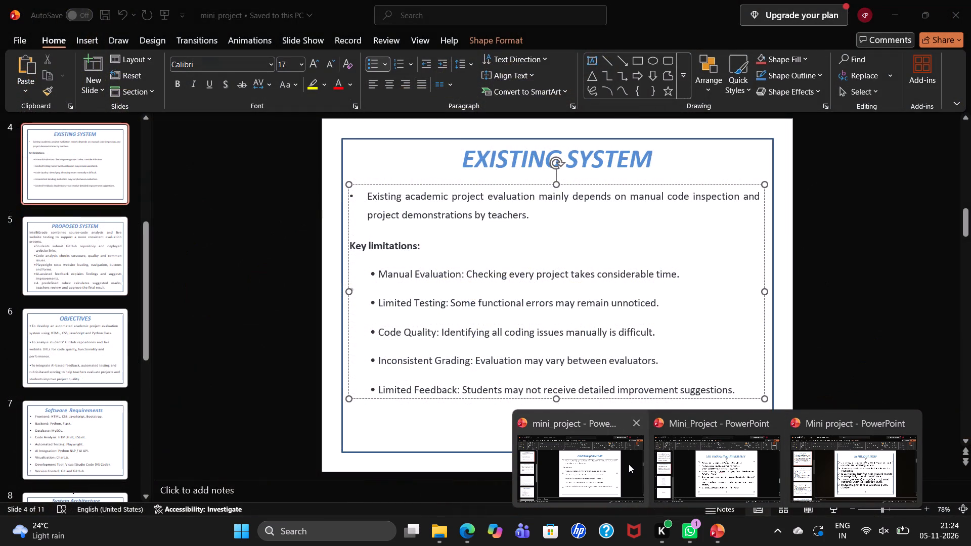
Switch back to the mini_project deck and delete the blank lines between the five limitation bullets on the Existing System slide.
left_click(629, 464)
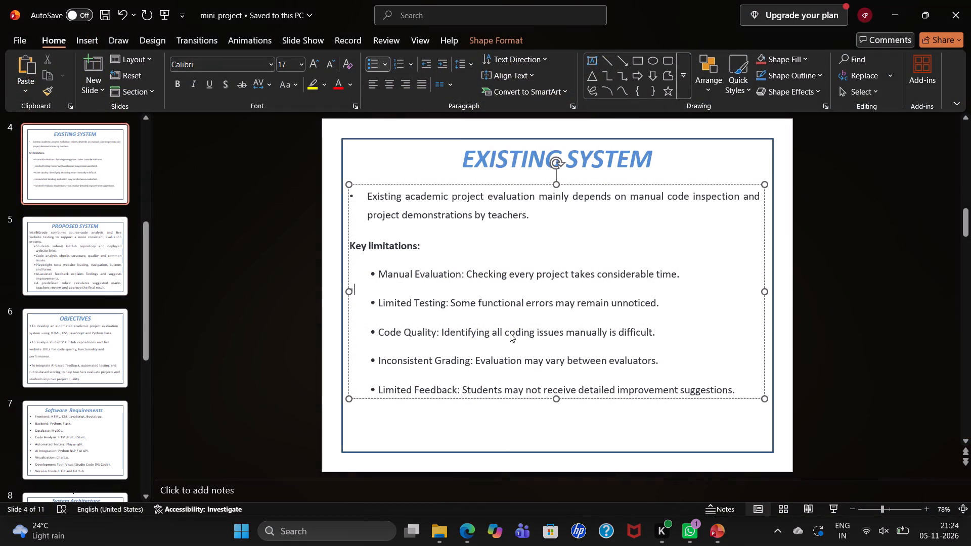
left_click(511, 333)
left_click(388, 380)
key("BackSpace")
key("BackSpace")
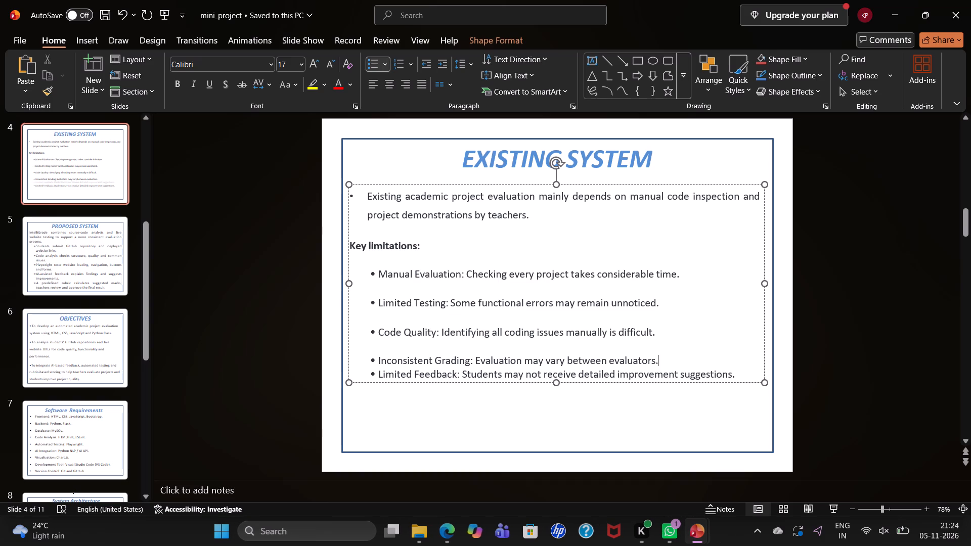
key("Up")
key("BackSpace")
key("BackSpace")
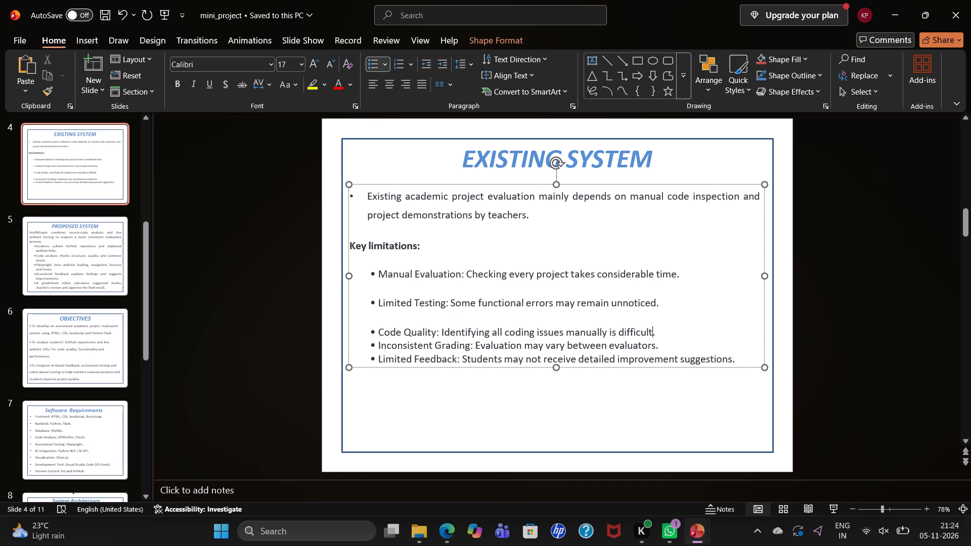
key("Up")
key("BackSpace")
key("BackSpace")
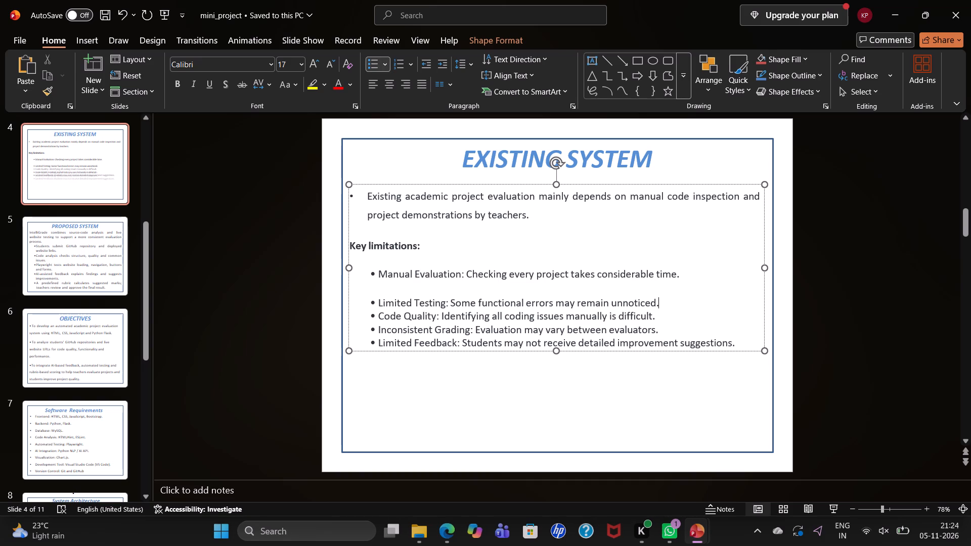
key("Up")
key("BackSpace")
key("BackSpace")
Delete the blank lines directly below and above the "Key limitations:" heading.
key("Up")
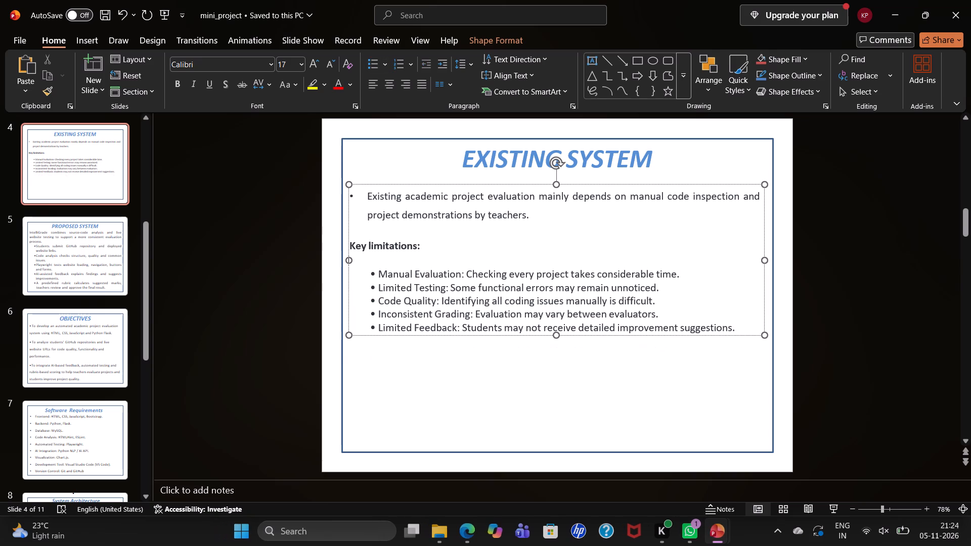
key("BackSpace")
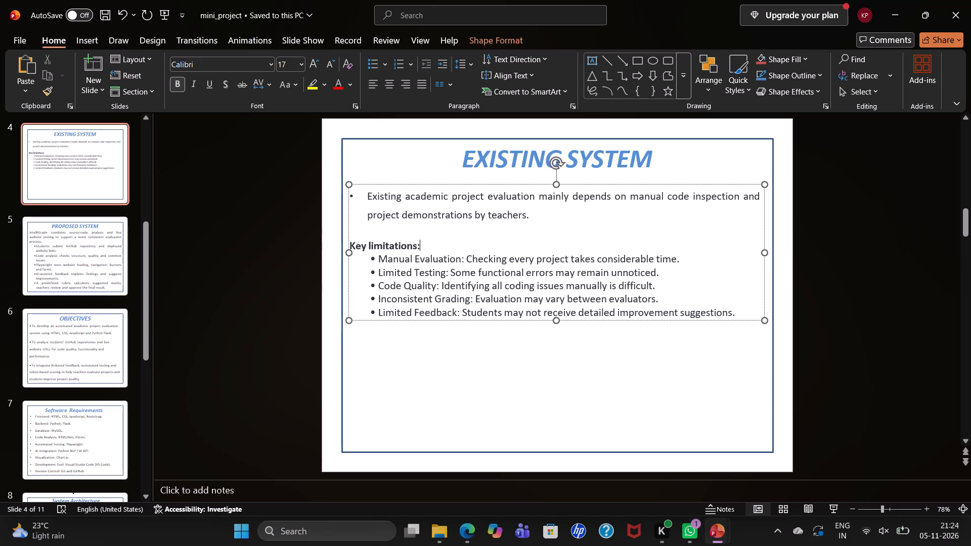
key("Up")
key("BackSpace")
key("BackSpace")
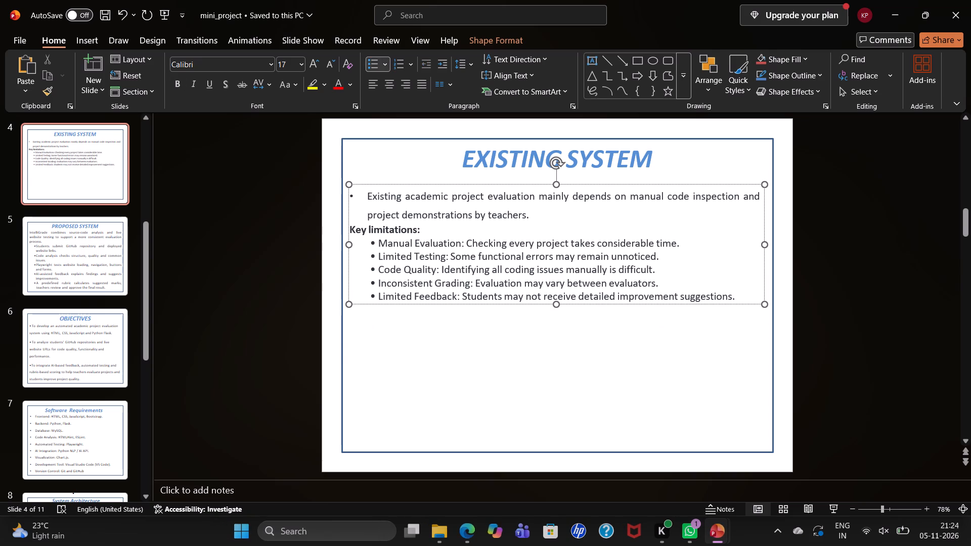
Select all the Existing System body text and set its font size to 26.
left_click(420, 205)
left_click(364, 193)
left_click_drag(364, 193, 541, 275)
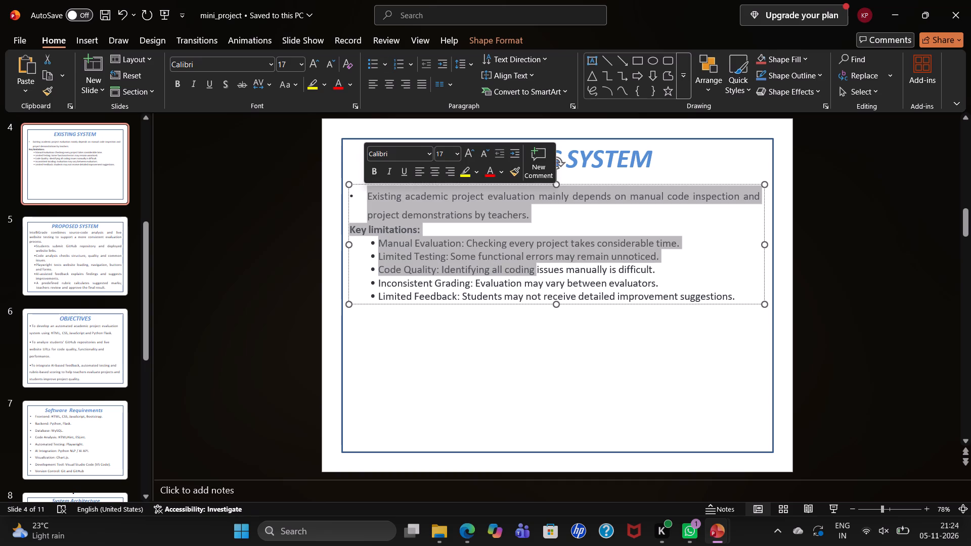
left_click_drag(541, 275, 749, 297)
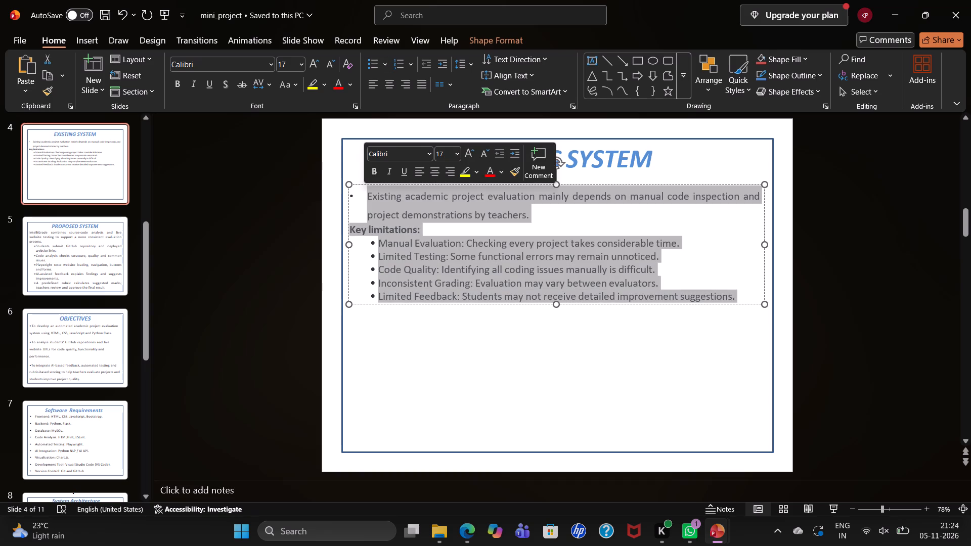
left_click_drag(749, 297, 749, 296)
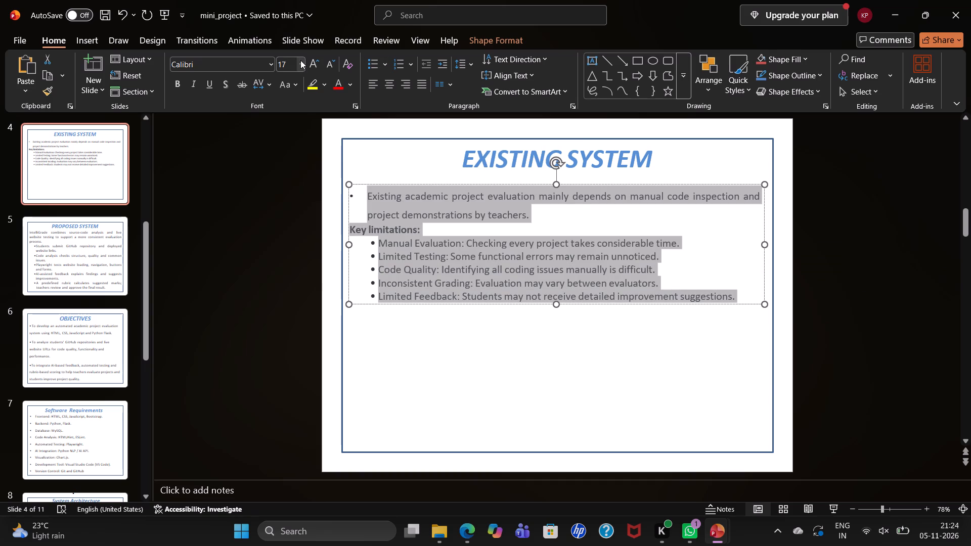
left_click(306, 64)
left_click(291, 62)
key("2")
key("6")
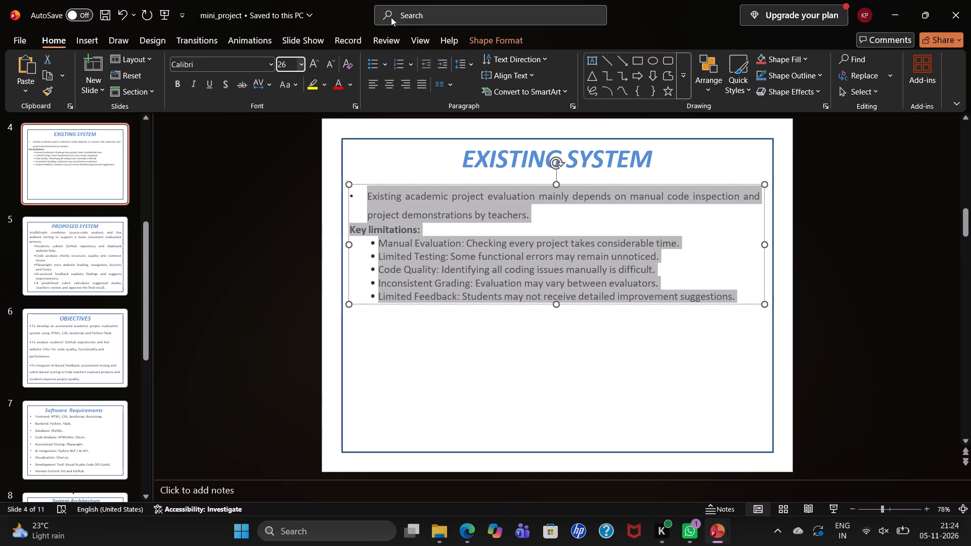
Justify the selected Existing System body text and deselect it.
left_click(423, 85)
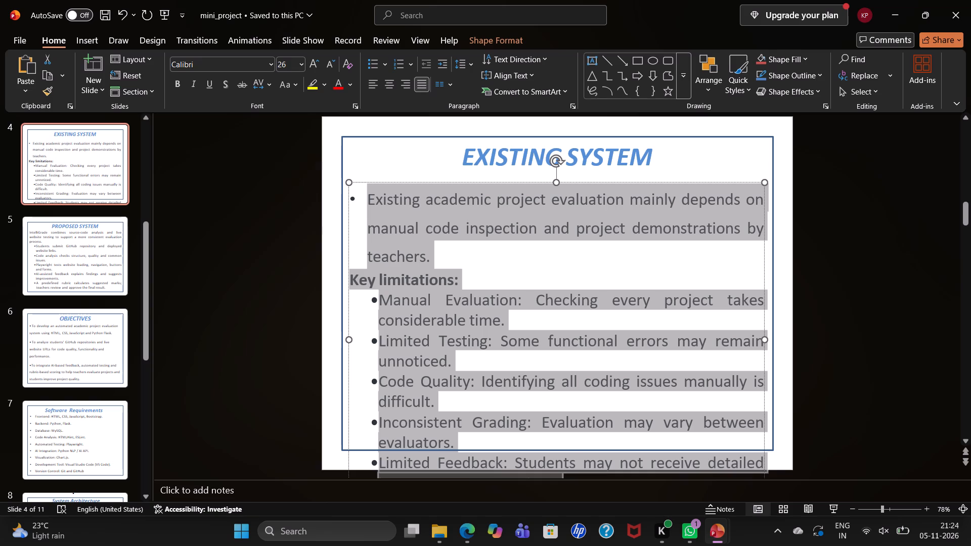
left_click(491, 252)
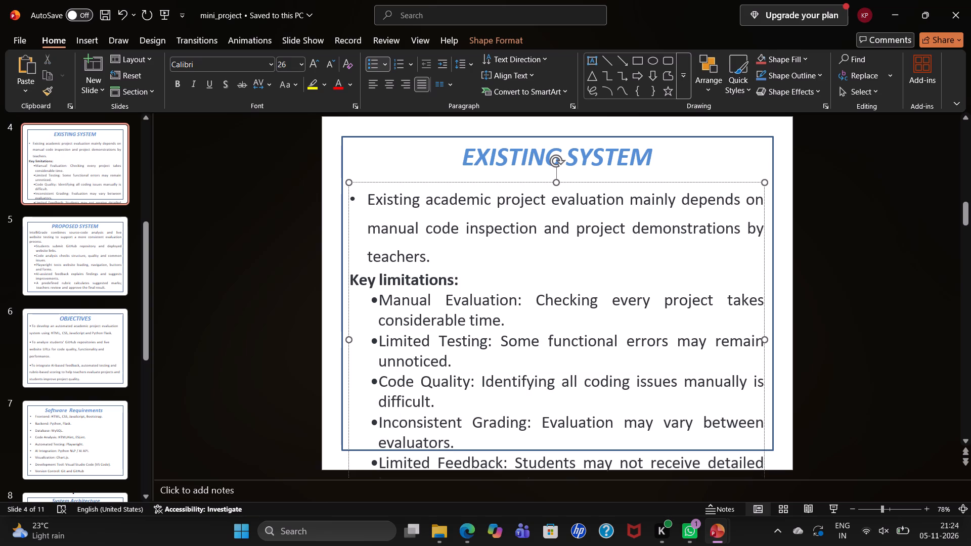
Move the Existing System body text box up so that it starts just beneath the slide title.
left_click_drag(457, 181, 458, 176)
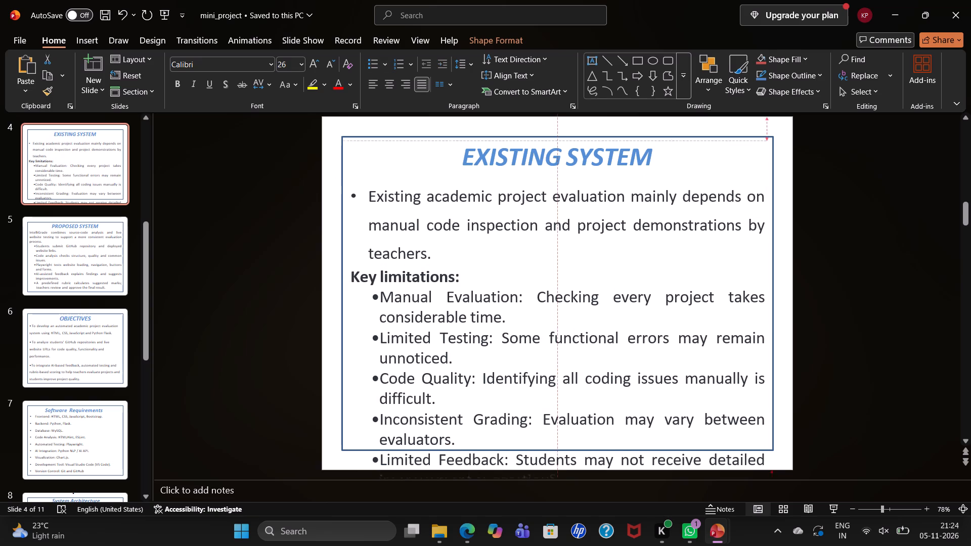
left_click_drag(458, 176, 455, 164)
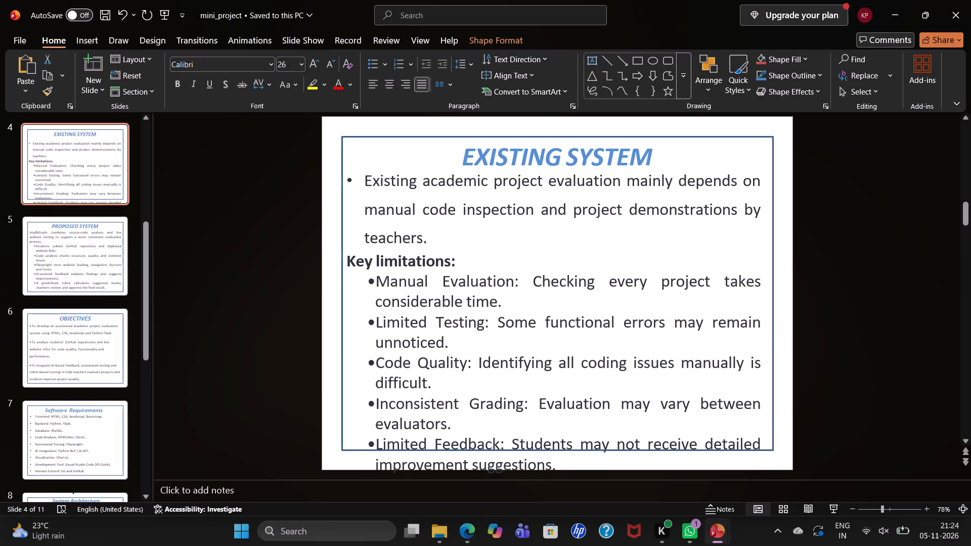
left_click_drag(455, 164, 459, 163)
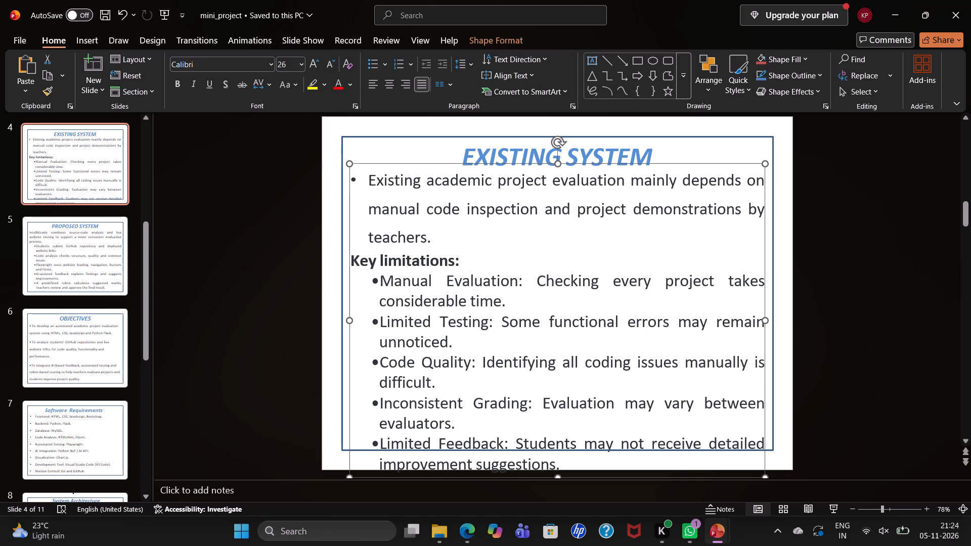
Try to shrink the Existing System body text box upward so its lower edge fits inside the slide border.
left_click_drag(557, 477, 554, 445)
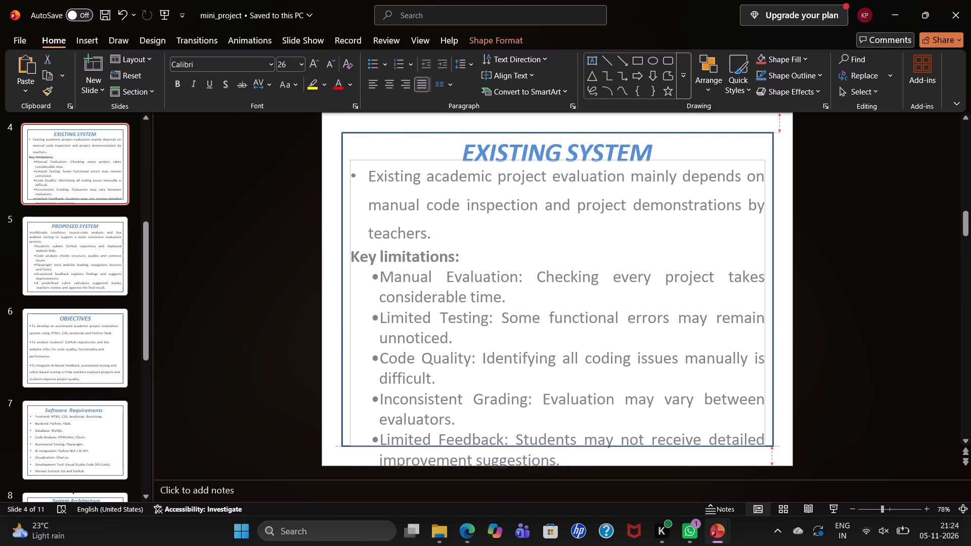
left_click_drag(554, 445, 554, 443)
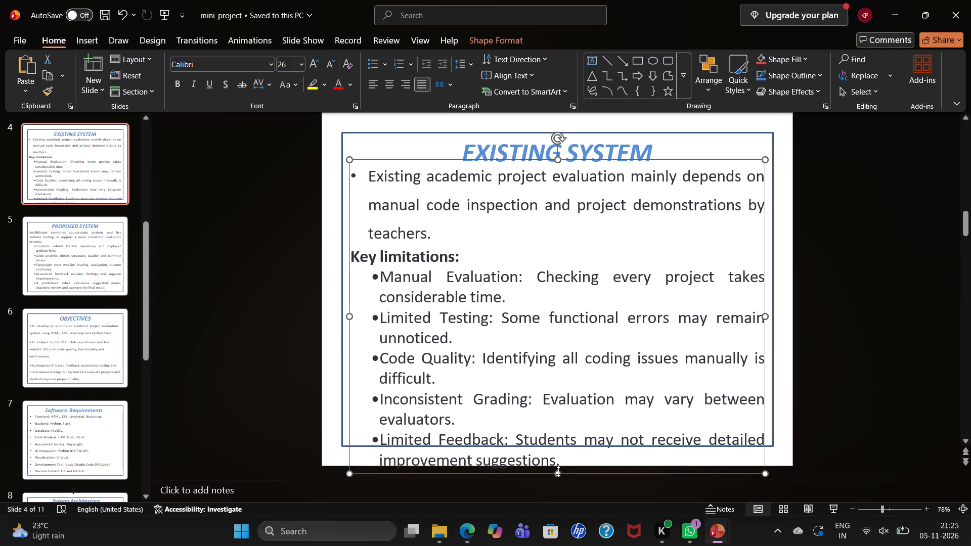
left_click_drag(558, 471, 558, 446)
left_click_drag(556, 473, 556, 464)
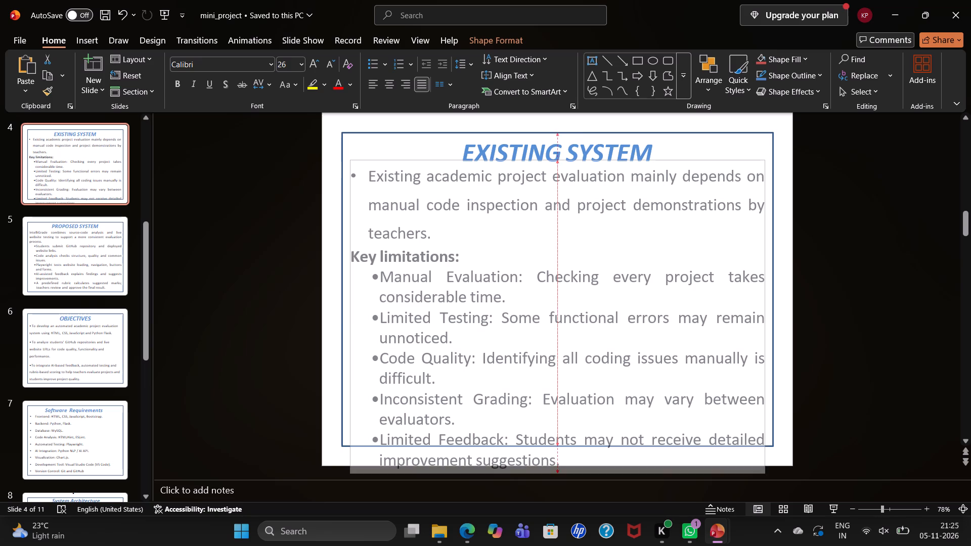
left_click_drag(556, 464, 555, 445)
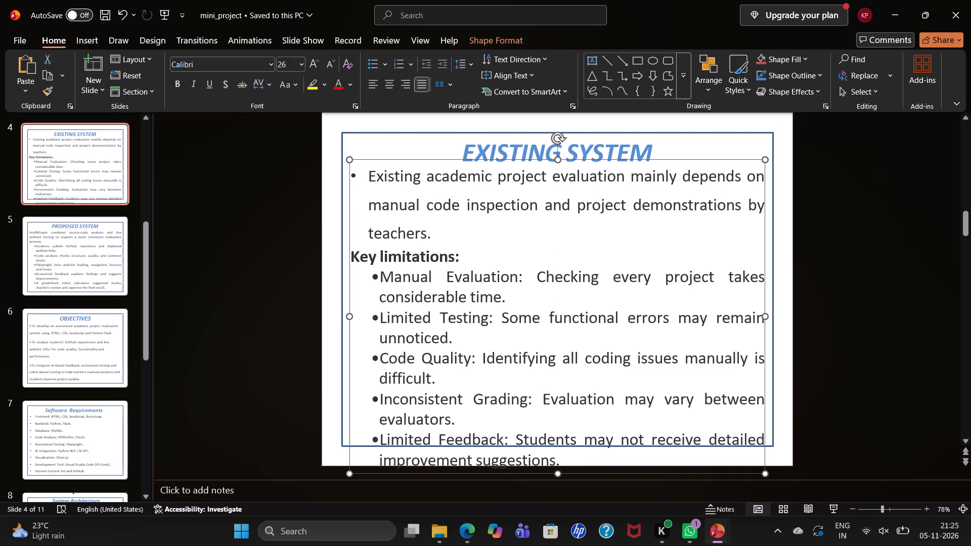
left_click_drag(556, 473, 557, 463)
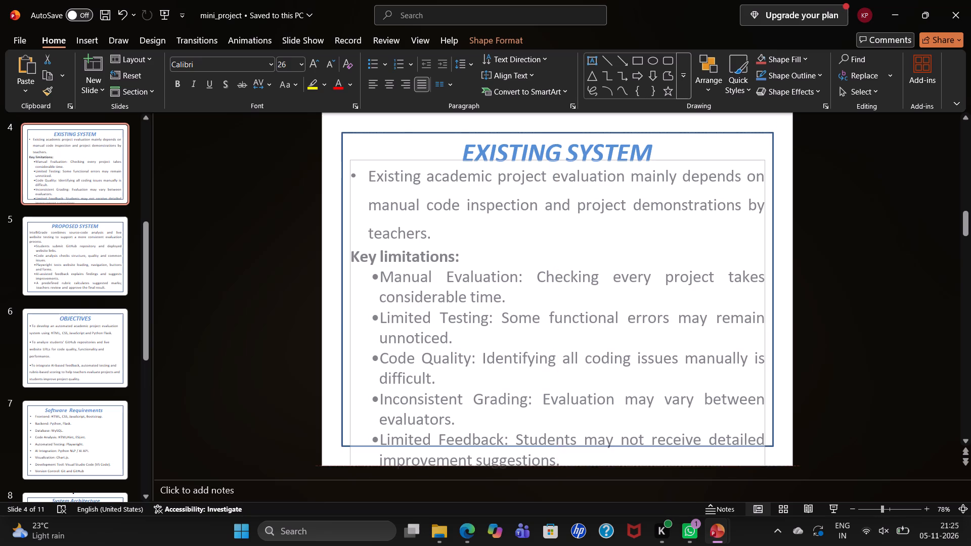
left_click_drag(557, 463, 560, 444)
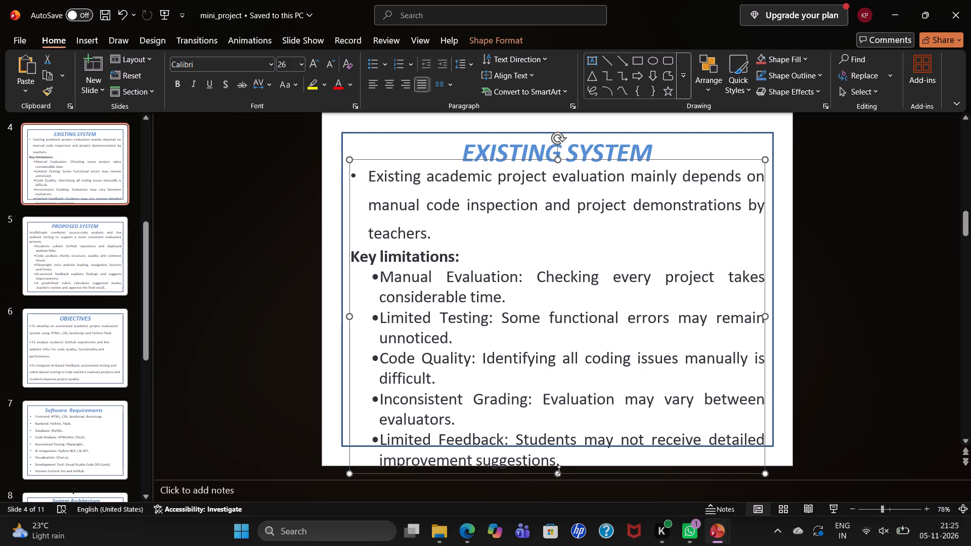
left_click_drag(559, 471, 558, 439)
left_click_drag(761, 475, 763, 457)
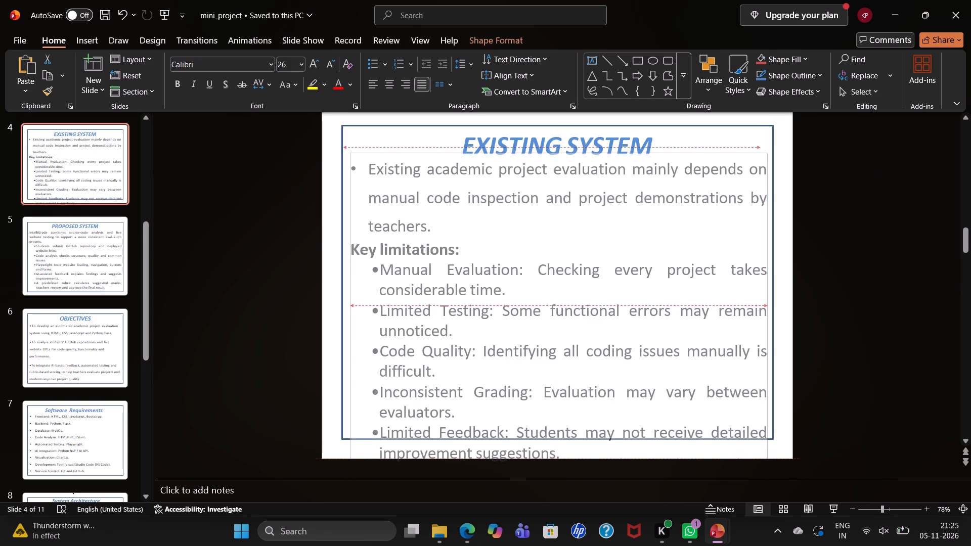
left_click_drag(763, 457, 768, 436)
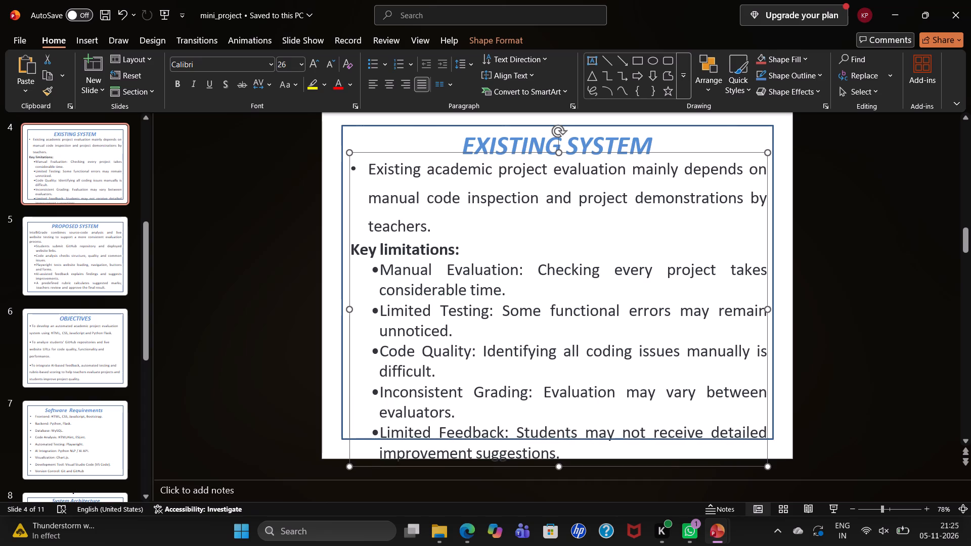
Select all the Existing System body text and set its line spacing to 1.5.
left_click_drag(565, 453, 380, 436)
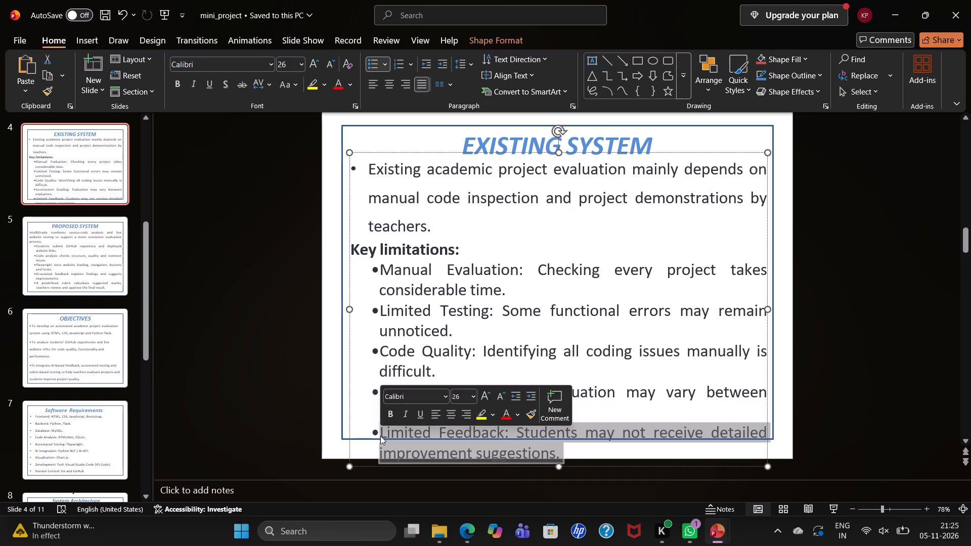
left_click(489, 225)
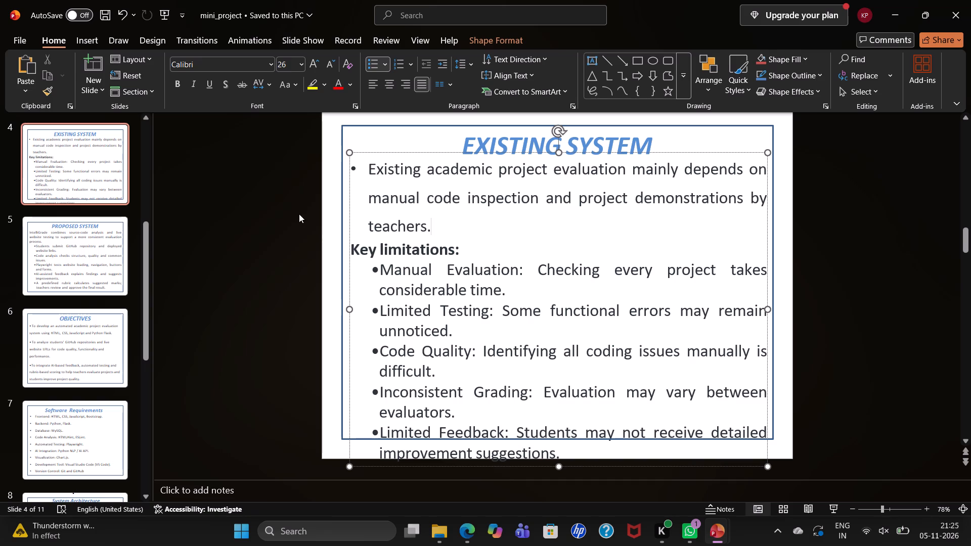
left_click_drag(368, 167, 535, 440)
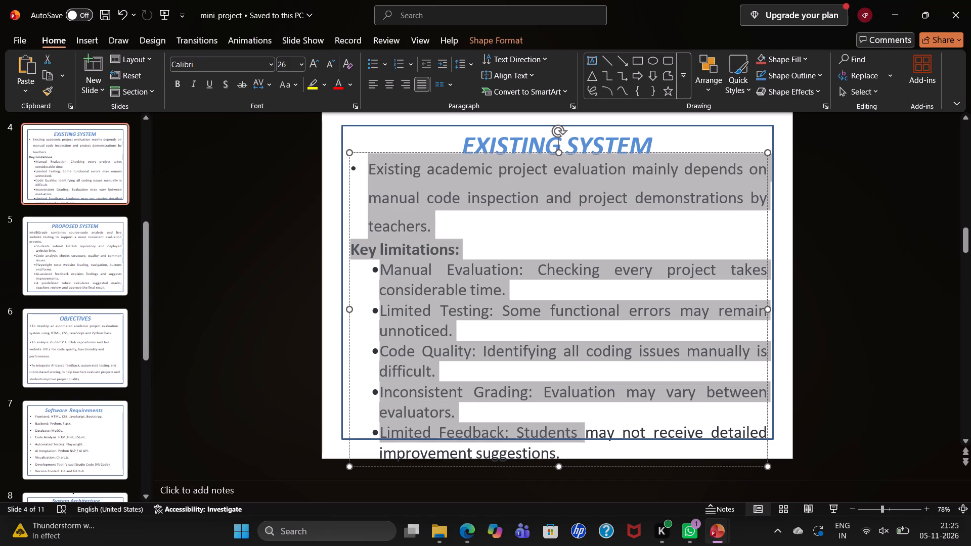
left_click_drag(535, 440, 564, 451)
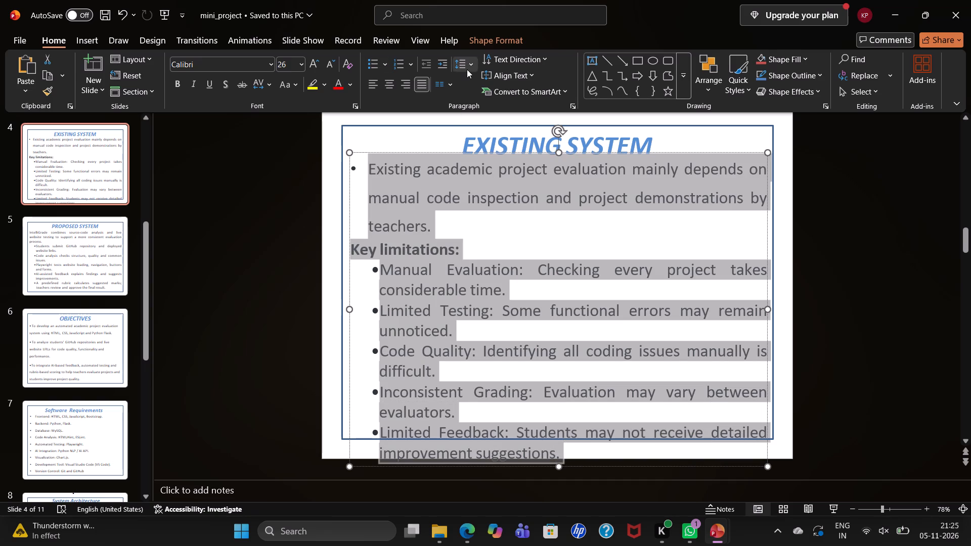
left_click(467, 69)
left_click(480, 95)
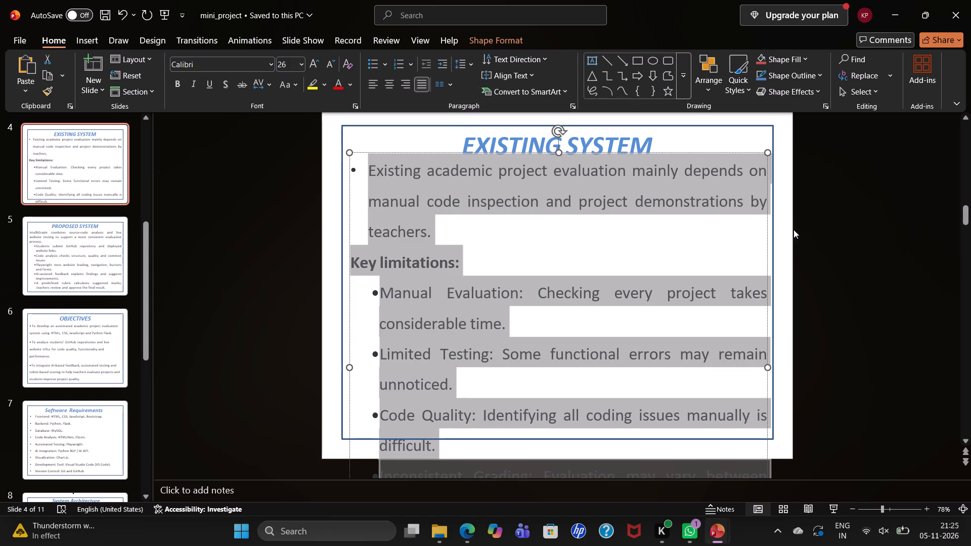
Deselect the Existing System body text and check how its full length fits within the slide border.
left_click(819, 226)
scroll(572, 317, "down", 2)
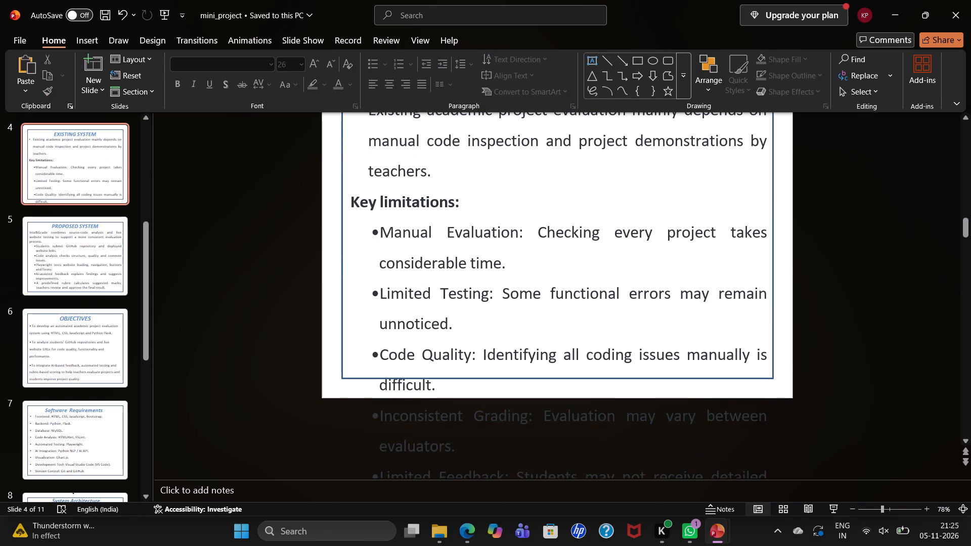
scroll(572, 317, "down", 6)
scroll(550, 360, "down", 1)
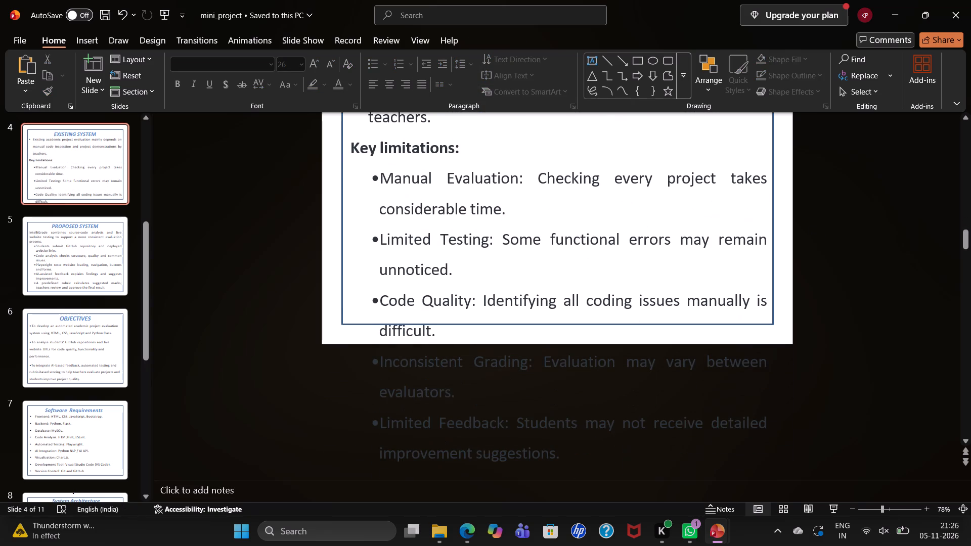
scroll(550, 360, "down", 2)
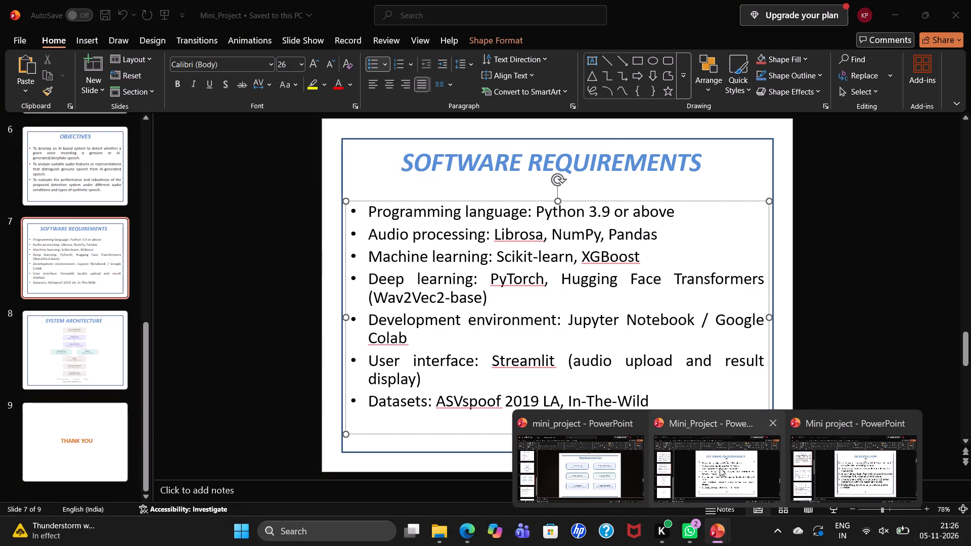
Switch to the Mini_Project deck and check the line spacing options for the Development environment bullet on the Software Requirements slide.
left_click(720, 468)
left_click(456, 320)
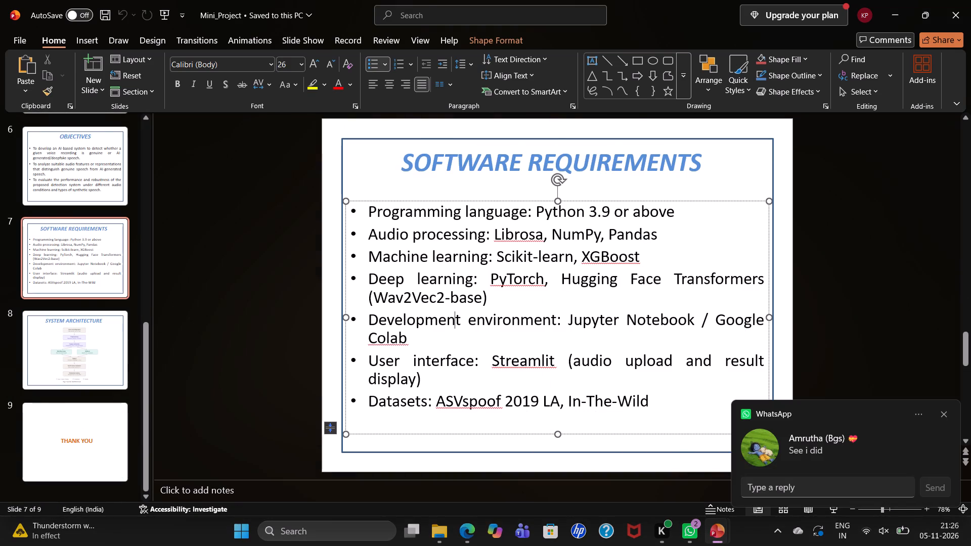
left_click(467, 66)
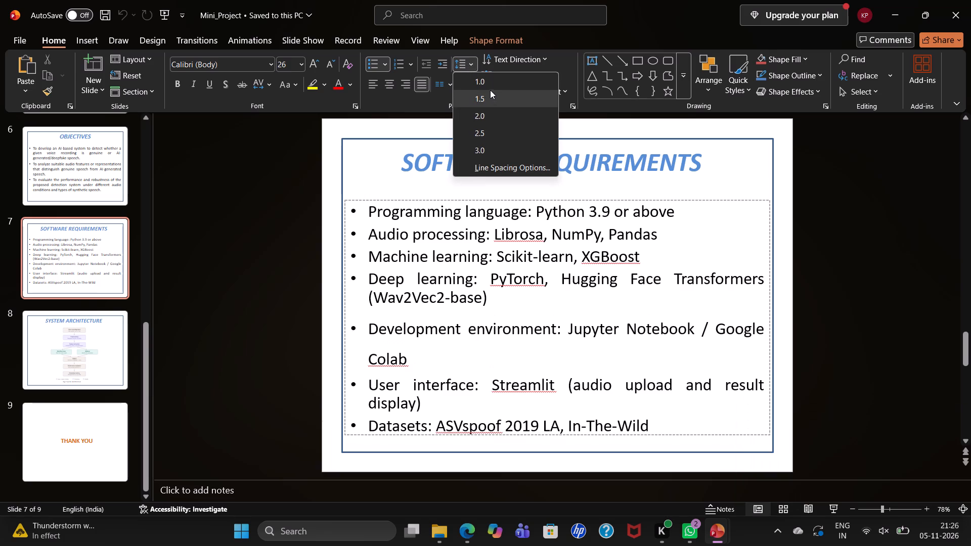
left_click(356, 129)
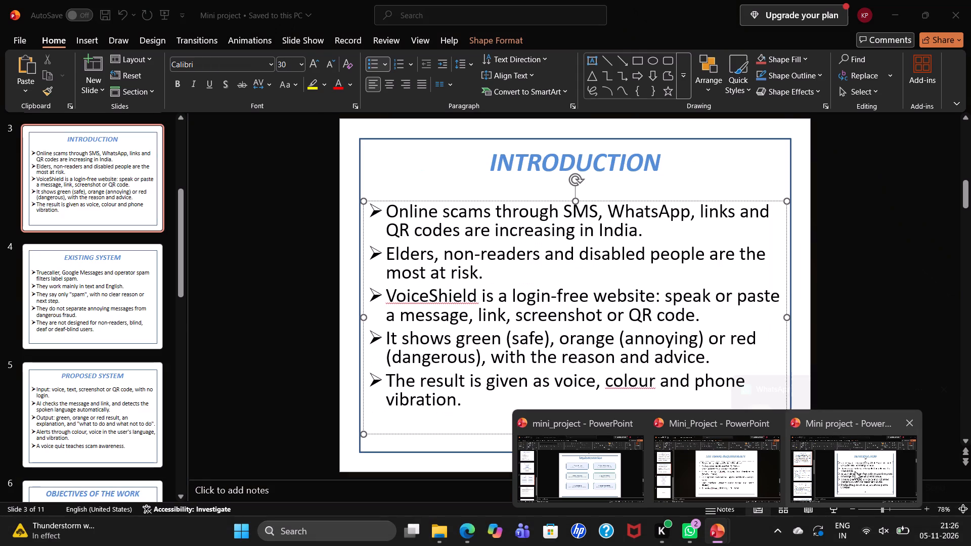
Switch to the reference Mini project presentation and check the line spacing of the Introduction slide's body text.
left_click(855, 471)
left_click(527, 367)
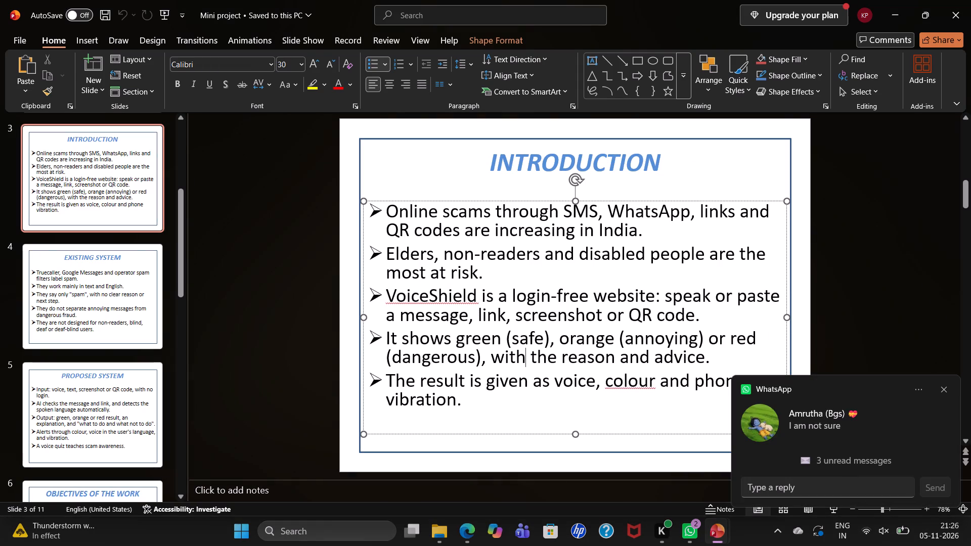
left_click(466, 68)
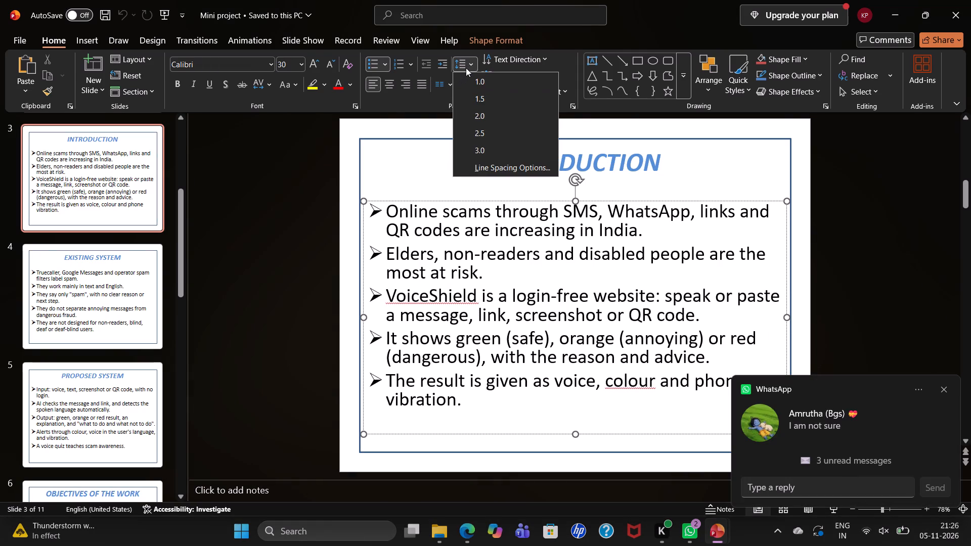
Dismiss the line spacing choices for the Introduction slide's body text without picking one.
left_click(485, 306)
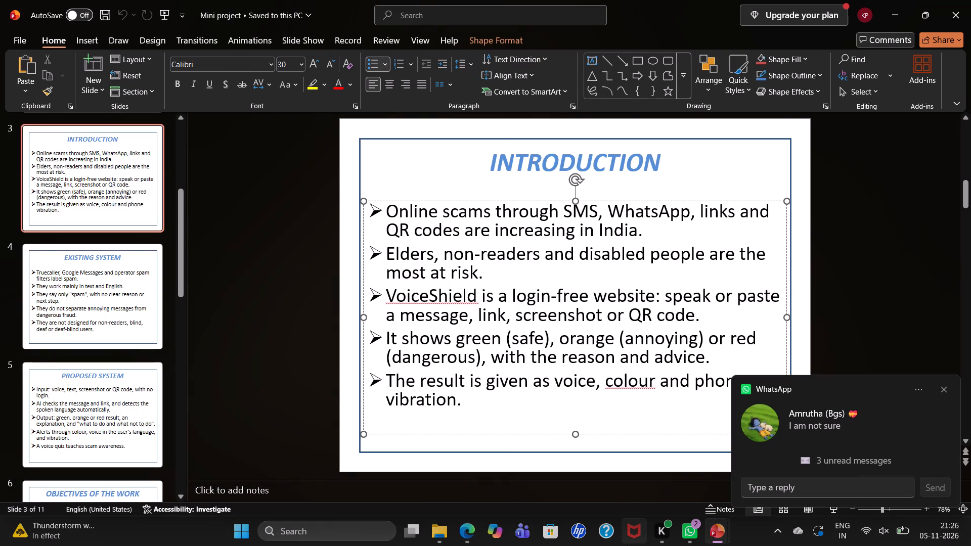
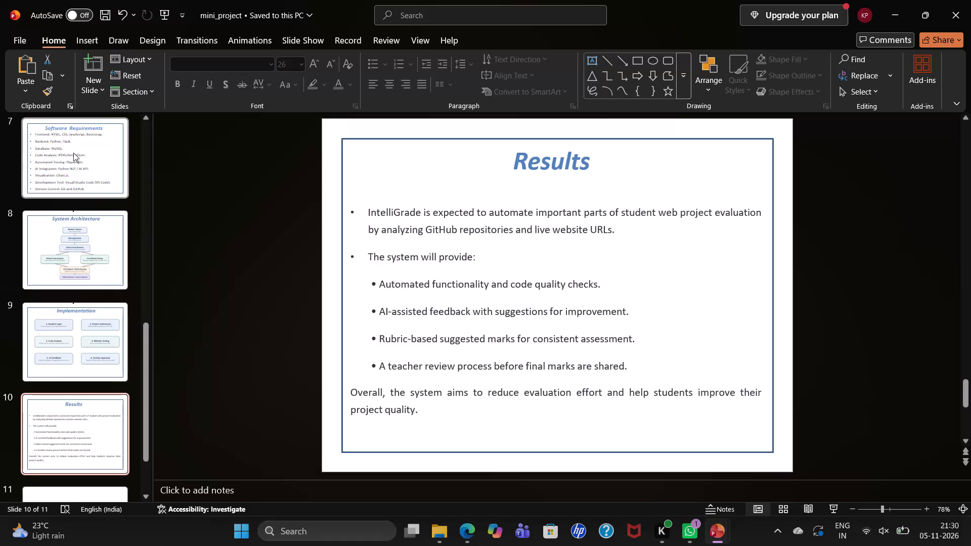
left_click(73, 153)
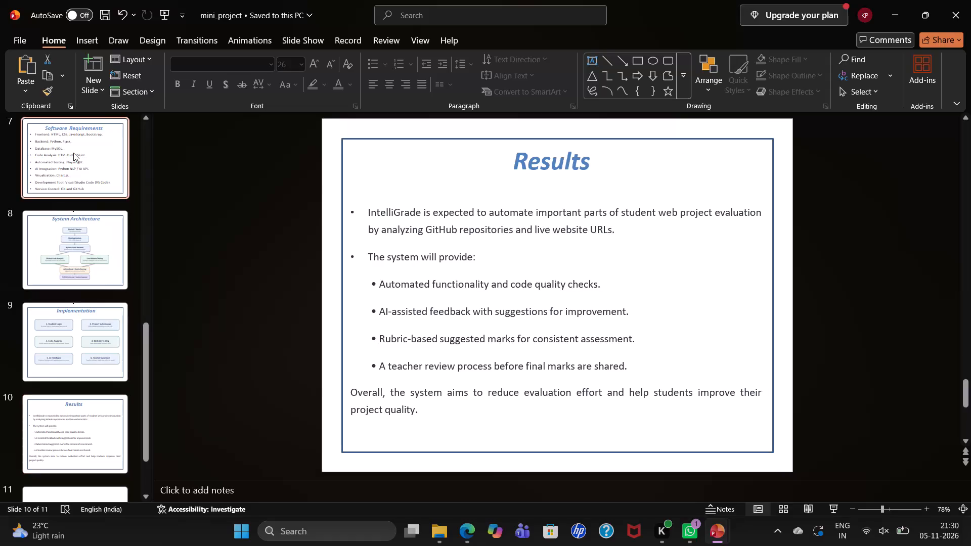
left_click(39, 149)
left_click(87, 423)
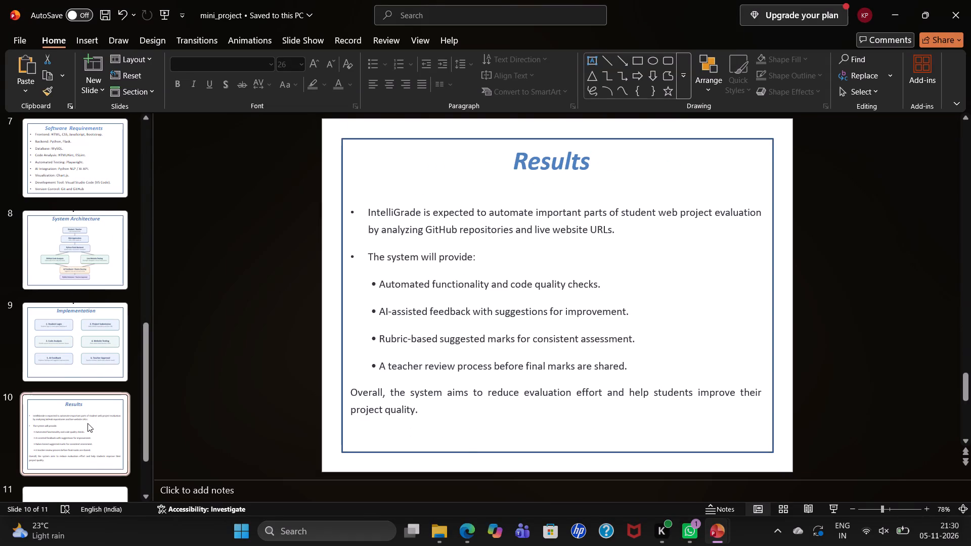
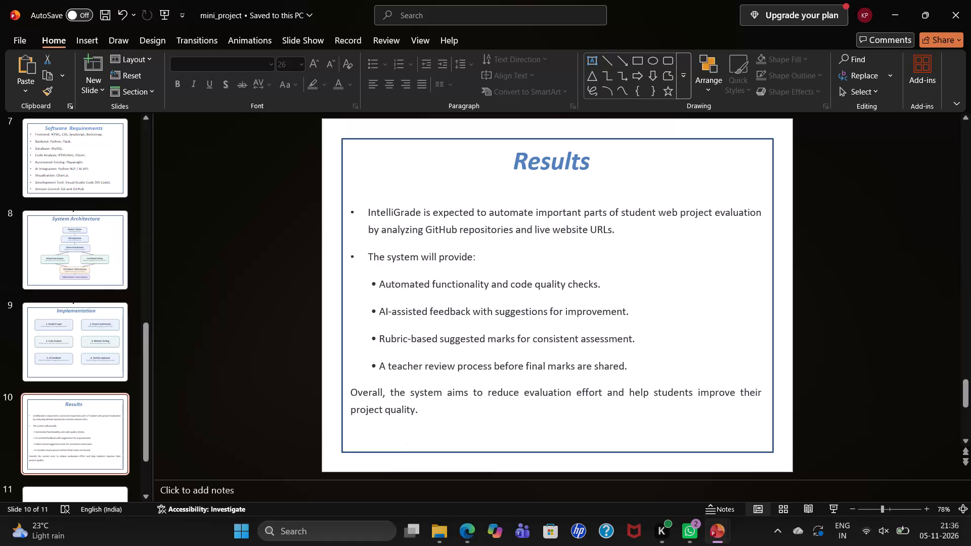
Select all the body text on the Results slide and set its font size to 20.
left_click(444, 258)
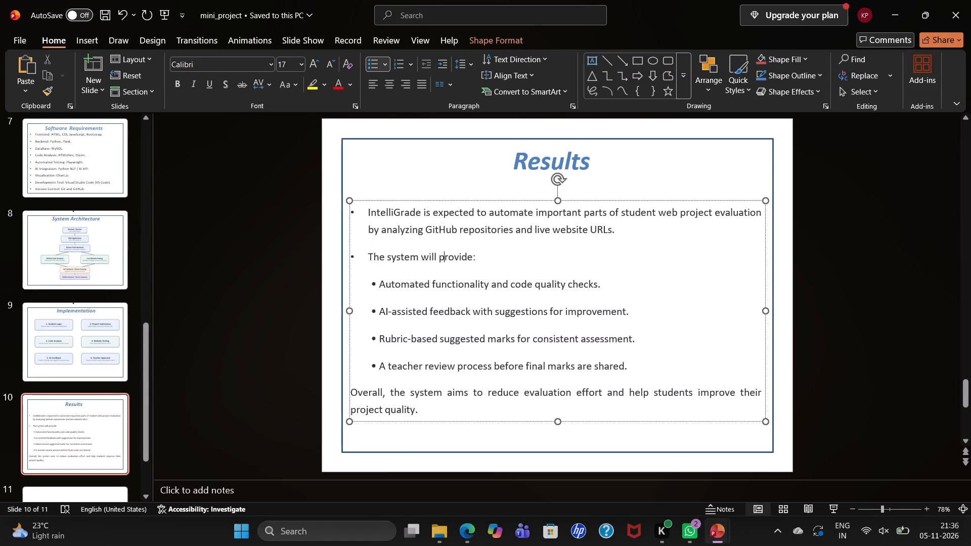
key("ctrl+a")
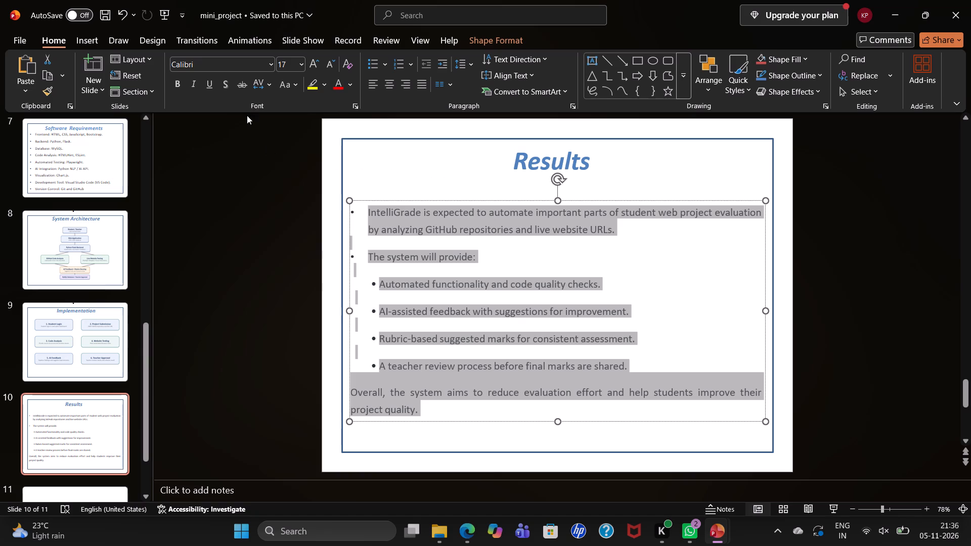
left_click(300, 60)
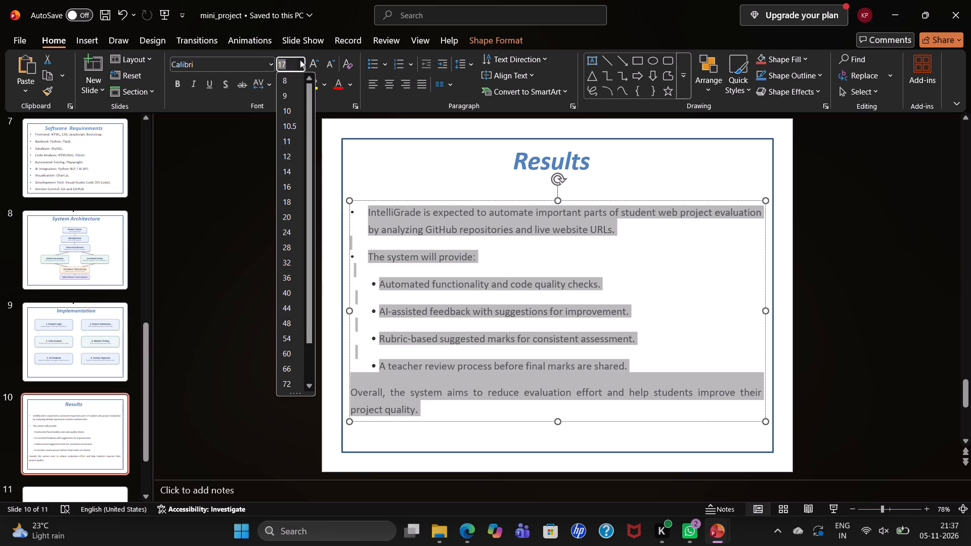
left_click(291, 217)
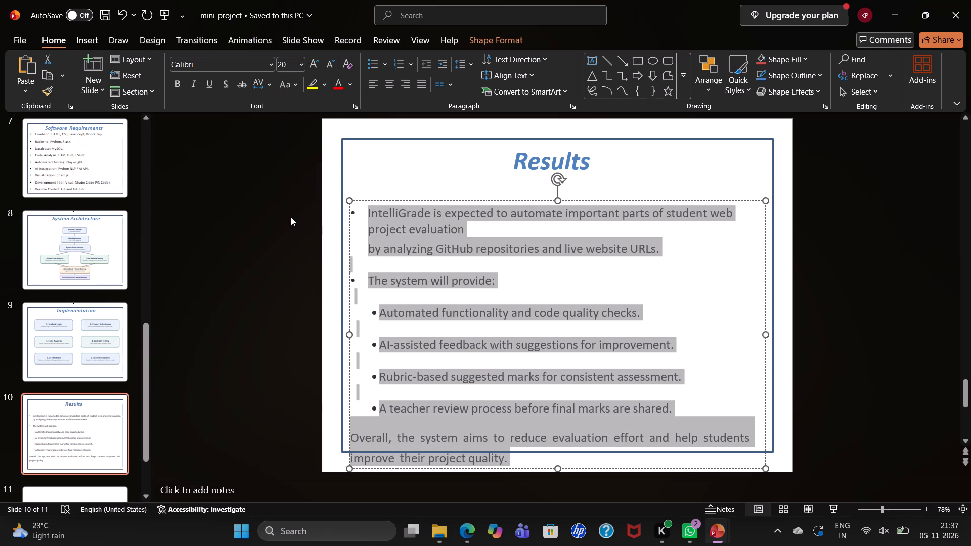
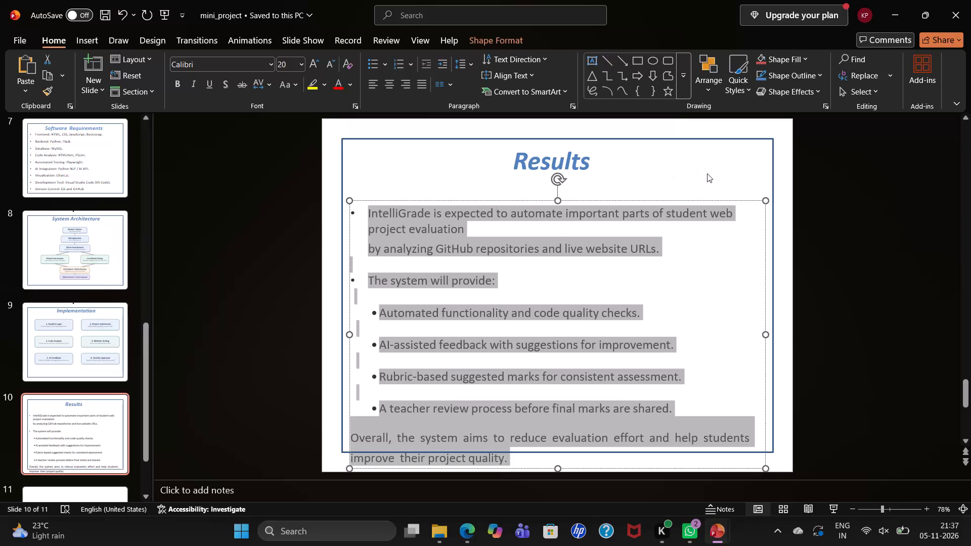
Move the Results body text box up below the title so all its text sits inside the slide border.
left_click(711, 181)
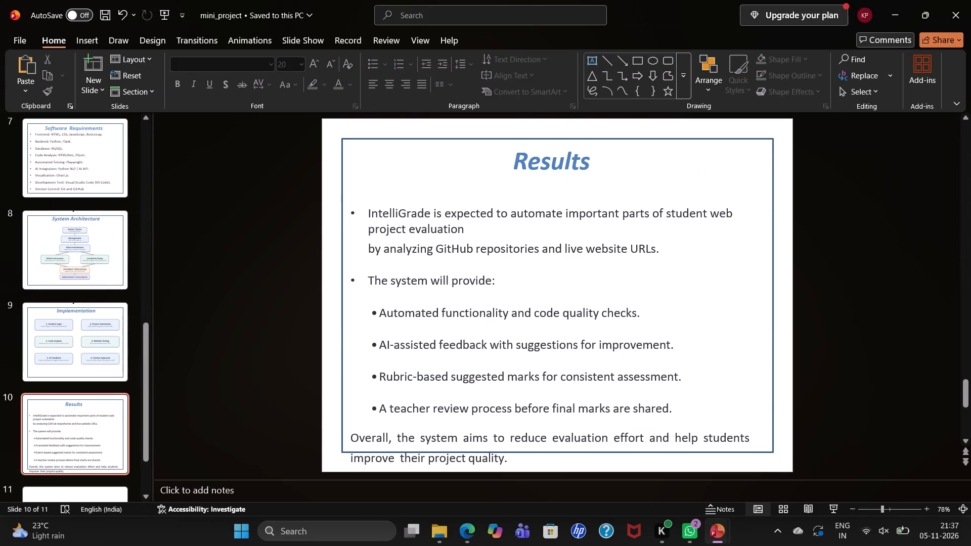
left_click_drag(683, 204, 686, 174)
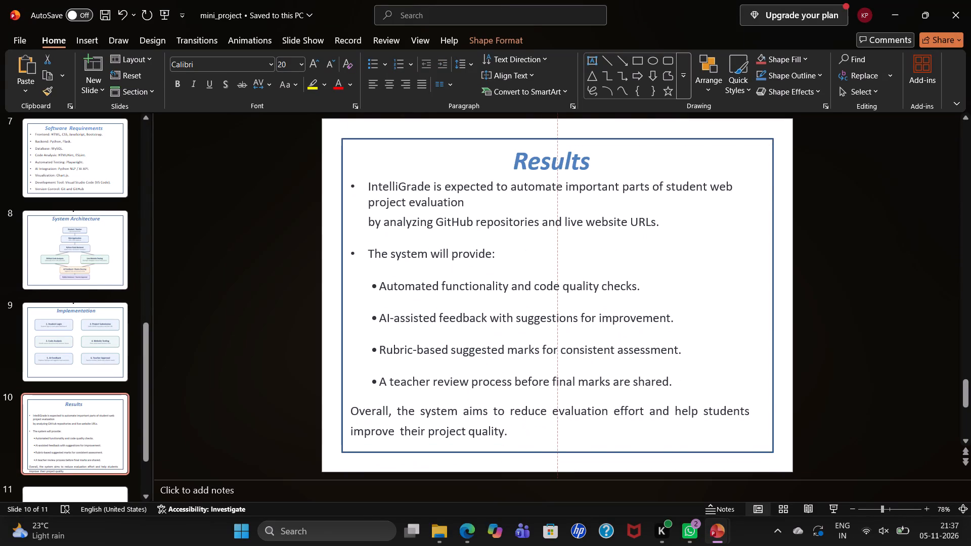
left_click_drag(686, 174, 686, 177)
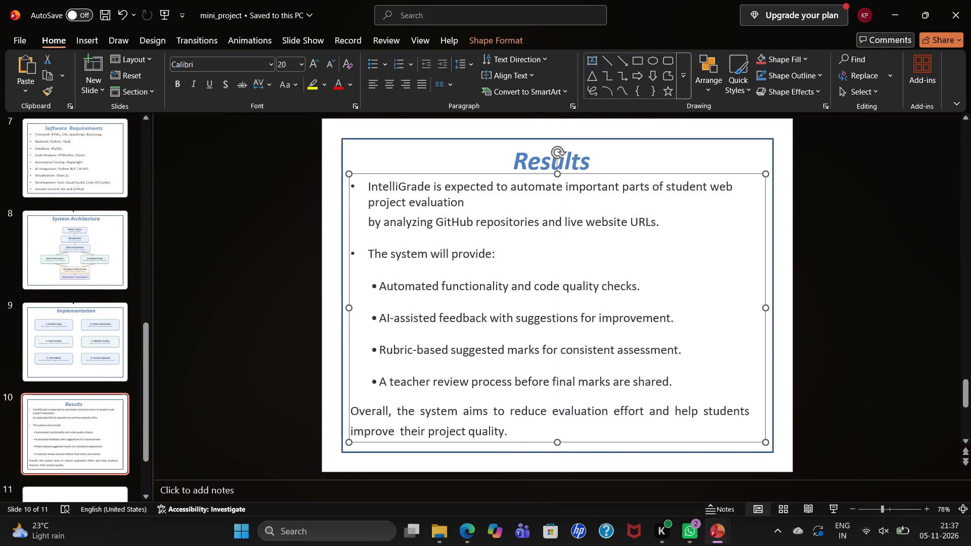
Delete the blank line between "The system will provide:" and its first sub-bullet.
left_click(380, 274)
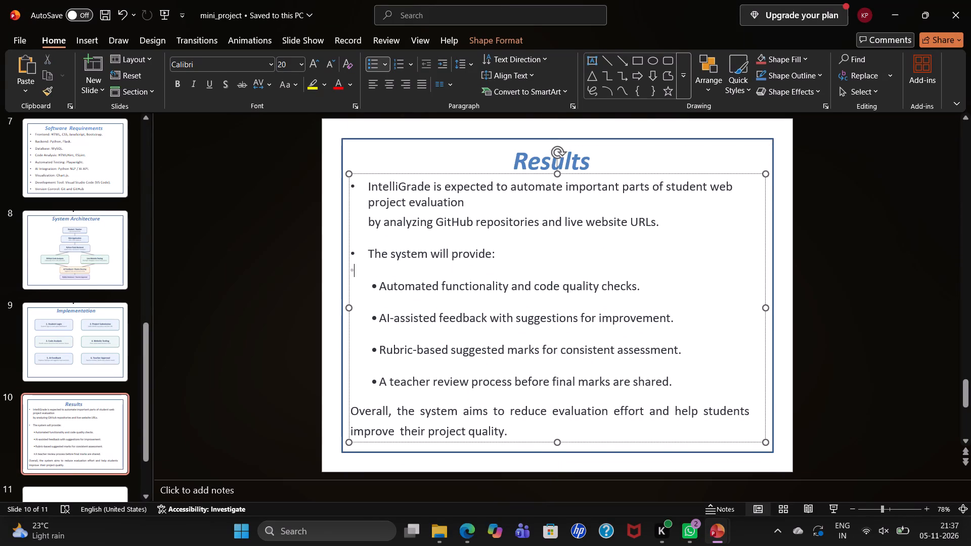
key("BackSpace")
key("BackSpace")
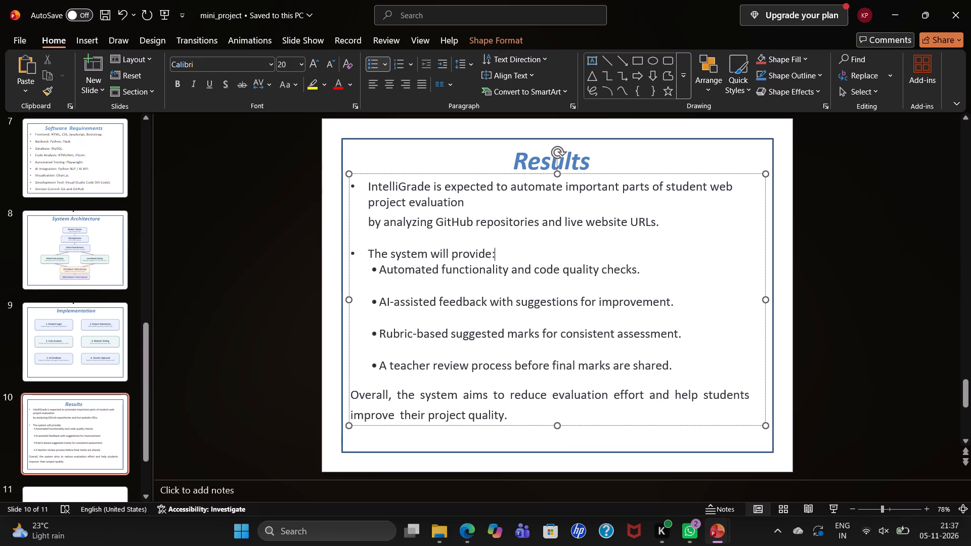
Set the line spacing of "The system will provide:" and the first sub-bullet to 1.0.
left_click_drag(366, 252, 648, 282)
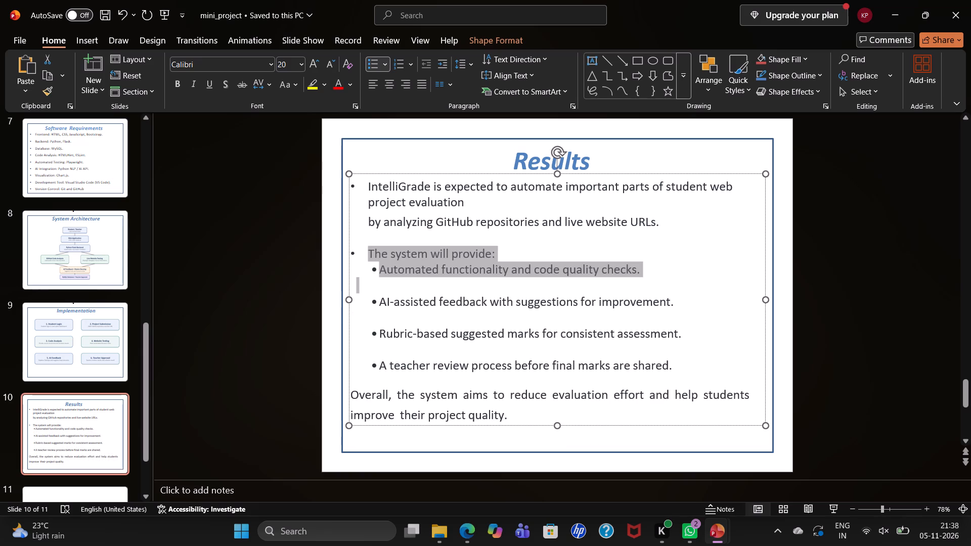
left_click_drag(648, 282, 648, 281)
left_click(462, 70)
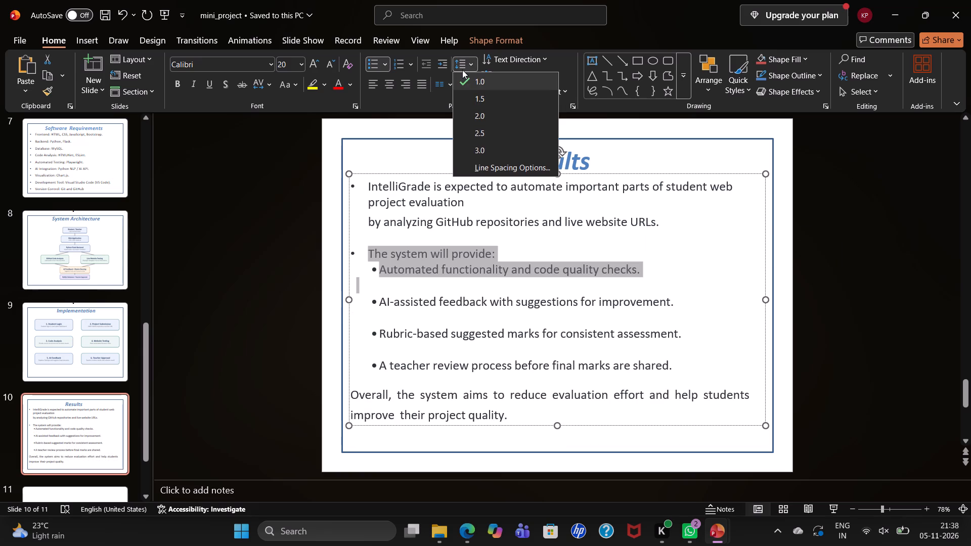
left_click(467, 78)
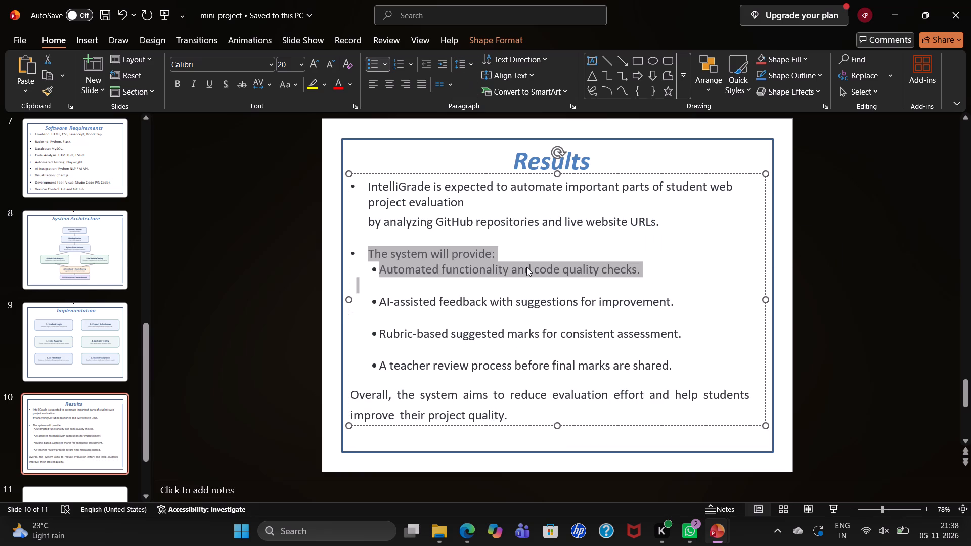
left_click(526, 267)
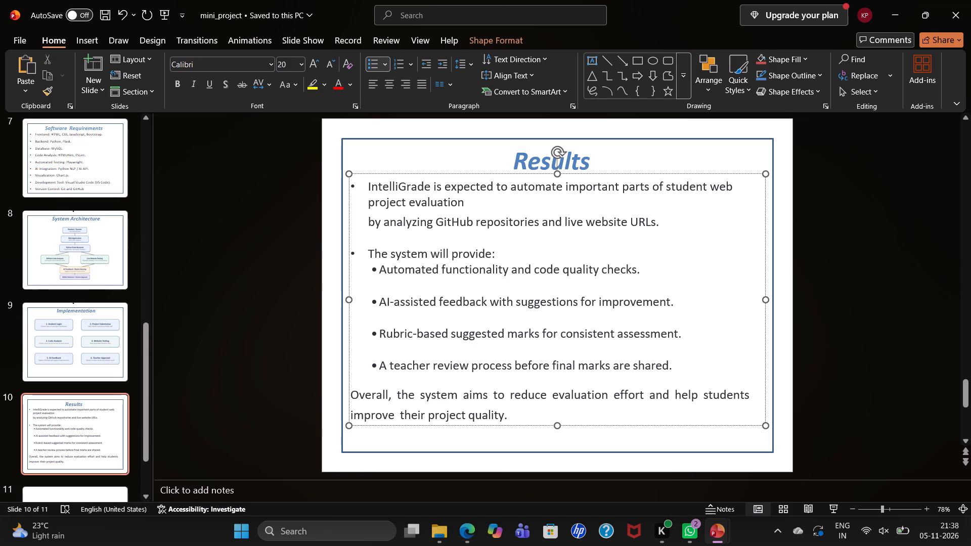
Set the line spacing of all the body text on the Results slide to 1.0.
left_click(378, 197)
key("ctrl+a")
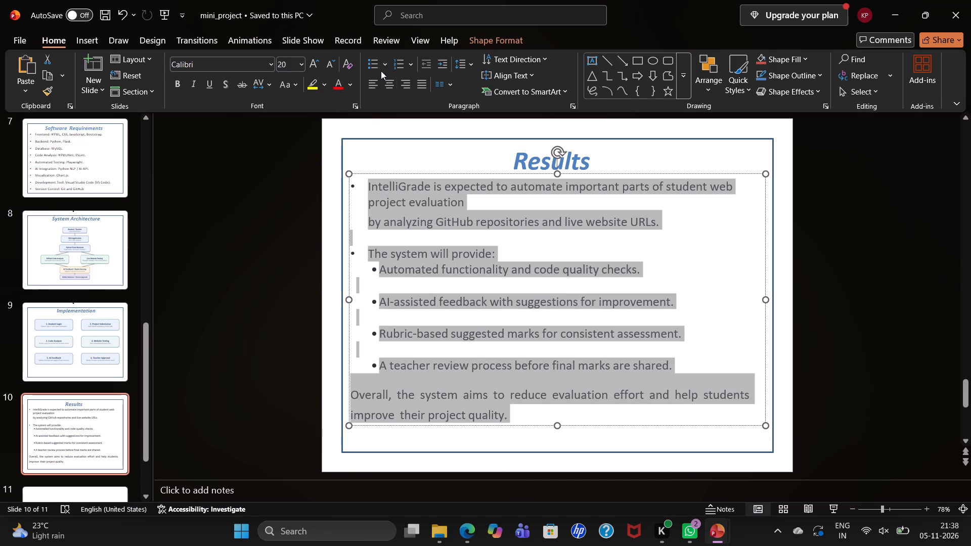
left_click(469, 68)
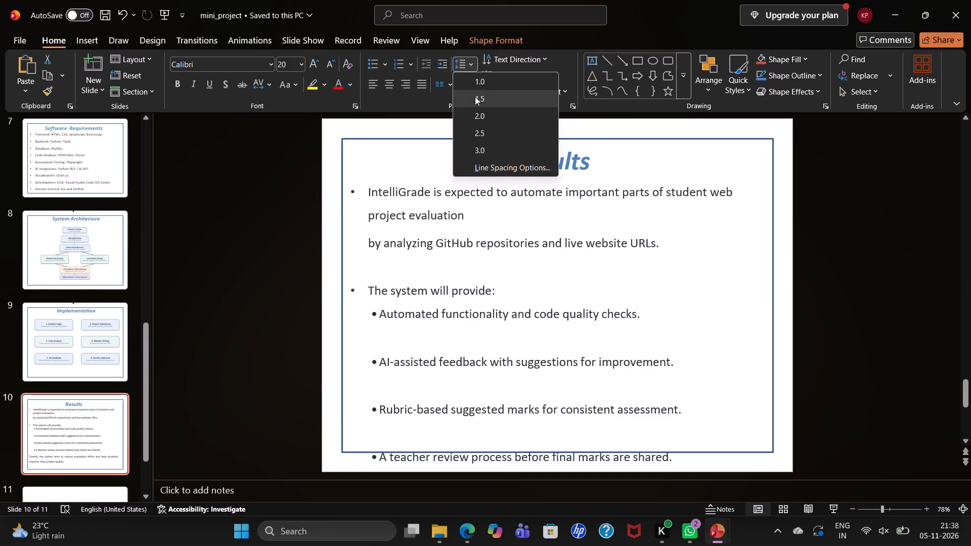
left_click(477, 85)
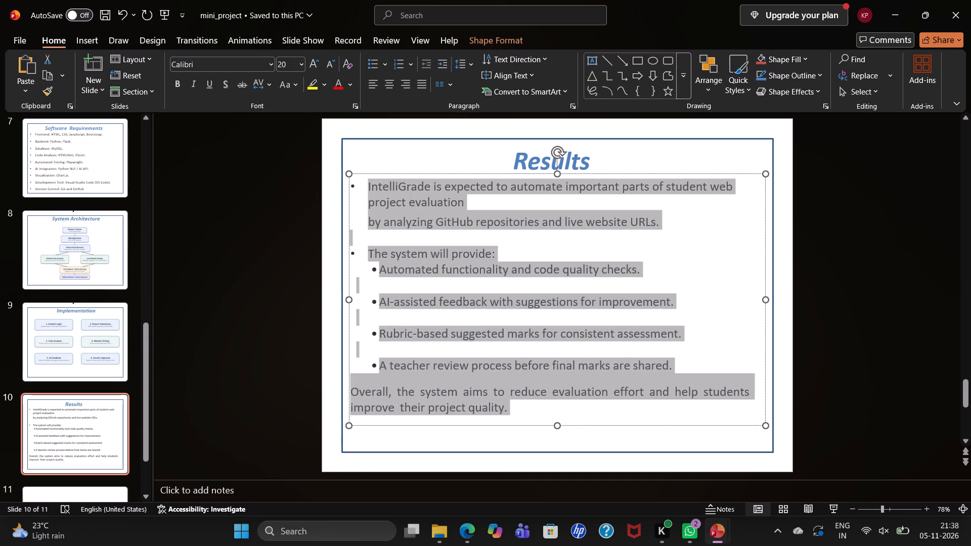
left_click(826, 288)
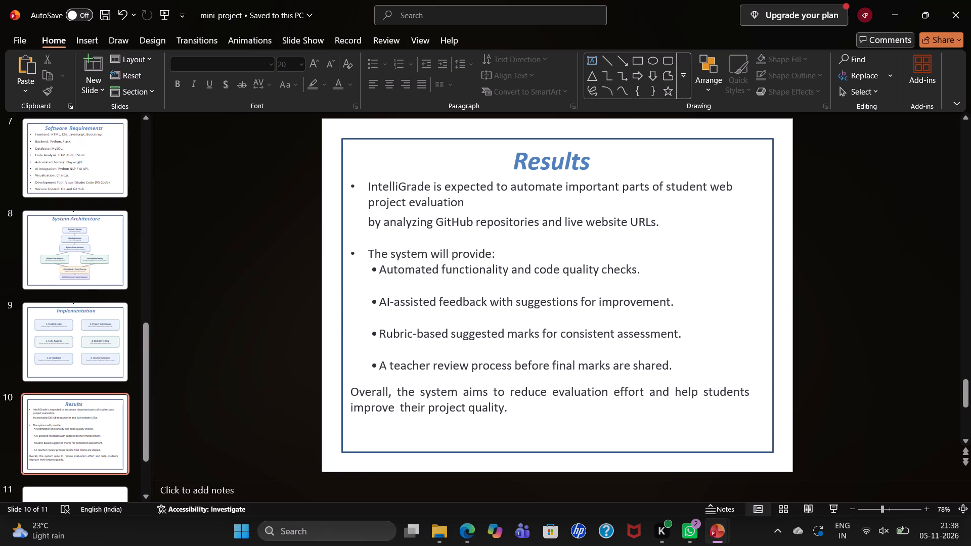
Insert a blank line below "The system will provide:" and set its font size to 12.
left_click(516, 253)
key("Return")
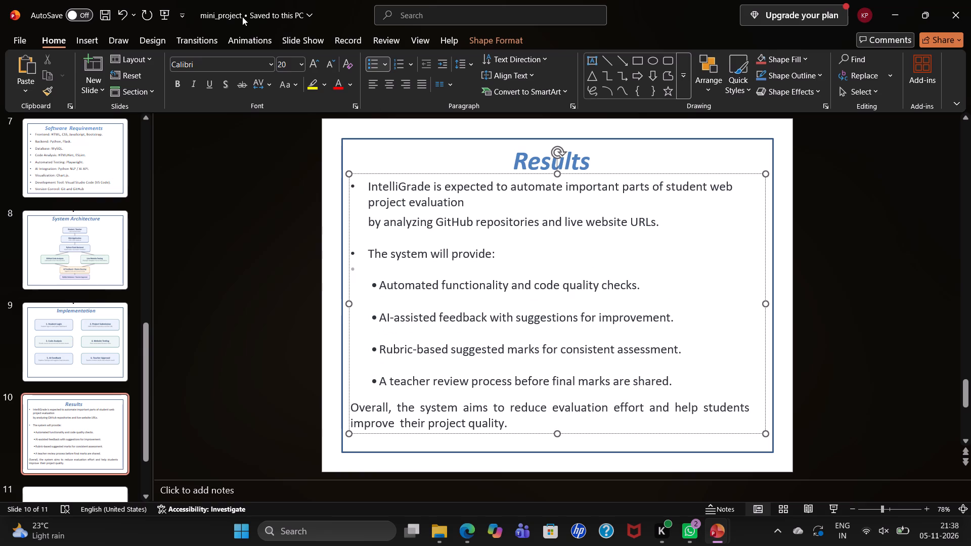
left_click(297, 64)
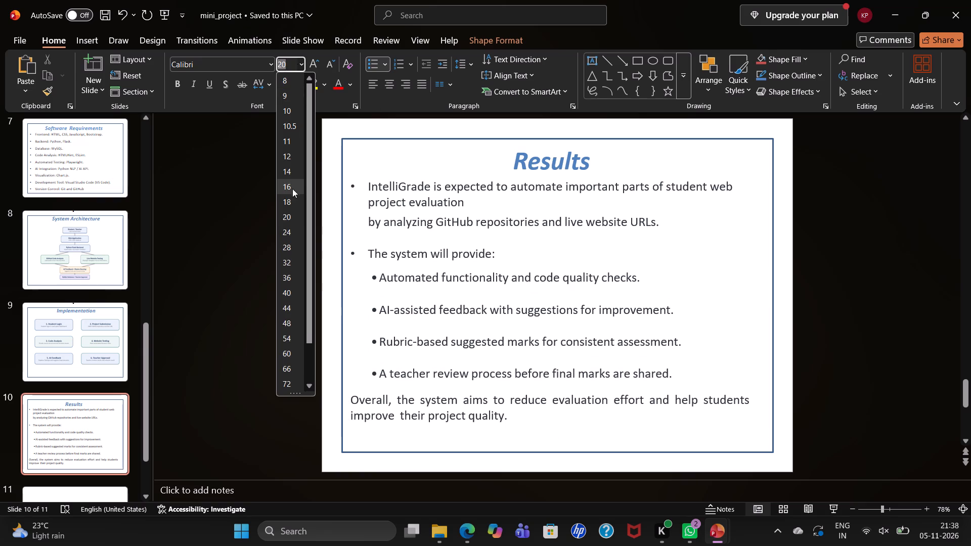
left_click(291, 151)
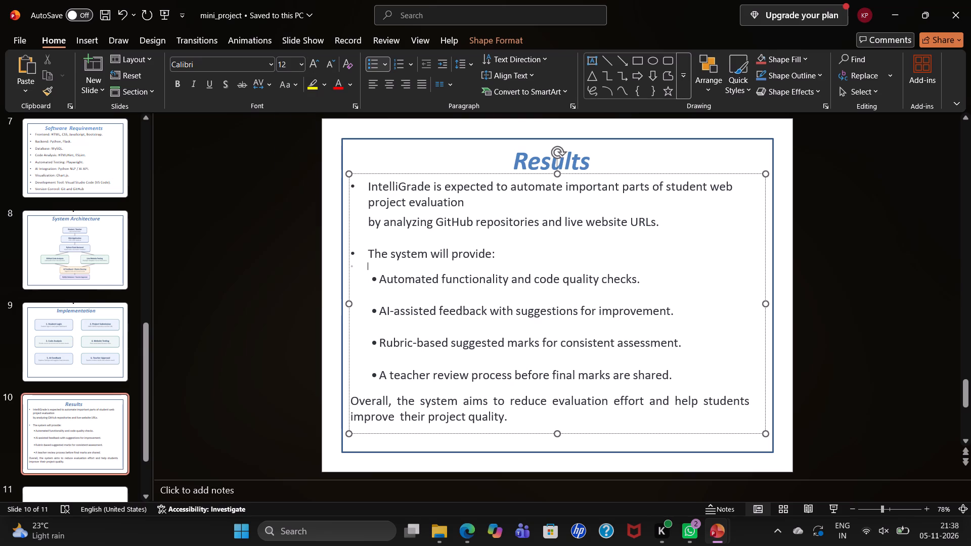
Set the blank lines between the four sub-bullets and the one above "The system will provide:" to font size 12.
left_click(394, 296)
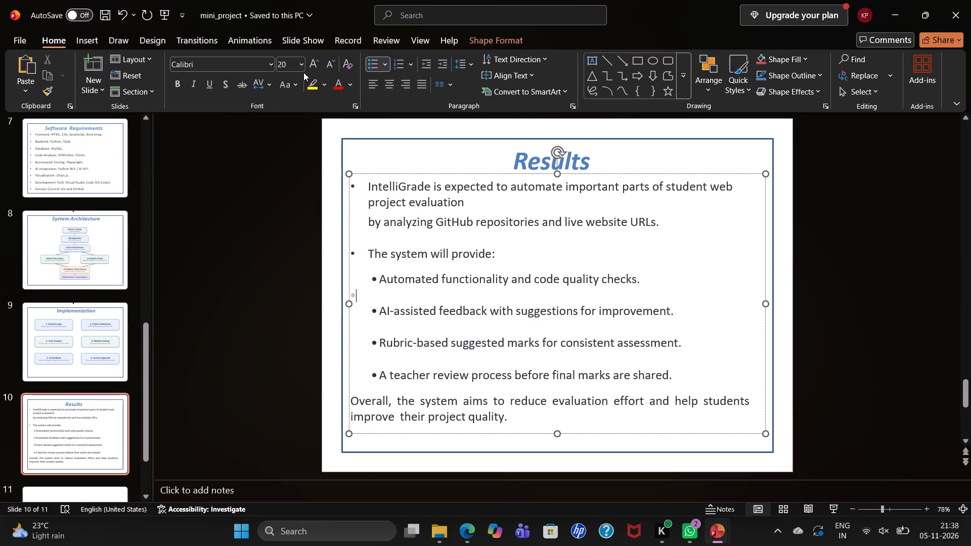
left_click(300, 64)
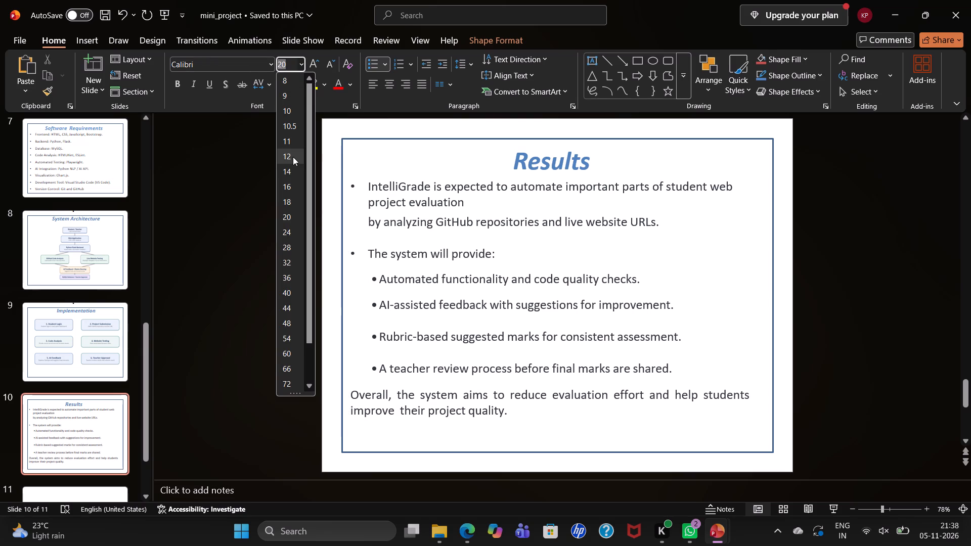
left_click(293, 157)
left_click(391, 322)
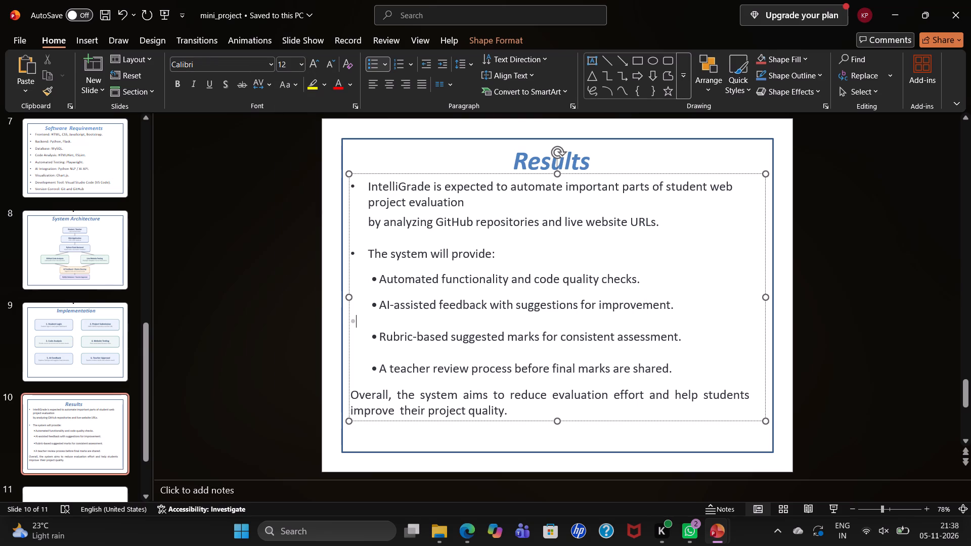
left_click(300, 66)
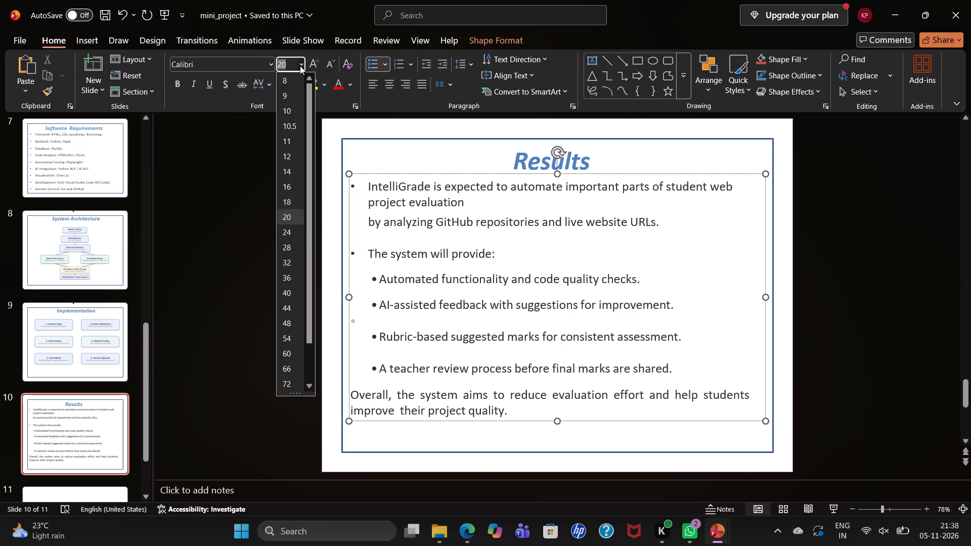
left_click(289, 156)
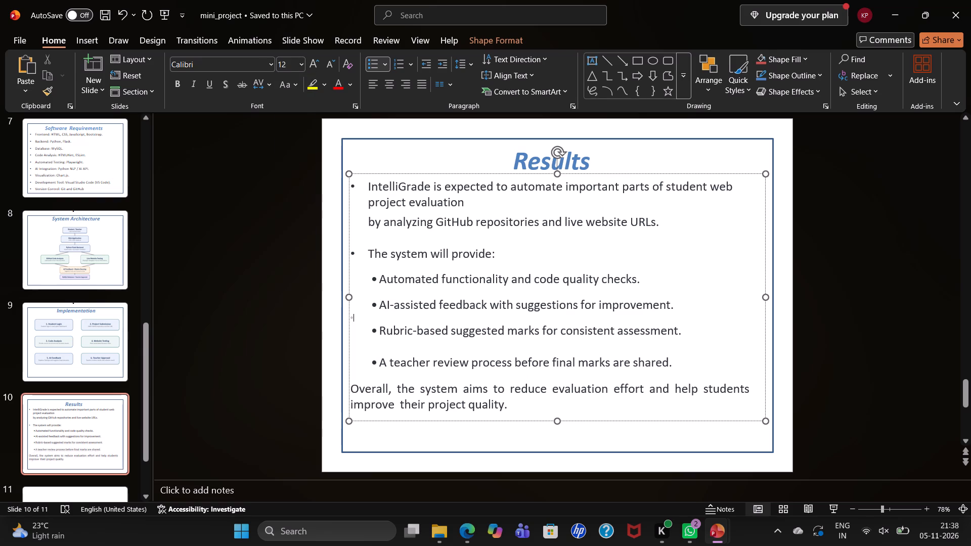
left_click(385, 341)
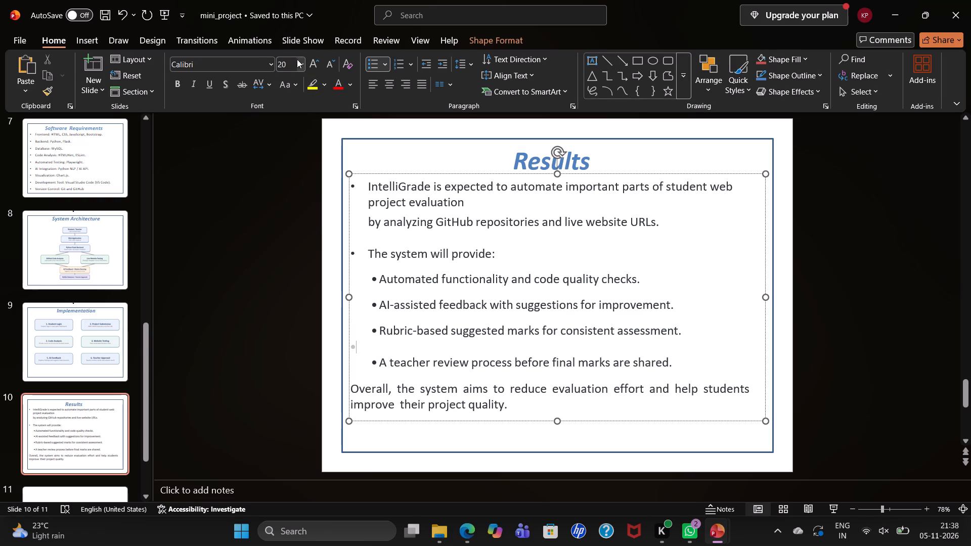
left_click(297, 62)
left_click(285, 152)
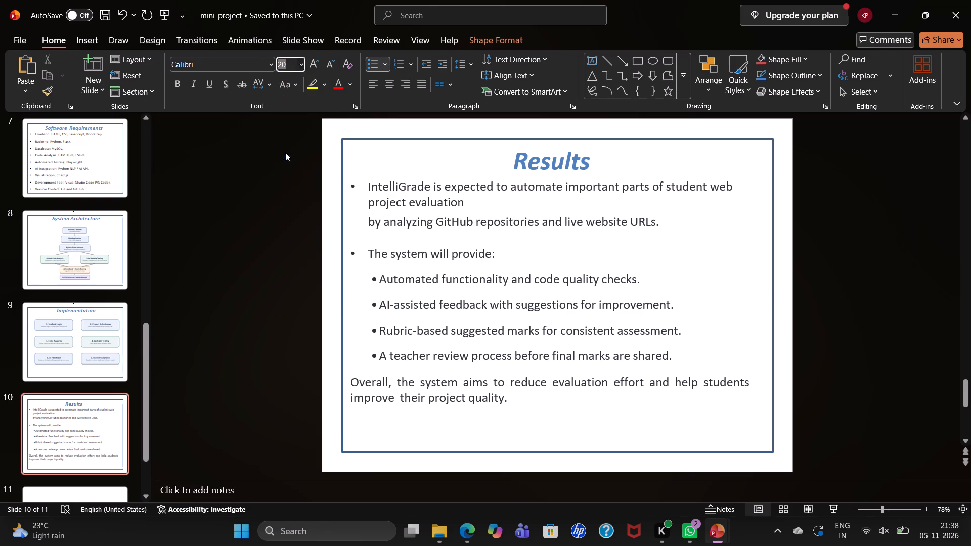
left_click(391, 231)
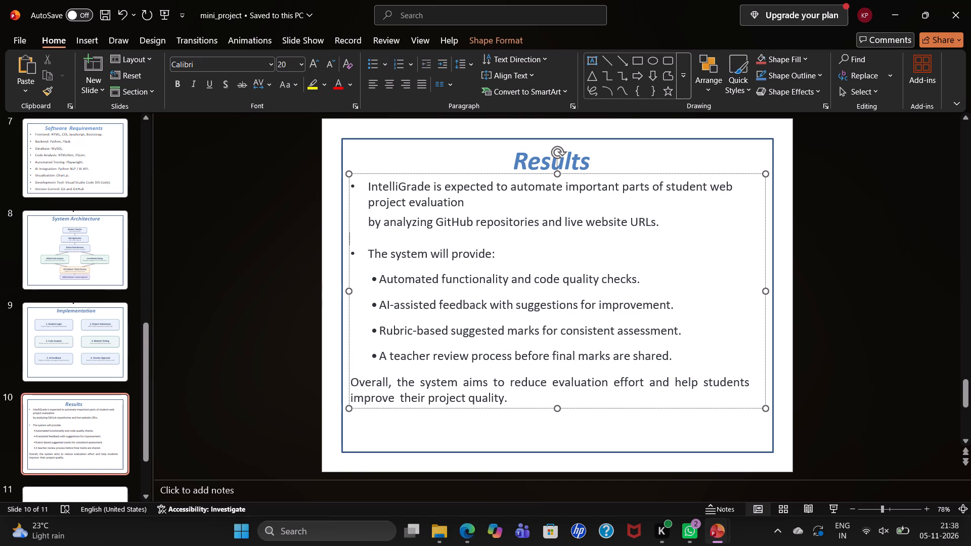
left_click(301, 62)
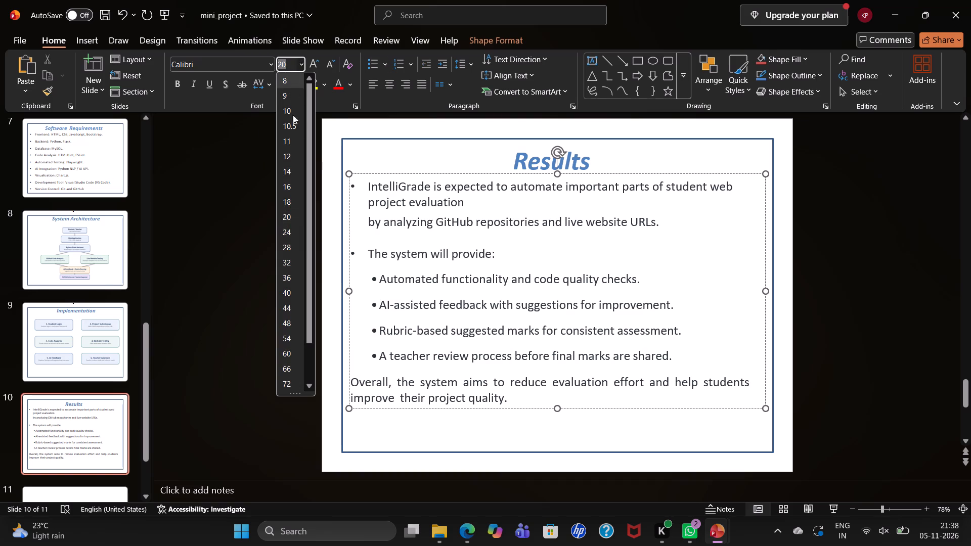
left_click(292, 155)
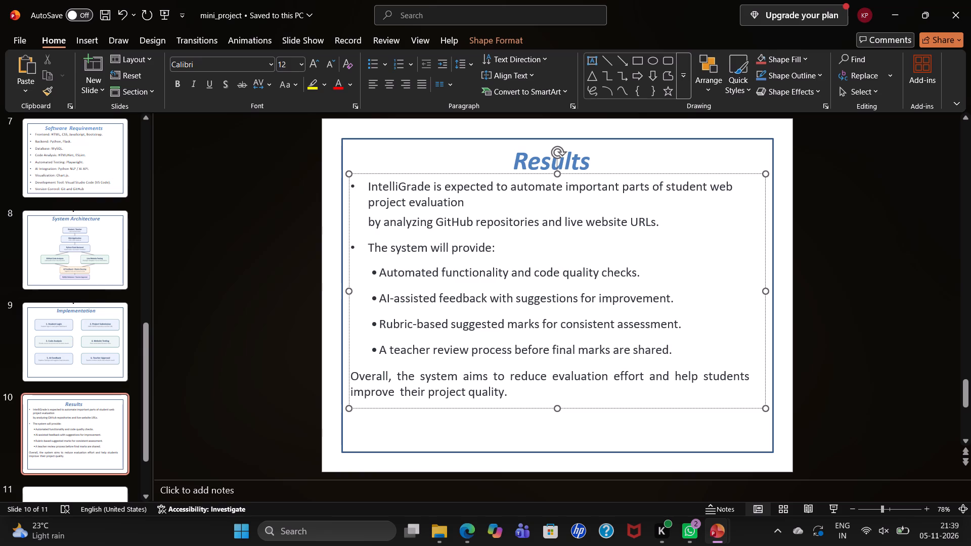
Join "by analyzing GitHub repositories and live website URLs." onto the end of the first bullet's text, separated by a space.
left_click(366, 222)
key("BackSpace")
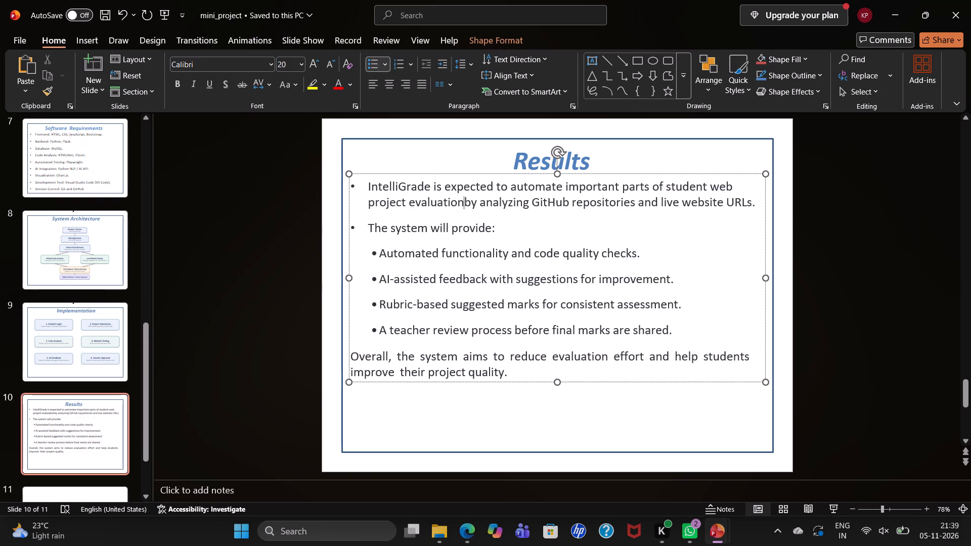
key("space")
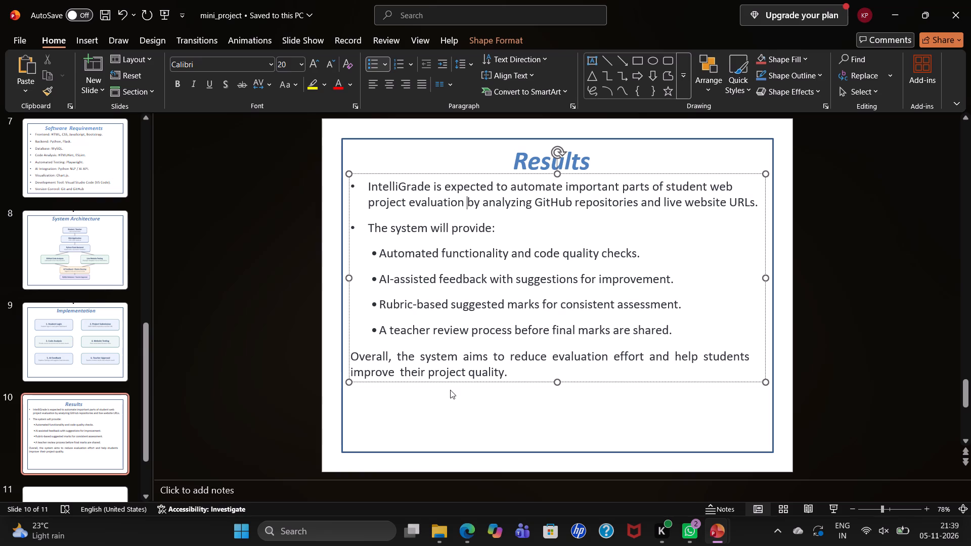
Justify all the body text on the Results slide.
left_click_drag(367, 186, 583, 397)
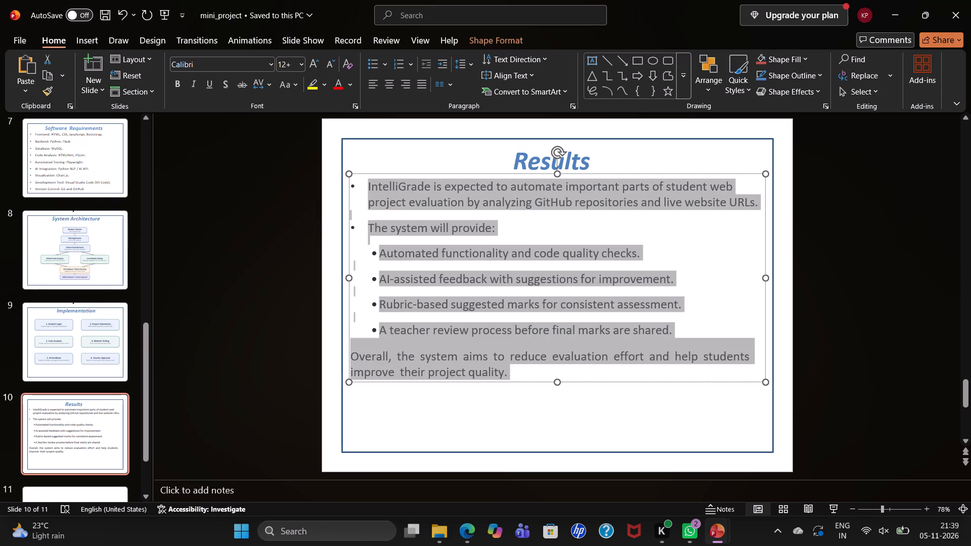
left_click_drag(583, 397, 547, 387)
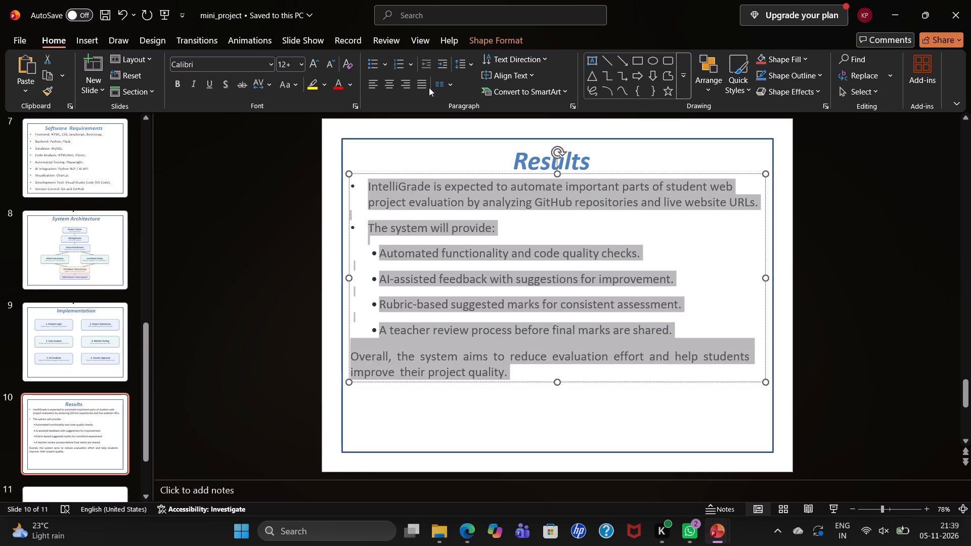
left_click(420, 81)
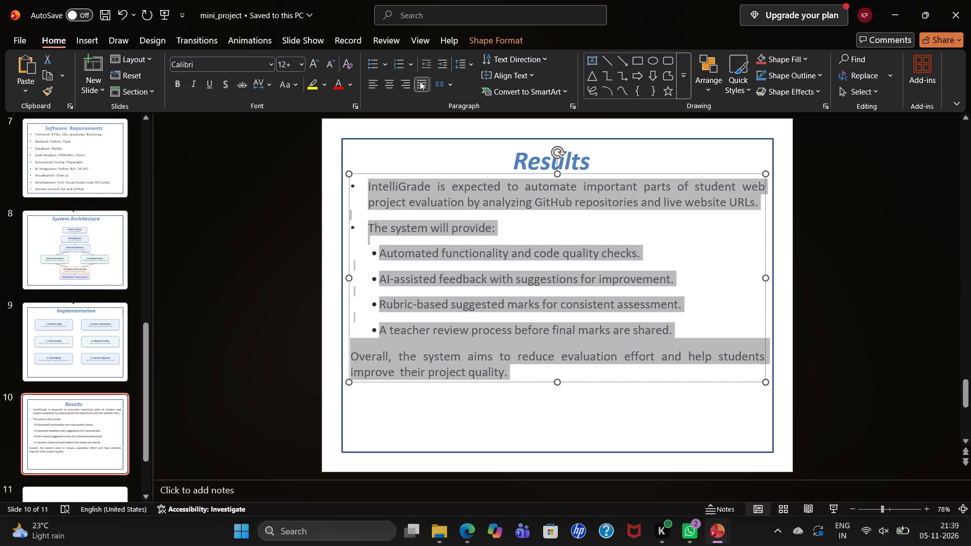
left_click(691, 436)
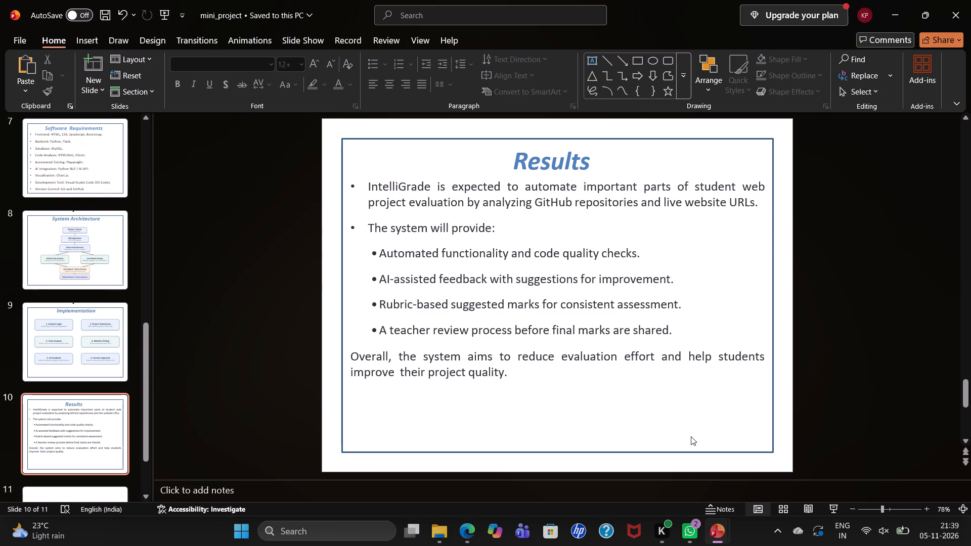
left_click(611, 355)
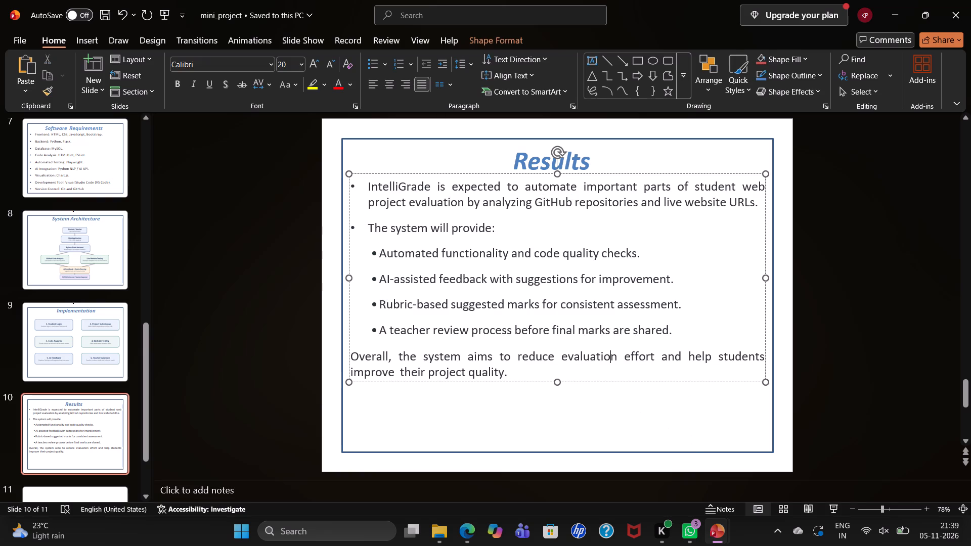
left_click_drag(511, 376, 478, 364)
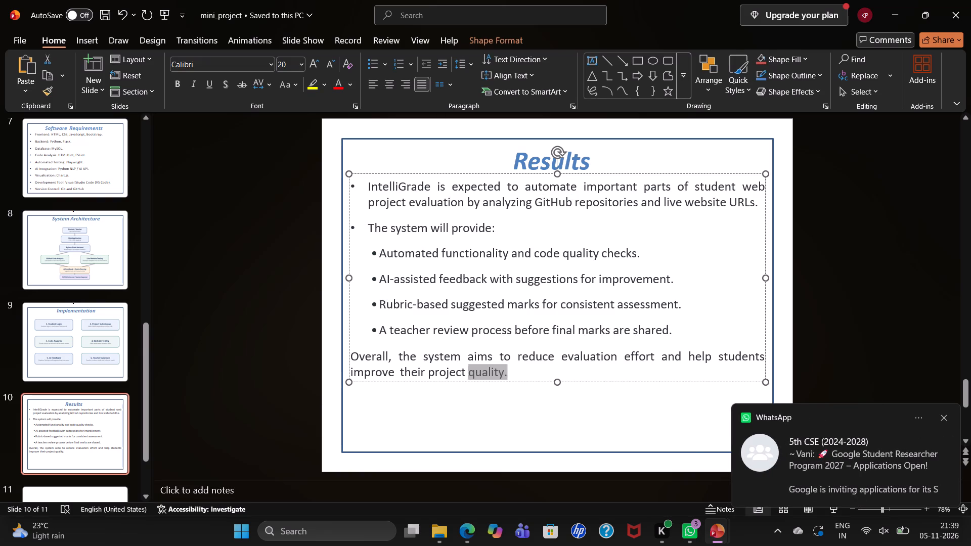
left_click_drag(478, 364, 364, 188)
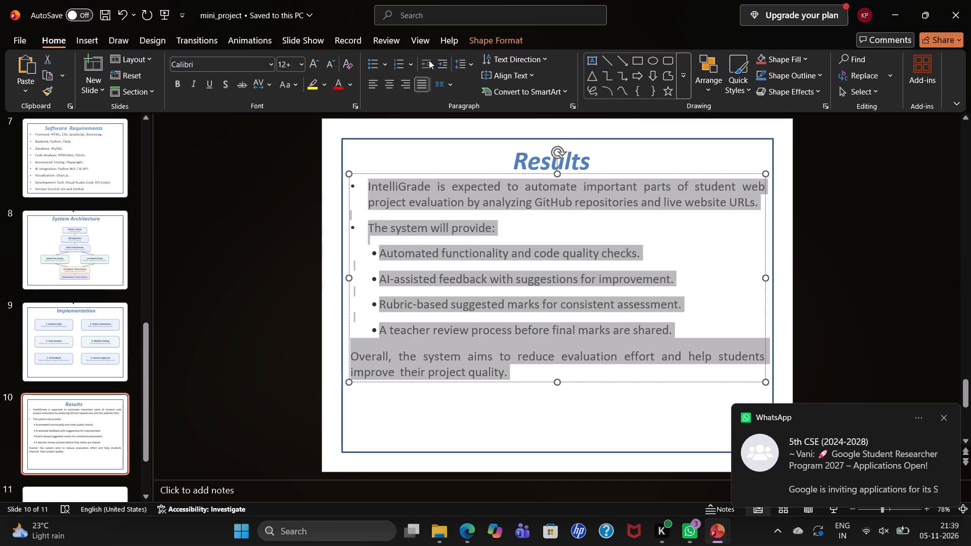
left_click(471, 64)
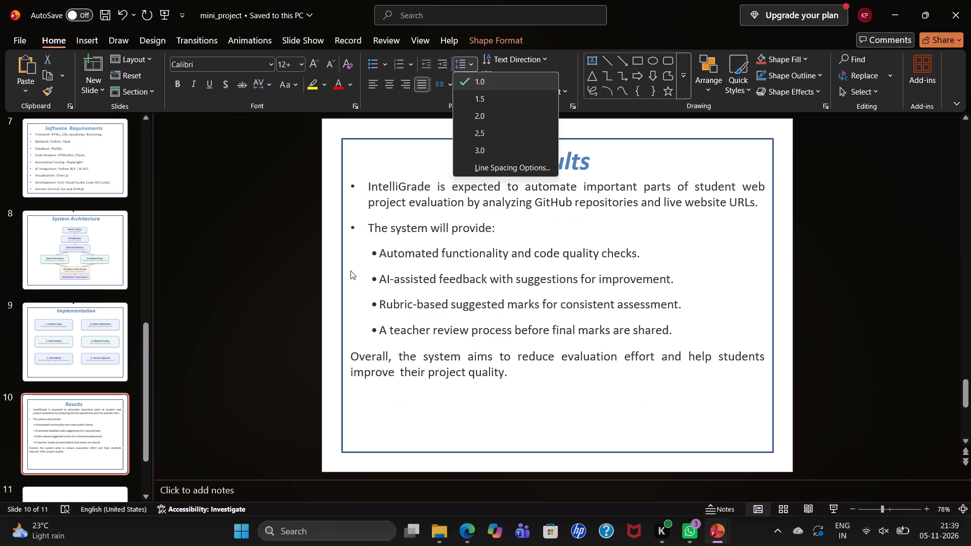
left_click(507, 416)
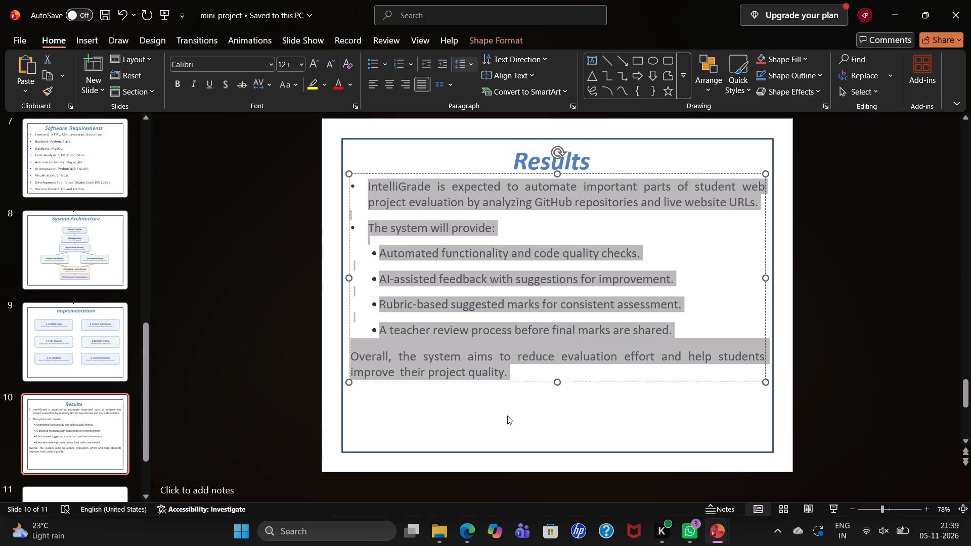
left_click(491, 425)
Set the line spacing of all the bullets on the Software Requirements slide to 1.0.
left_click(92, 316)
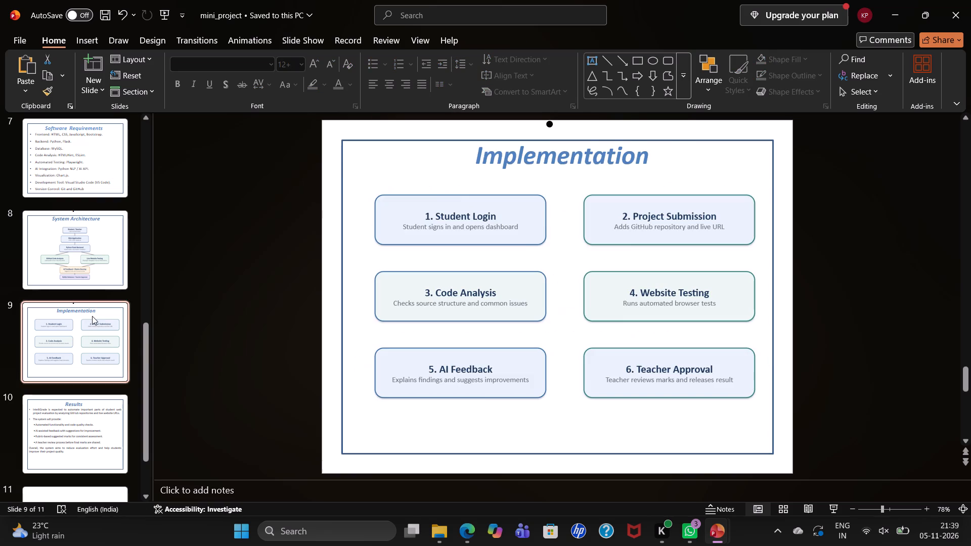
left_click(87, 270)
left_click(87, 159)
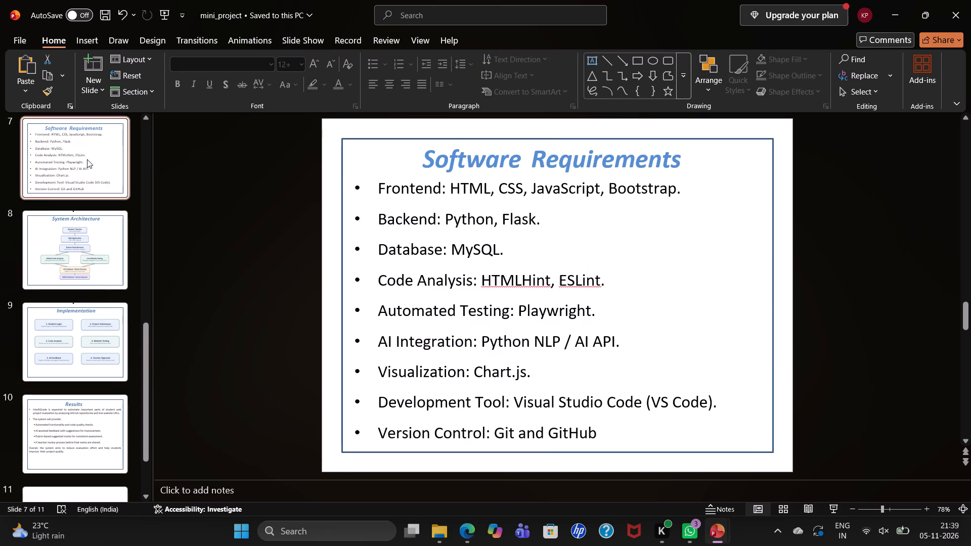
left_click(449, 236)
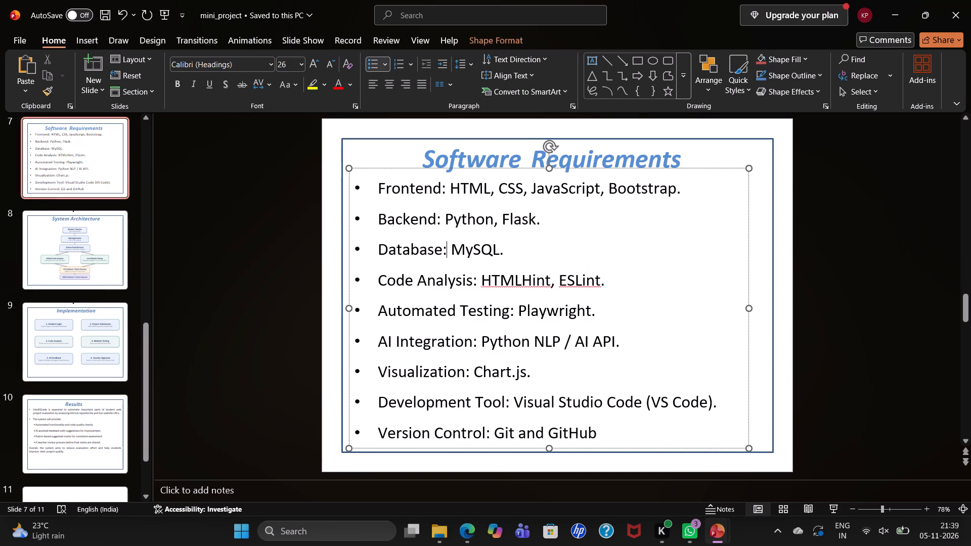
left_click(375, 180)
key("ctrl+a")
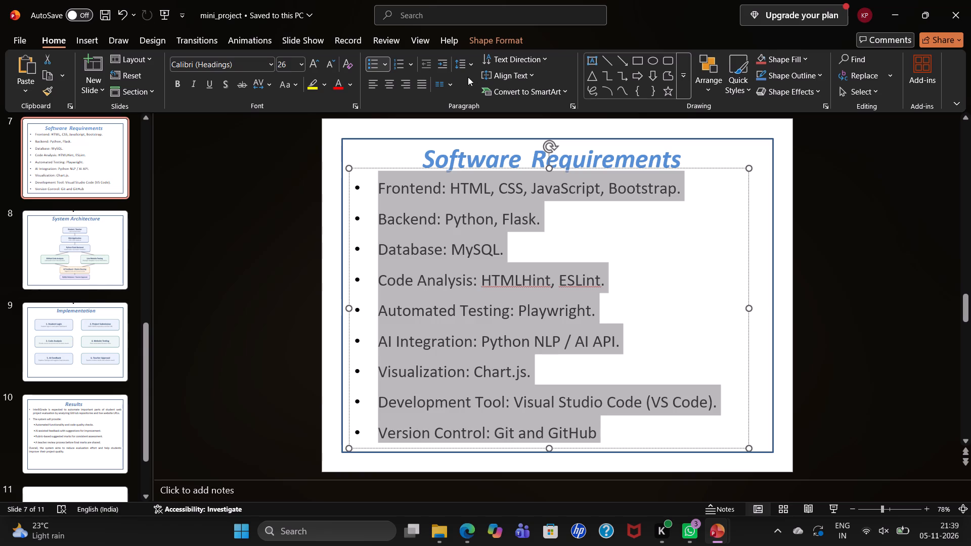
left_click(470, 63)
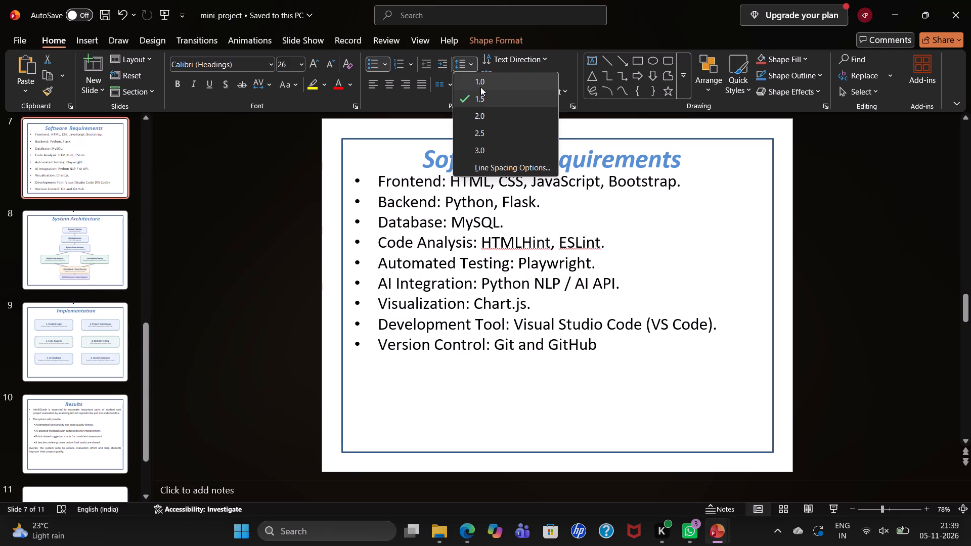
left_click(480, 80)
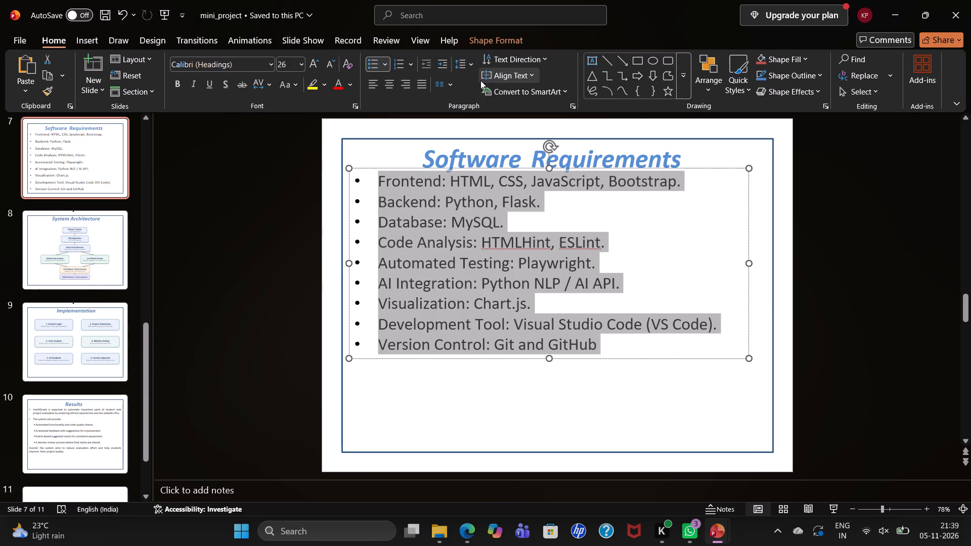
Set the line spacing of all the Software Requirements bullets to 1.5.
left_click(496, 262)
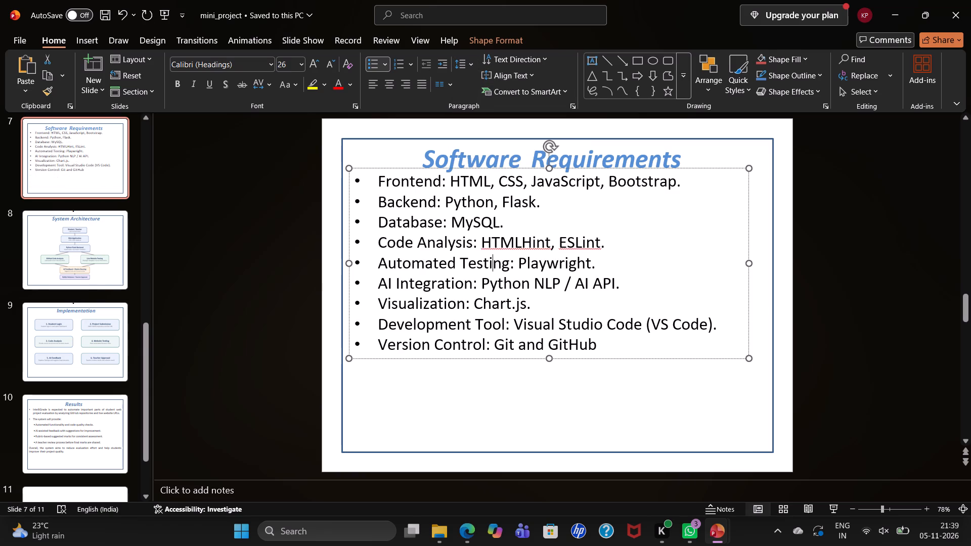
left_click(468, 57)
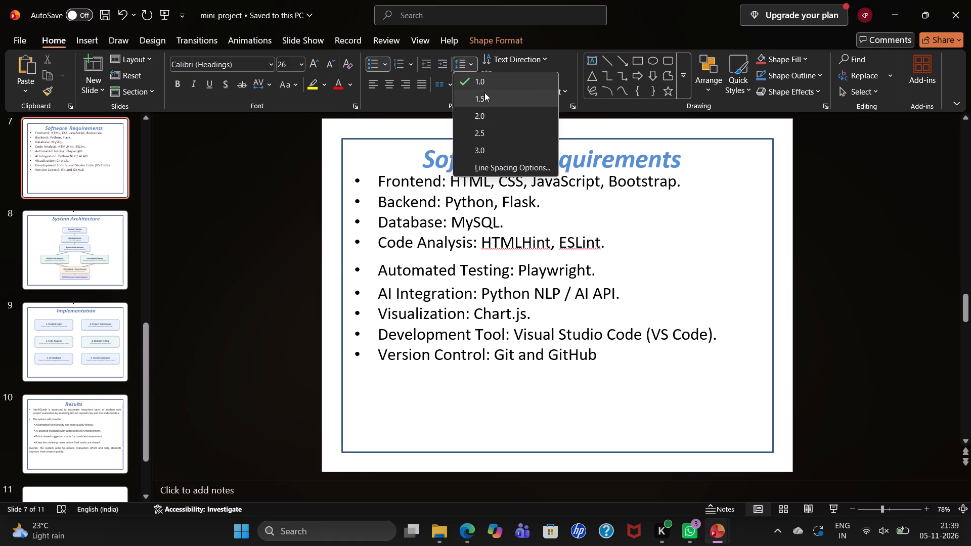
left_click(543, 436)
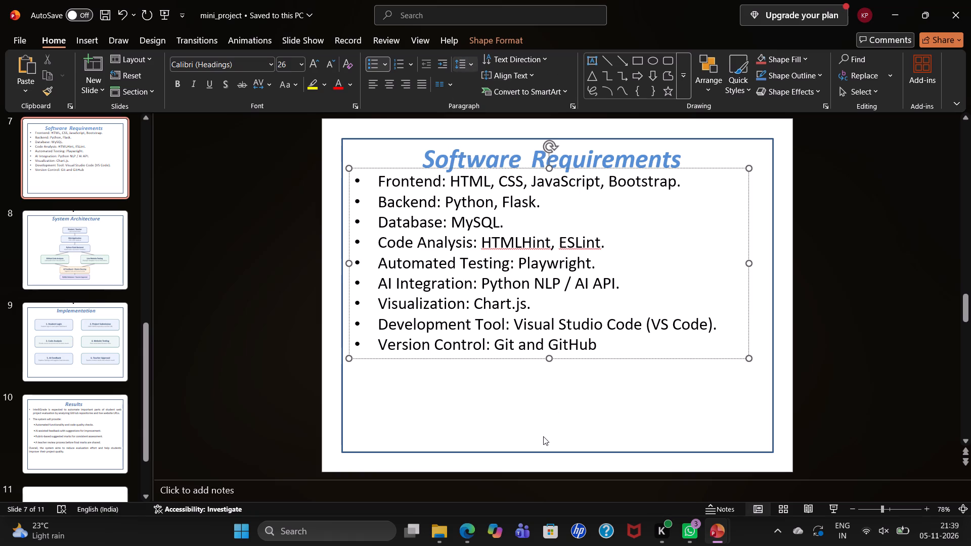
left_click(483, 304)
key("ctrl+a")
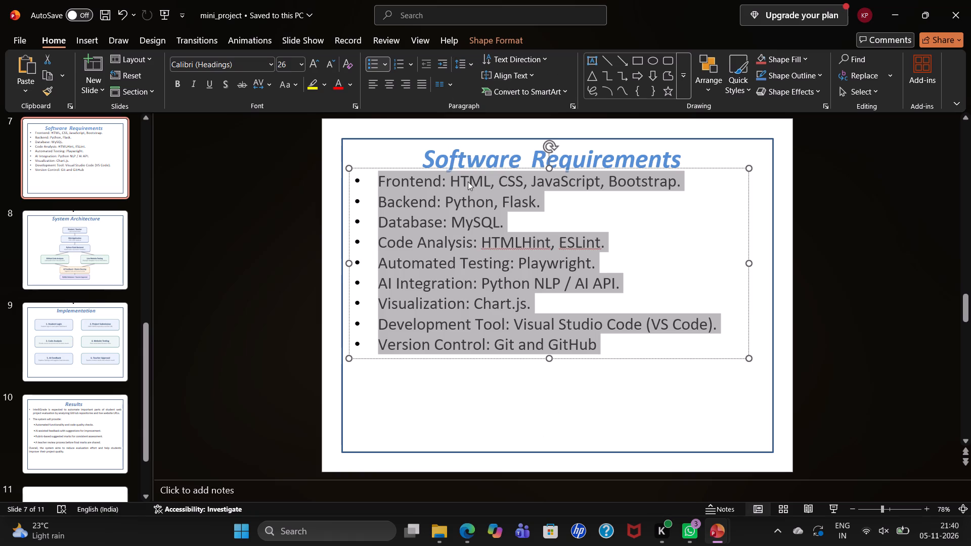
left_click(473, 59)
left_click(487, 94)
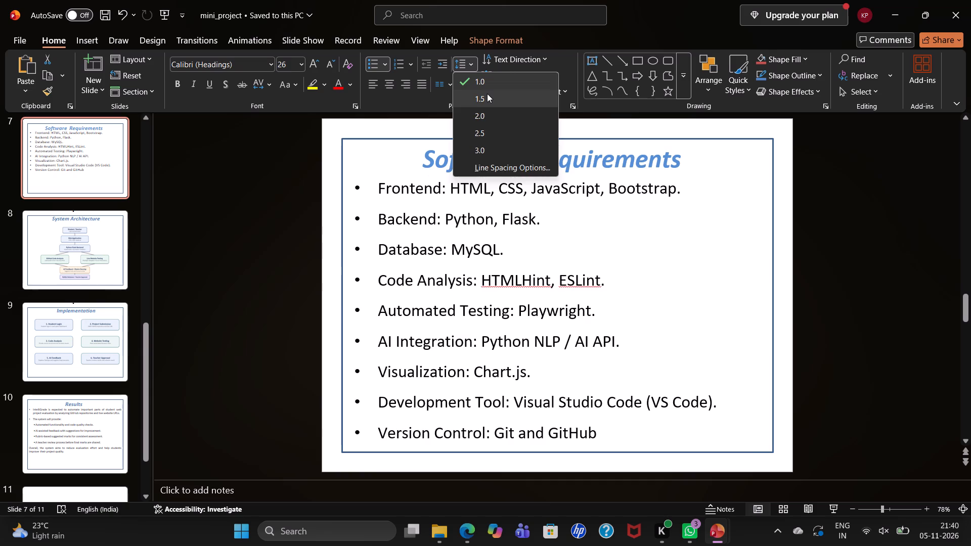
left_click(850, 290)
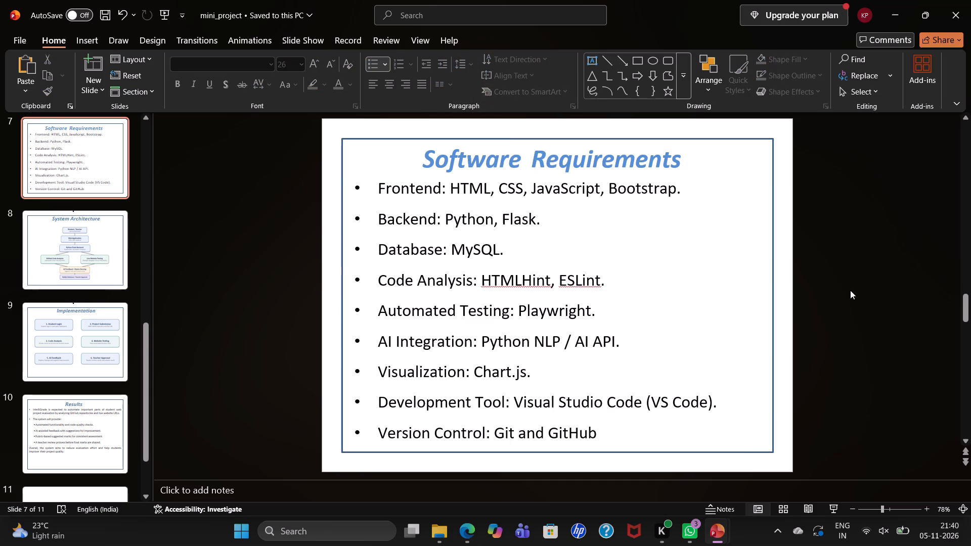
Set all the body text on the Proposed System slide to font size 20.
left_click(71, 415)
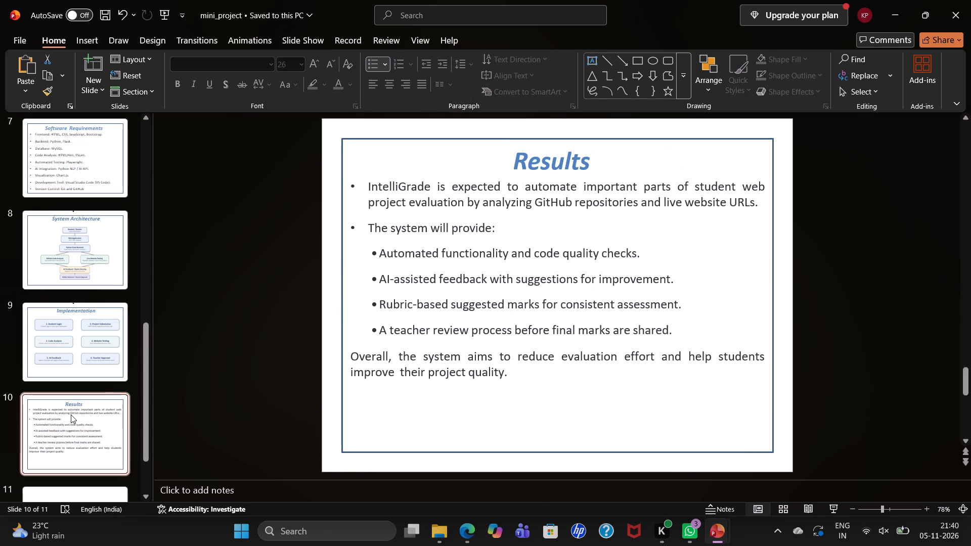
left_click(75, 349)
left_click(81, 270)
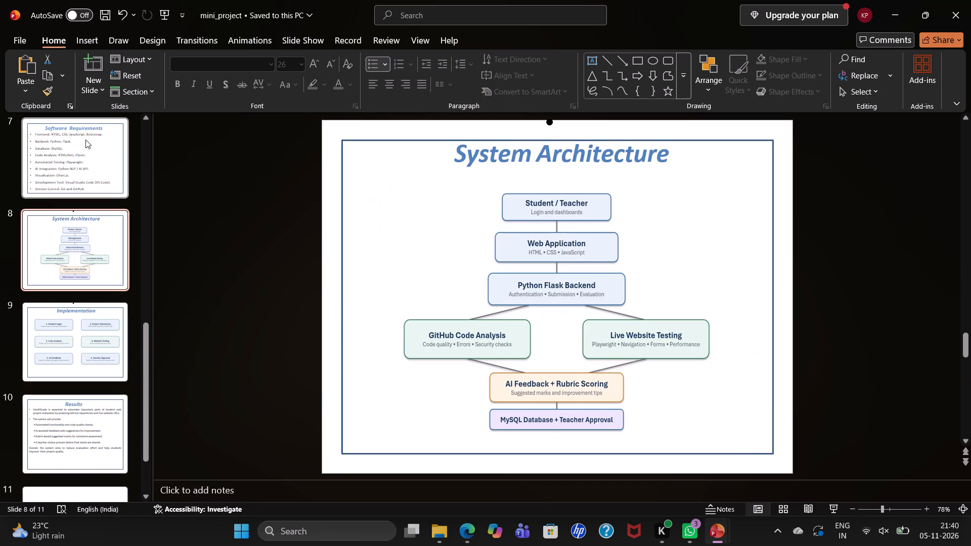
left_click(85, 140)
scroll(89, 250, "up", 1)
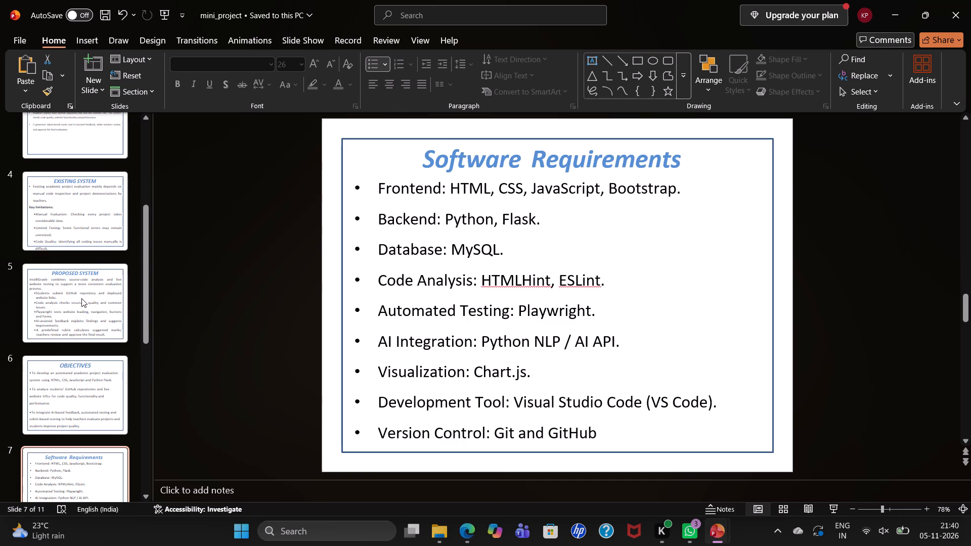
left_click(81, 298)
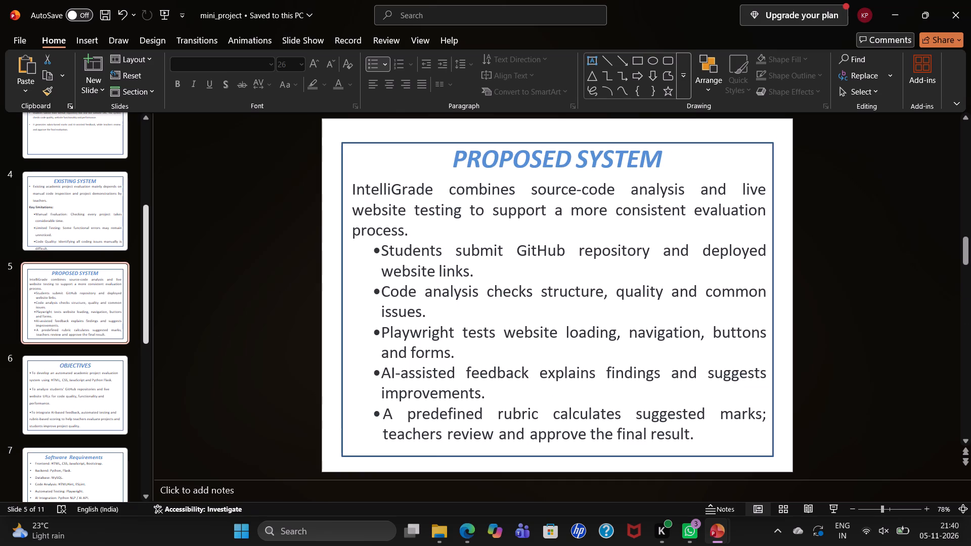
left_click(650, 310)
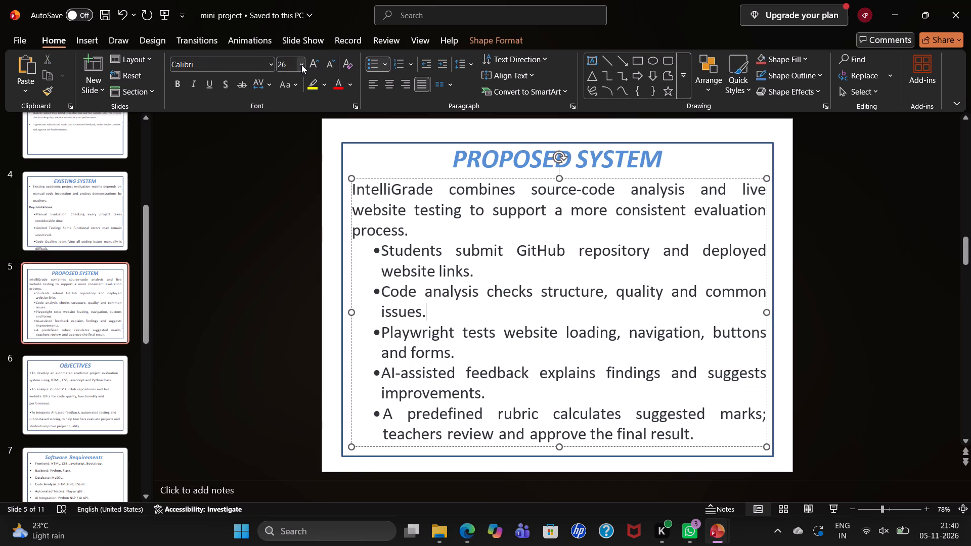
left_click(300, 65)
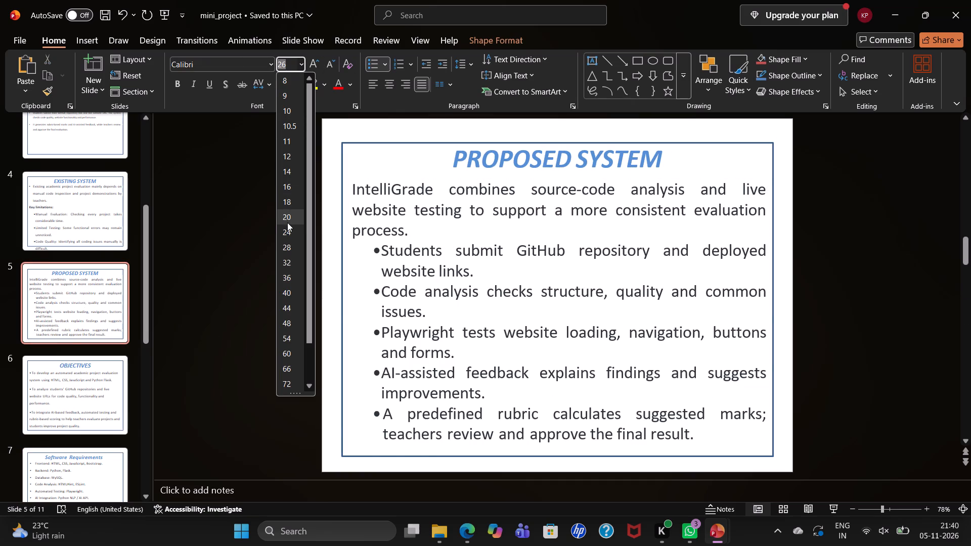
left_click(287, 222)
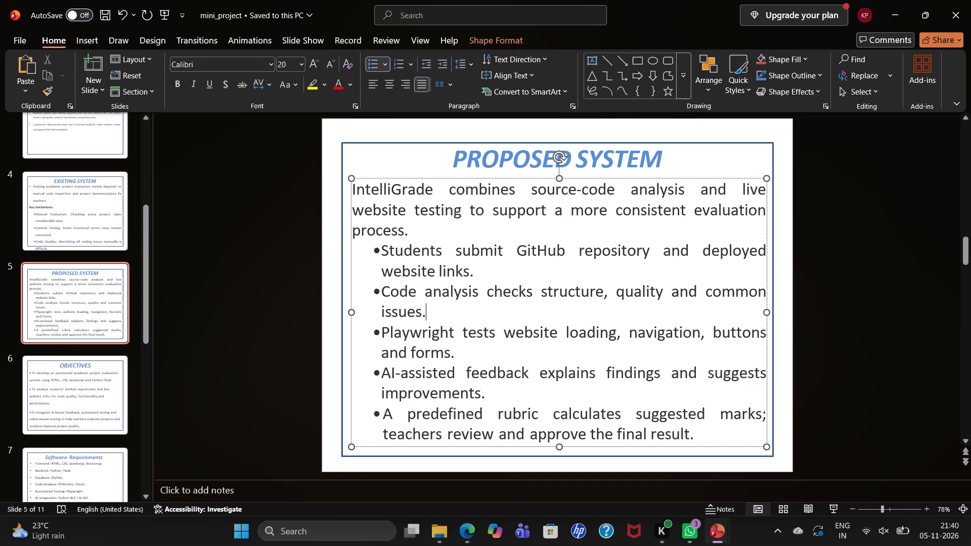
key("ctrl+a")
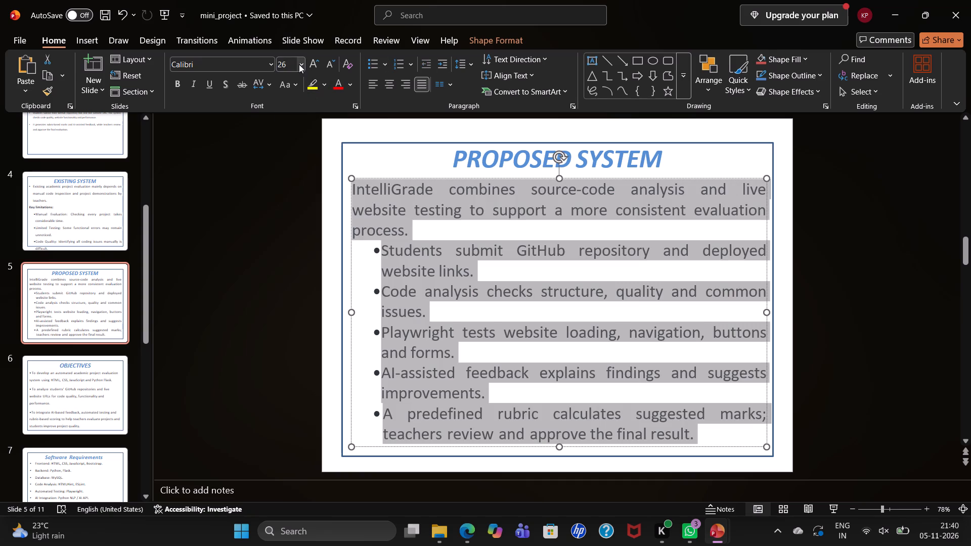
left_click(299, 64)
left_click(286, 219)
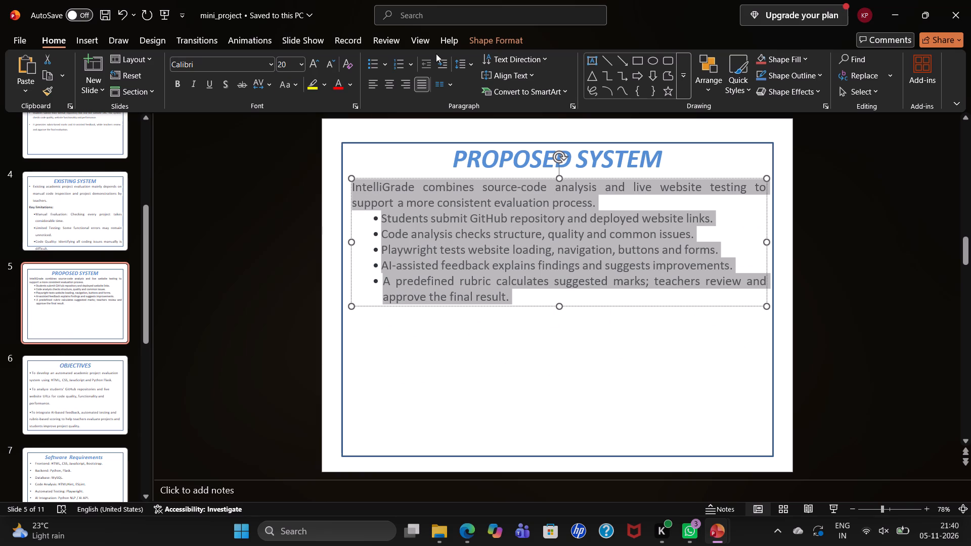
Set the line spacing of all the Proposed System body text to 1.5.
left_click(466, 66)
left_click(475, 96)
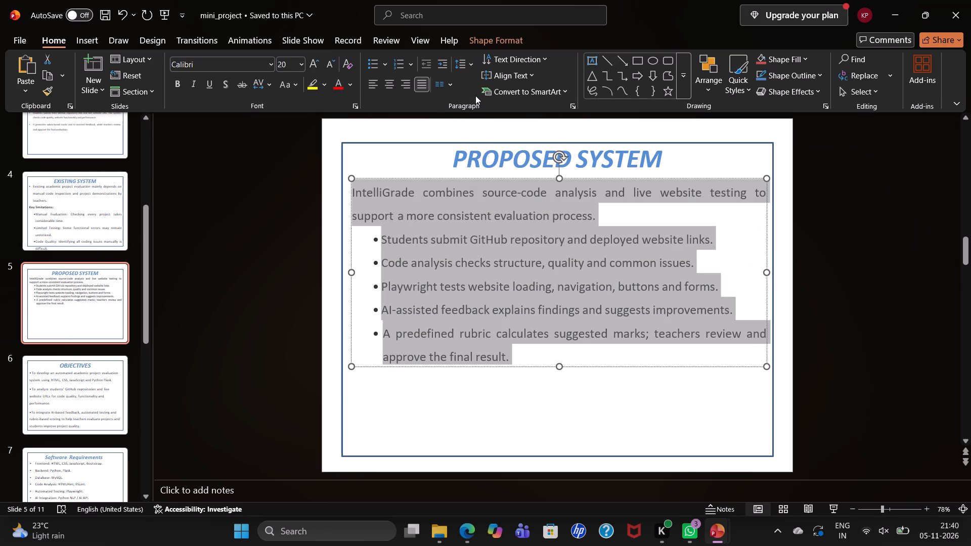
left_click(510, 401)
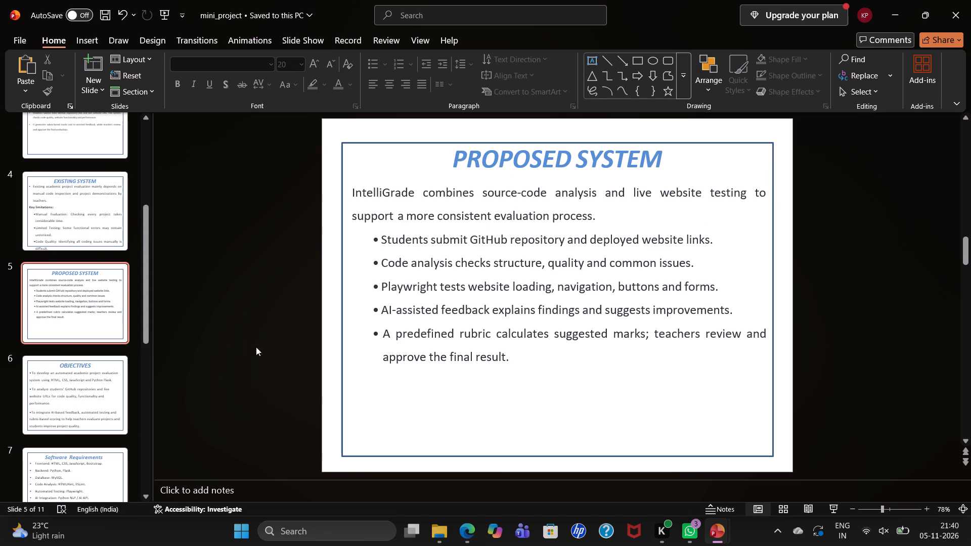
Set all the body text on the Objectives slide to font size 20 and justify it.
left_click(65, 393)
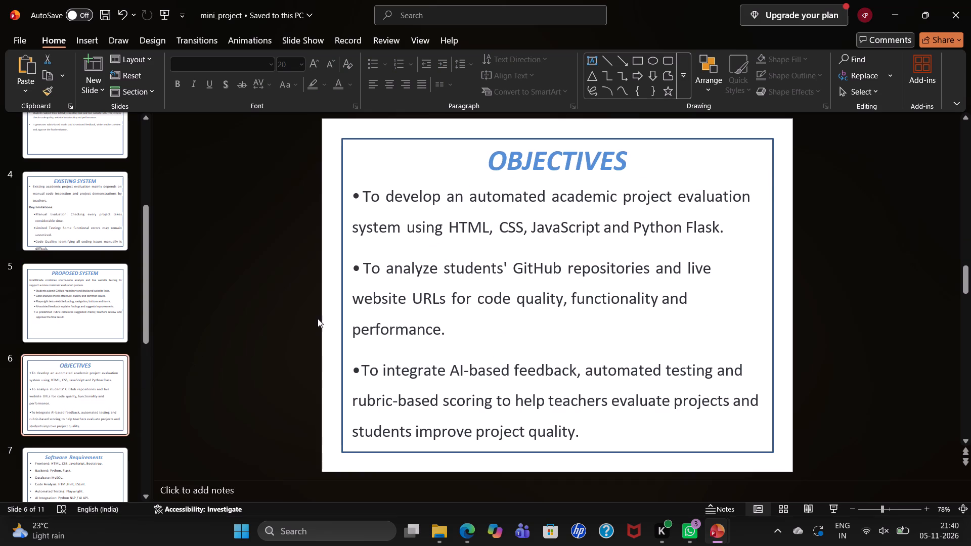
left_click(403, 286)
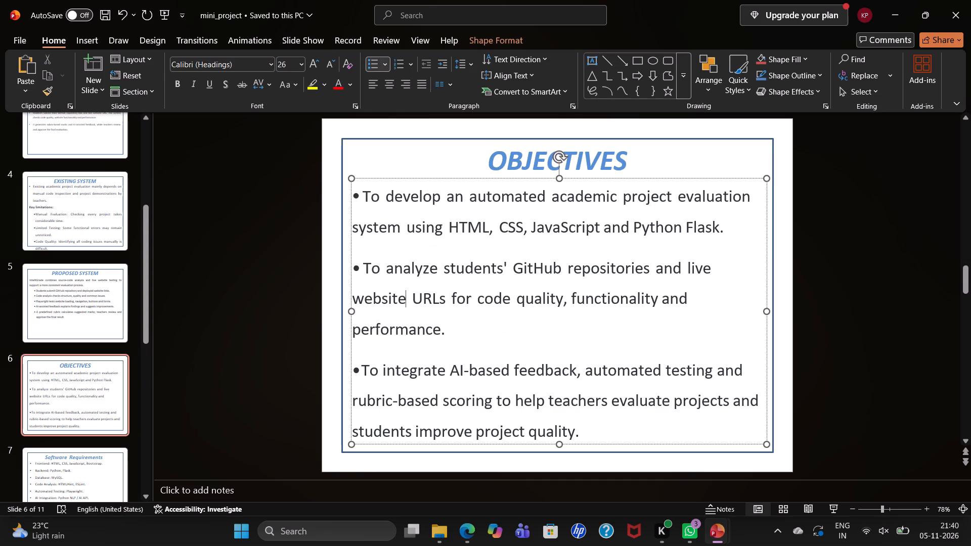
left_click(403, 286)
key("ctrl+a")
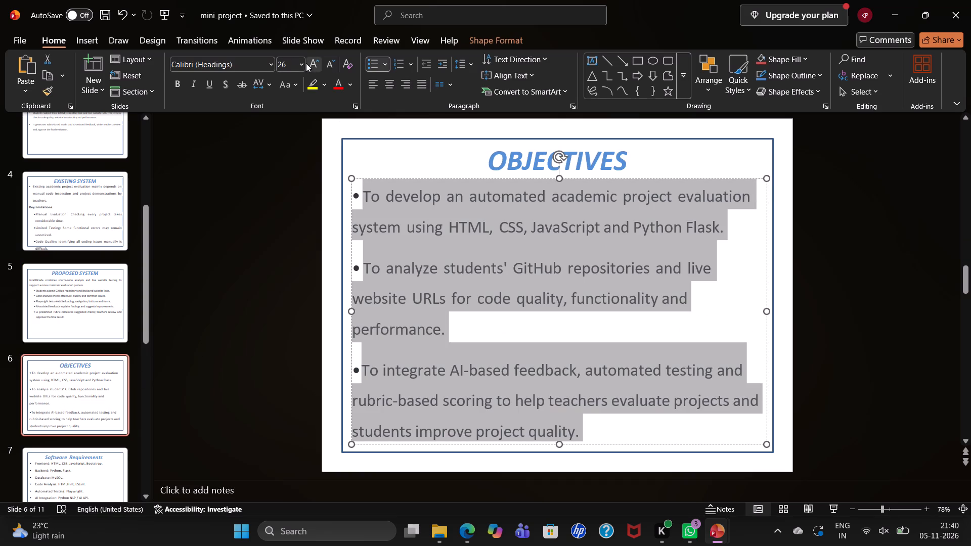
left_click(301, 62)
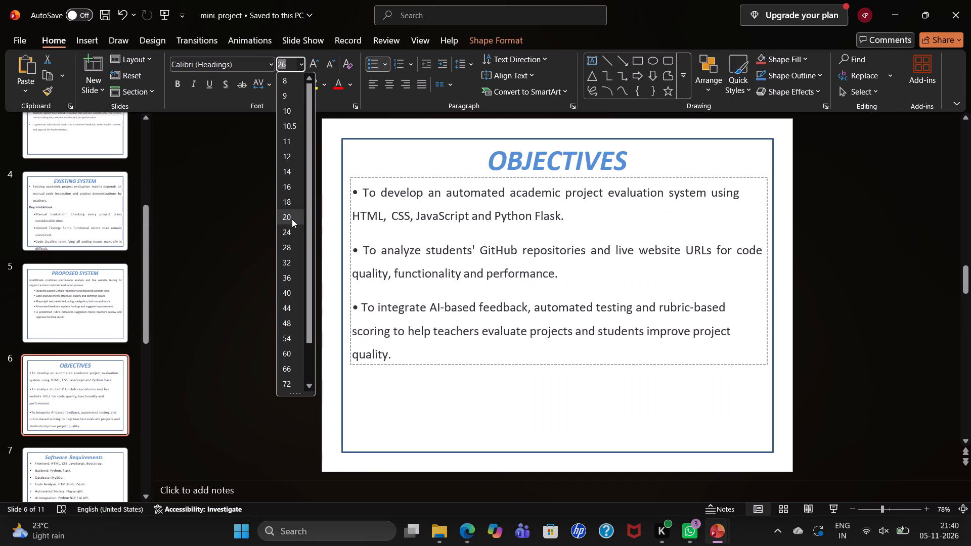
left_click(292, 219)
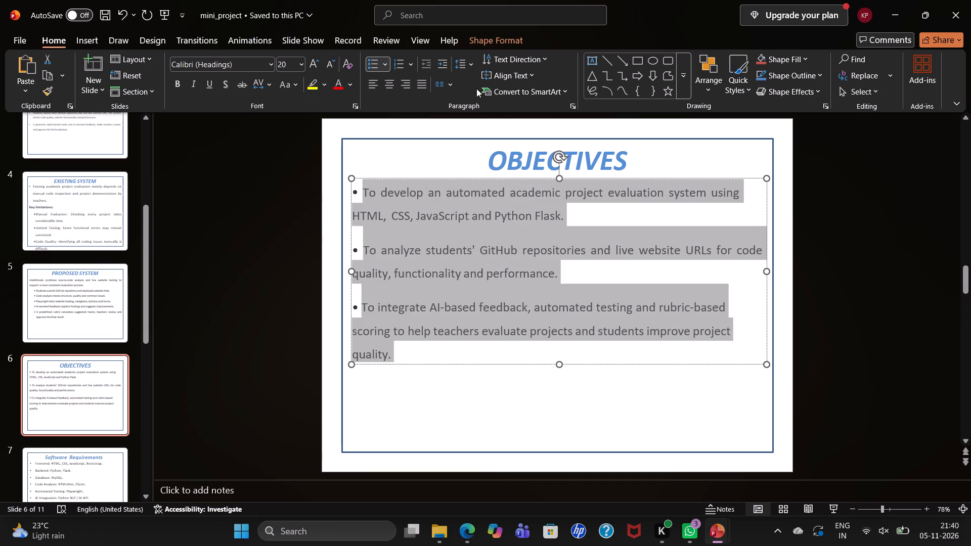
left_click(423, 84)
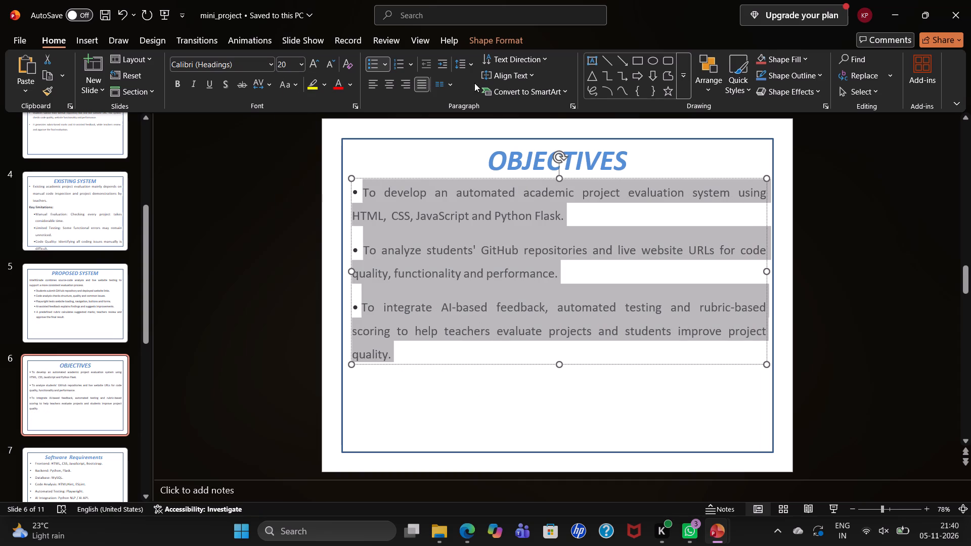
Set the line spacing of all the body text on the Objectives slide to 1.5.
left_click(470, 63)
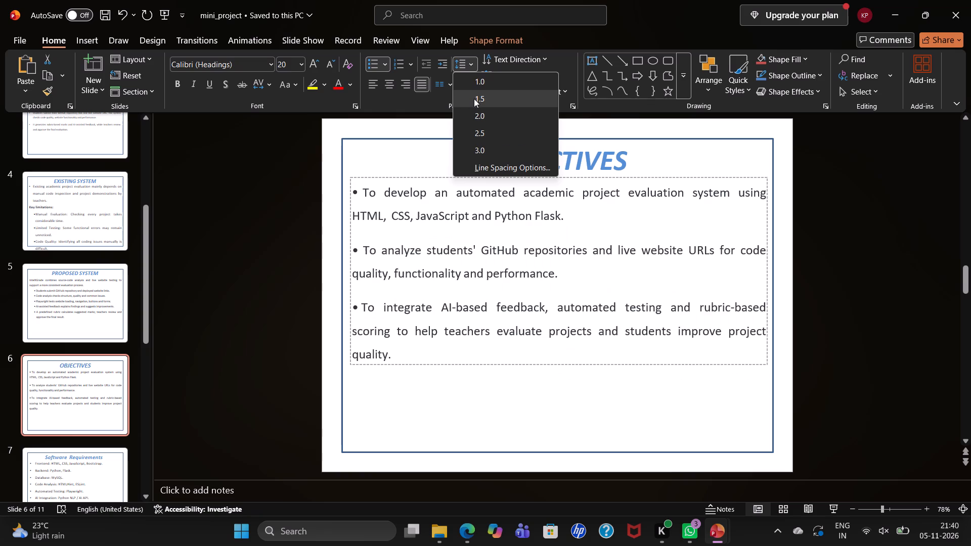
left_click(474, 98)
left_click(425, 399)
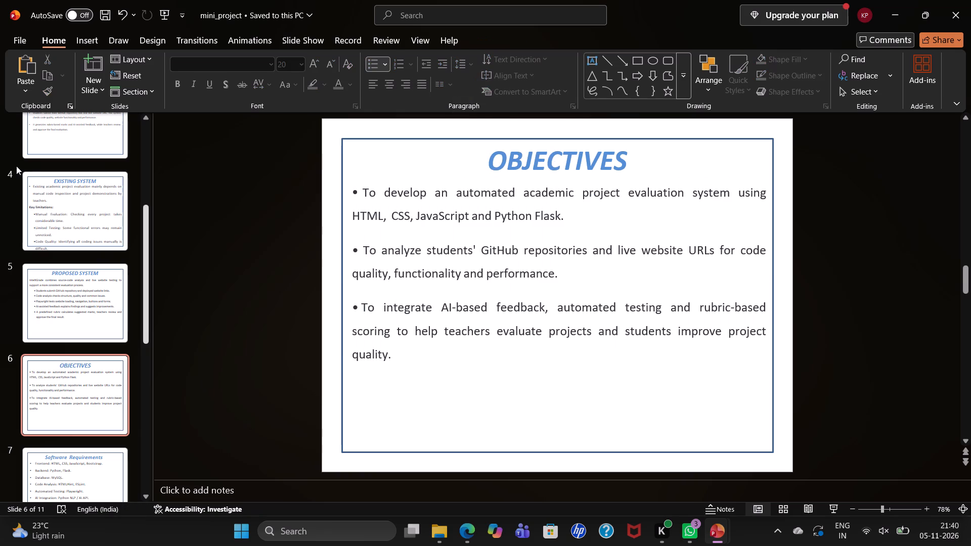
Review the mini_project slides from Introduction through Results to check that their text formatting and layout are consistent.
scroll(72, 190, "up", 1)
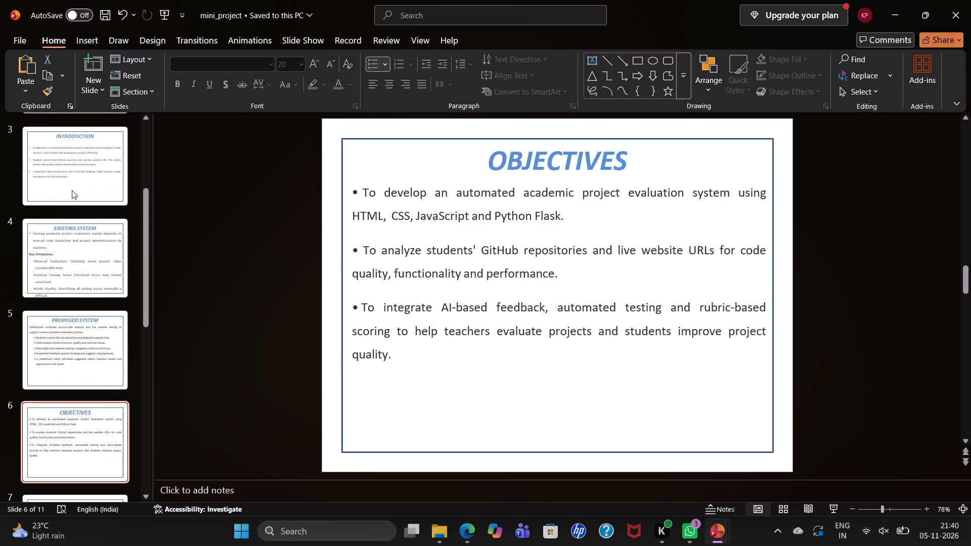
scroll(72, 190, "up", 2)
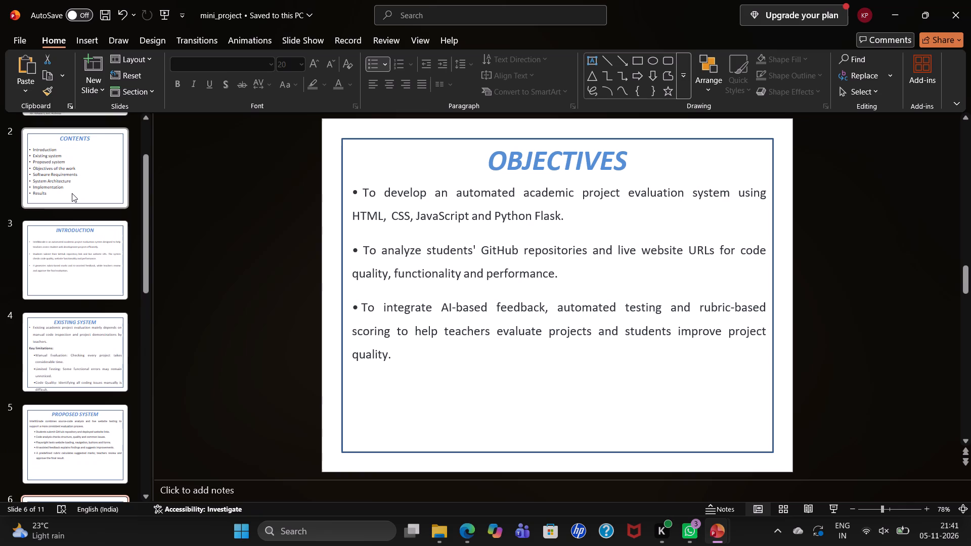
scroll(72, 193, "down", 2)
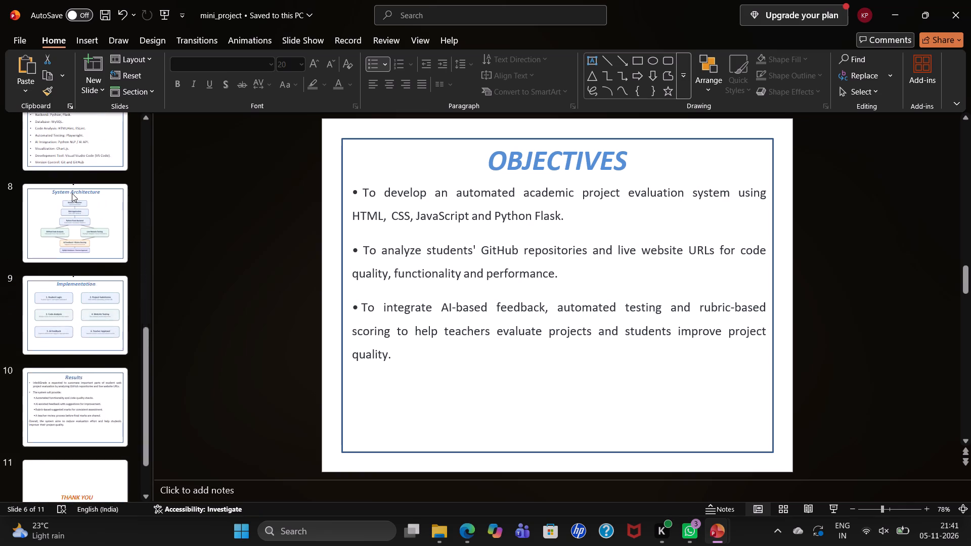
scroll(72, 193, "down", 2)
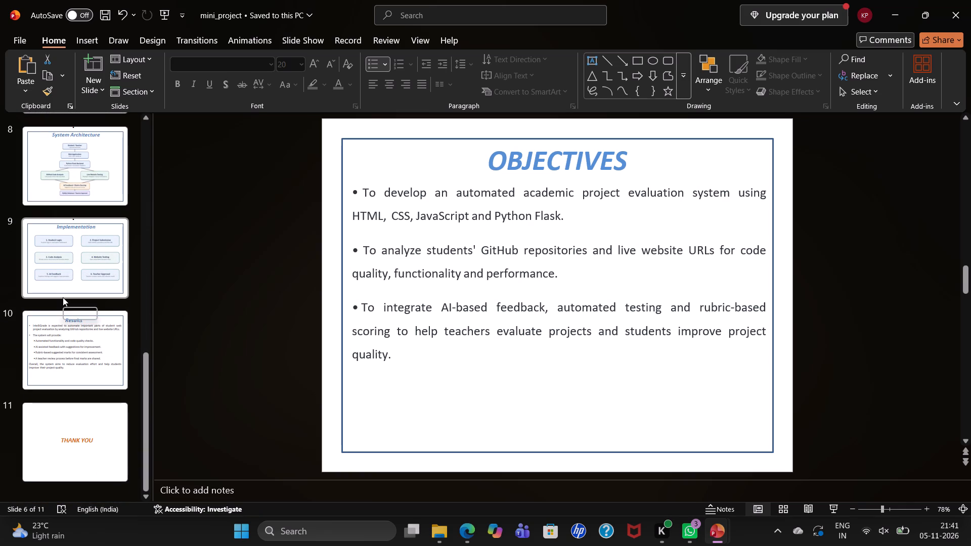
scroll(63, 297, "down", 1)
scroll(63, 297, "up", 1)
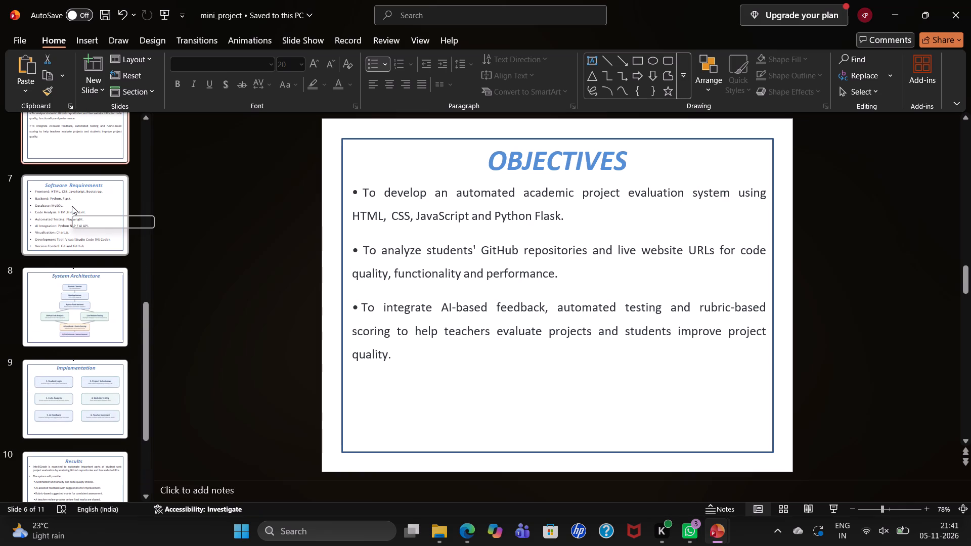
scroll(72, 206, "up", 1)
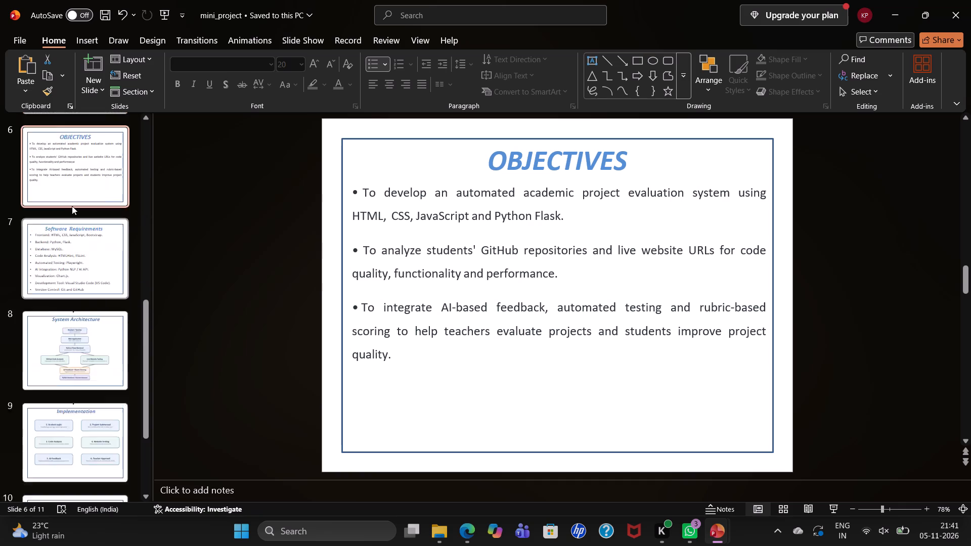
scroll(72, 206, "up", 1)
left_click(71, 251)
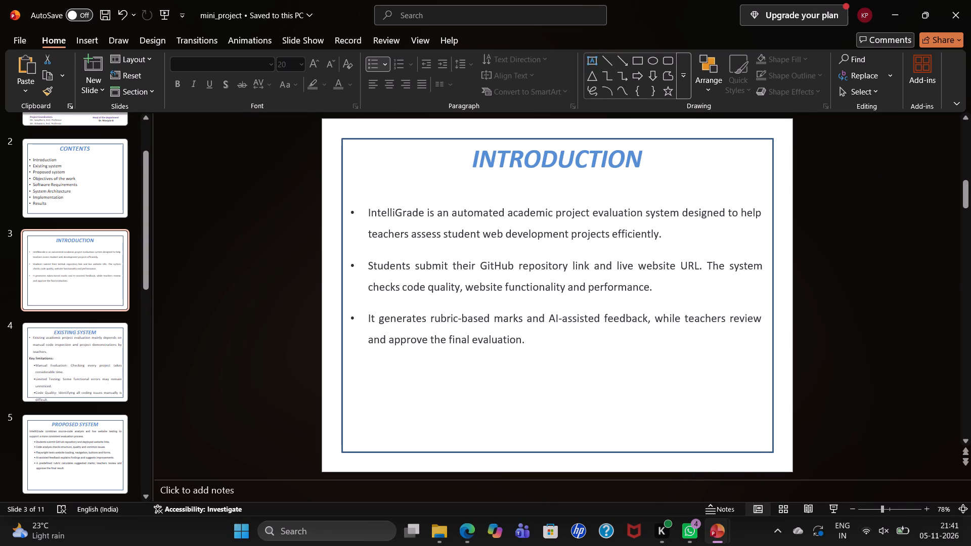
left_click(76, 373)
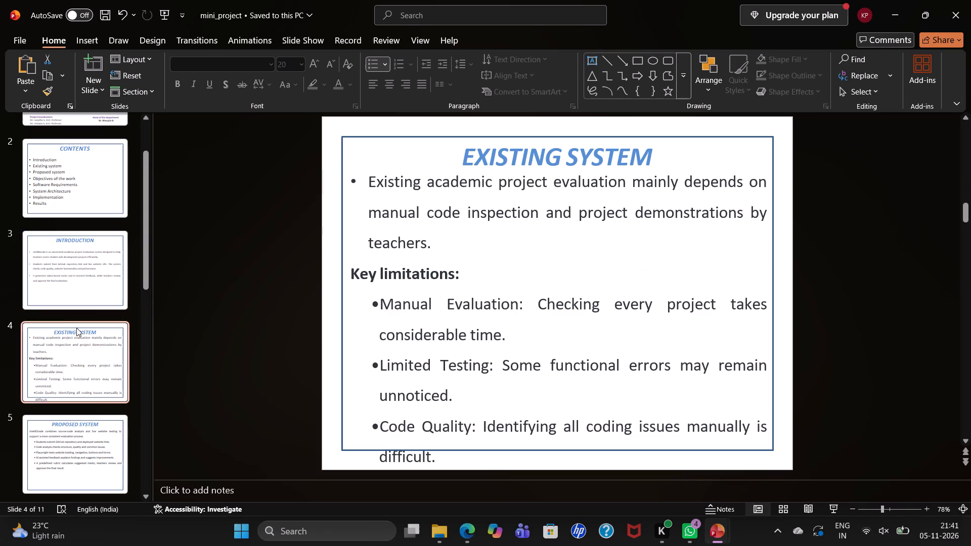
scroll(76, 328, "down", 1)
left_click(75, 205)
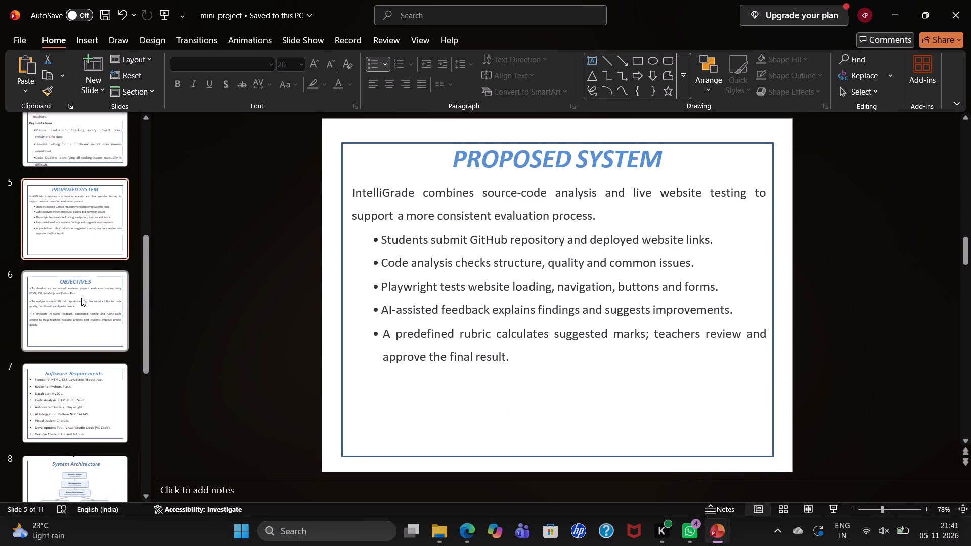
left_click(81, 298)
scroll(86, 413, "down", 1)
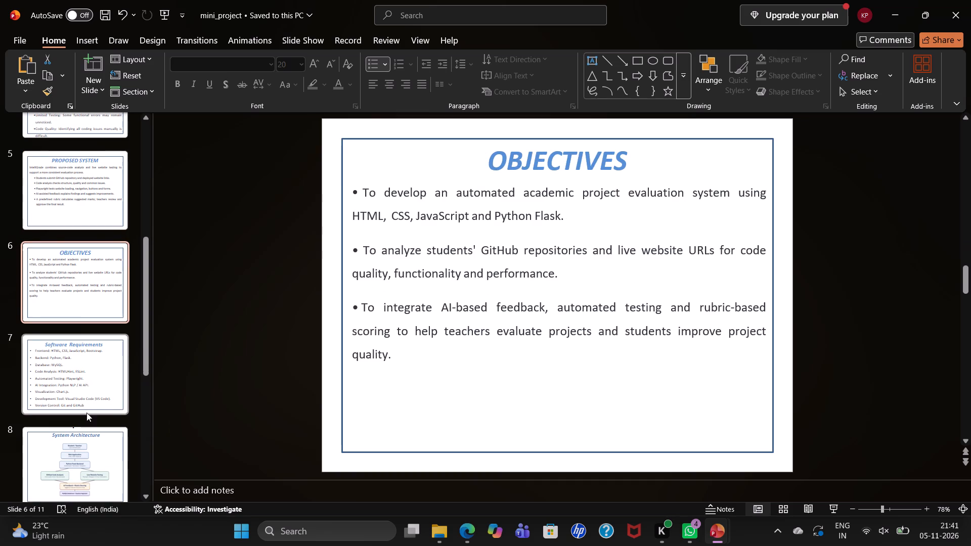
scroll(86, 413, "down", 3)
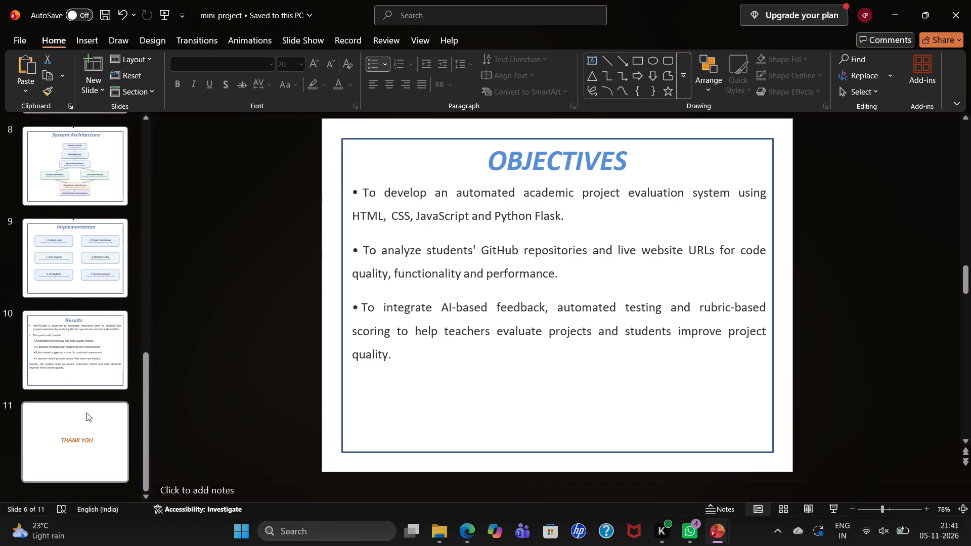
left_click(76, 248)
left_click(85, 380)
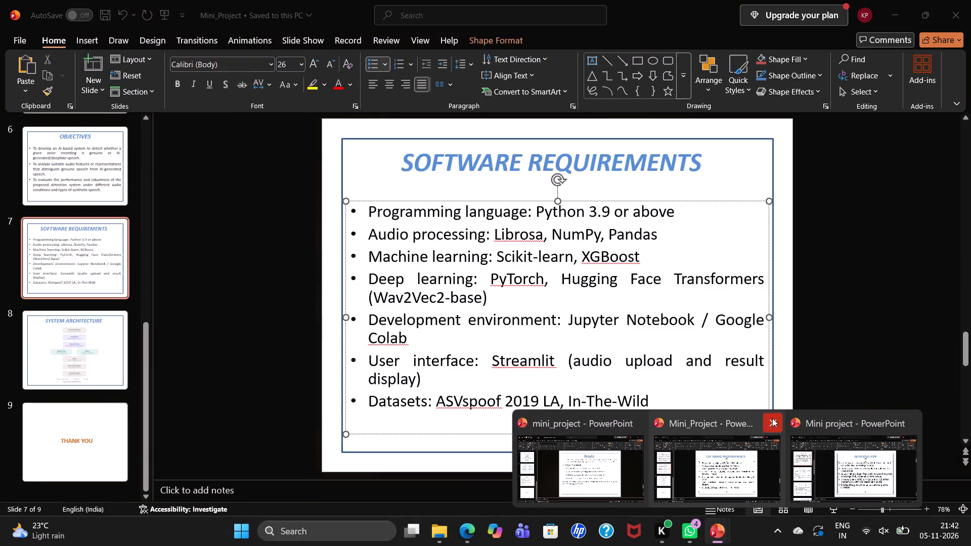
Close the Mini_Project and Mini project reference presentations, keeping the mini_project deck open.
left_click(768, 418)
left_click(845, 423)
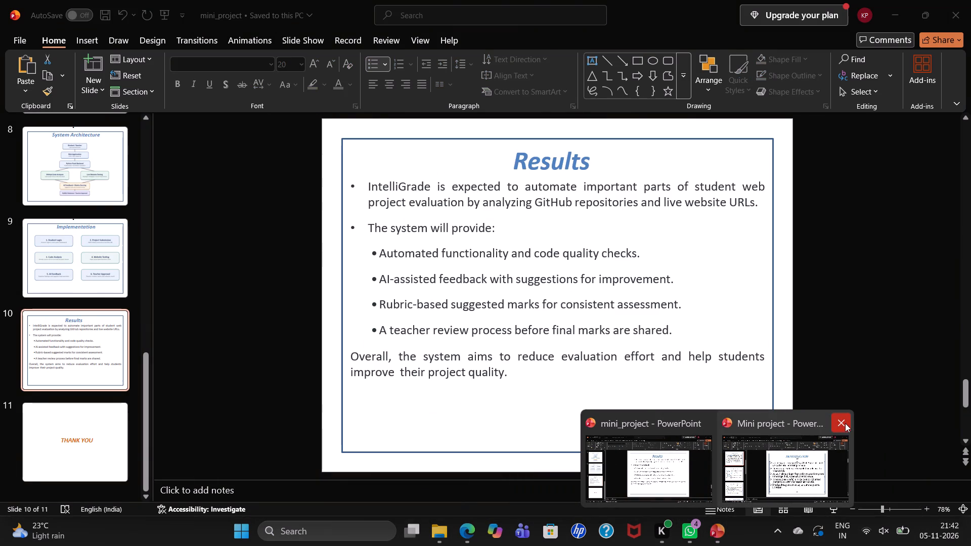
Check the formatting of the Results, Implementation, System Architecture, Software Requirements and Objectives slides, going backwards through the deck.
left_click(436, 362)
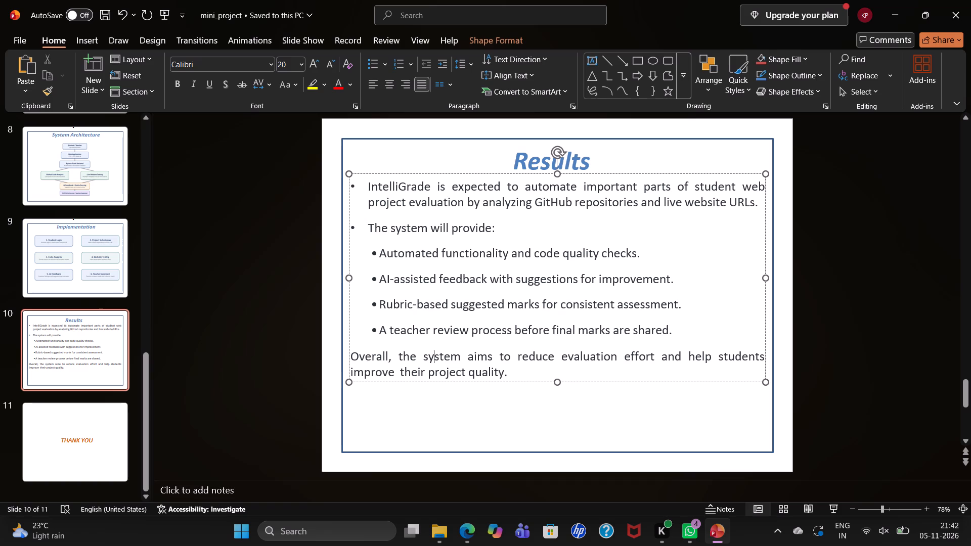
left_click(68, 234)
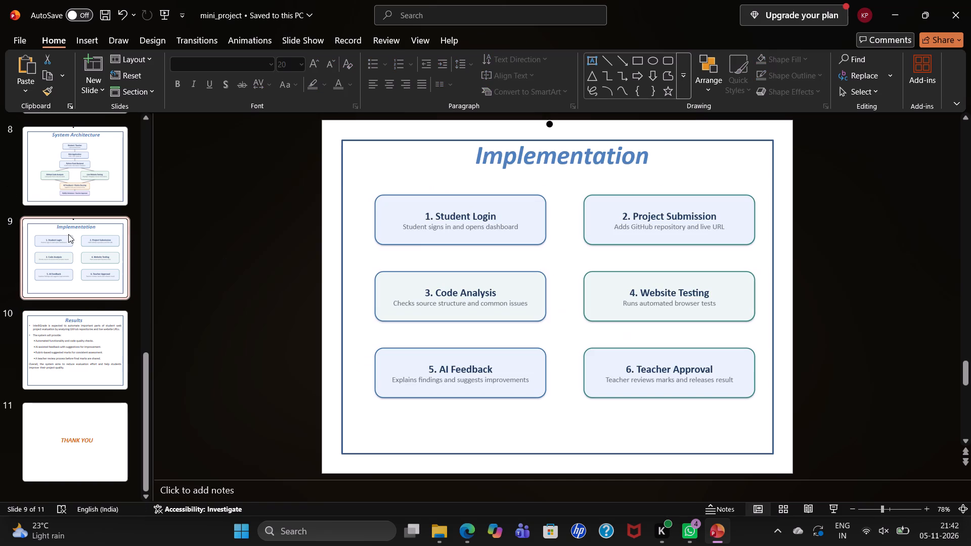
left_click(76, 166)
scroll(76, 166, "up", 1)
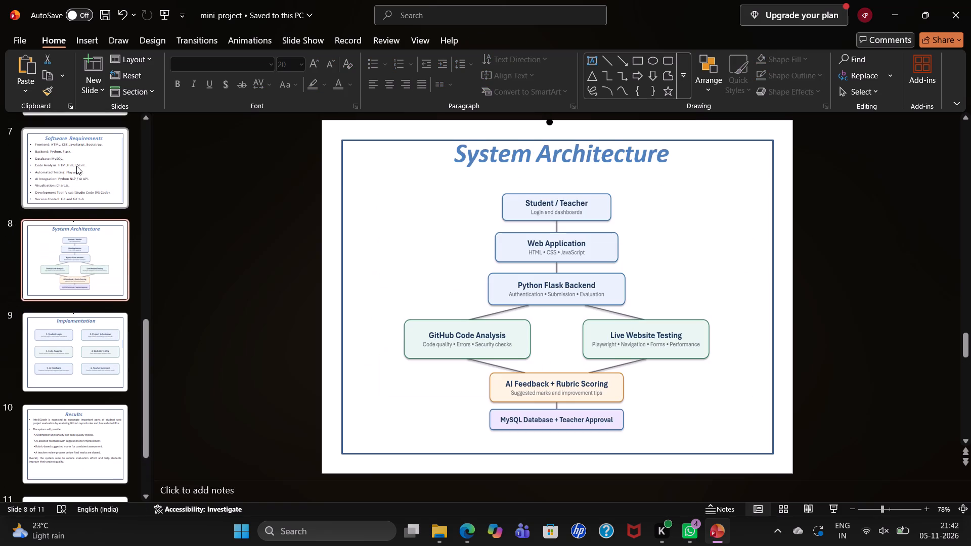
scroll(76, 166, "up", 1)
left_click(64, 264)
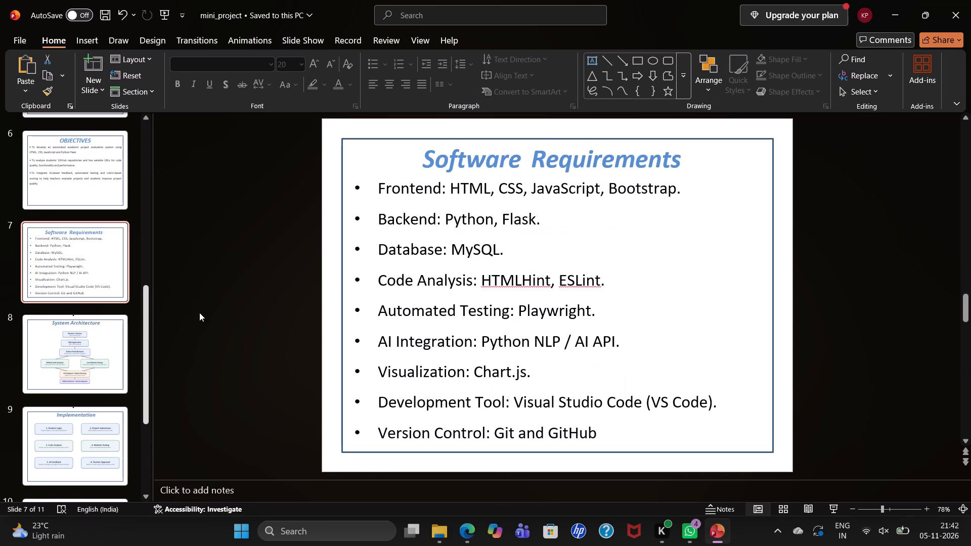
left_click(23, 180)
left_click(383, 219)
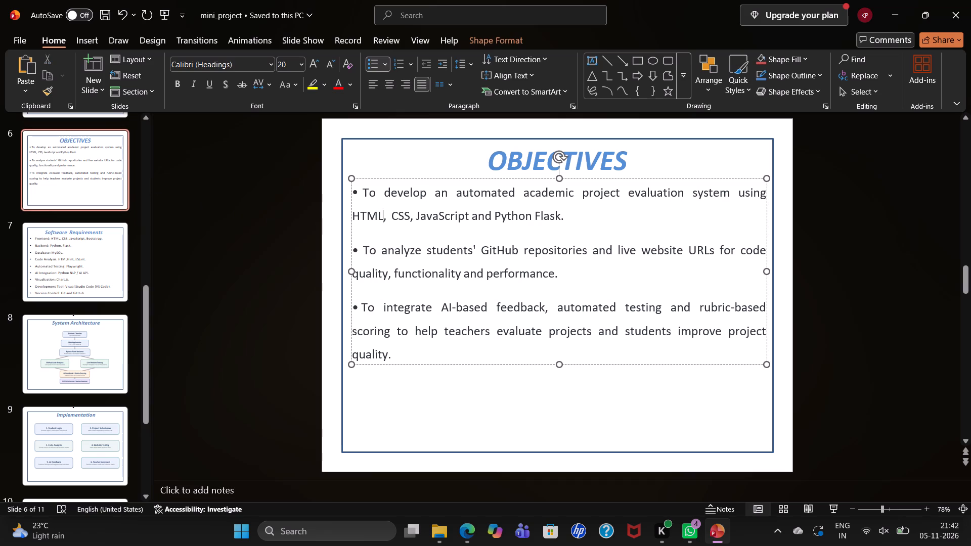
Set all the bullet text on the Software Requirements slide to font size 20.
left_click(36, 268)
left_click(385, 285)
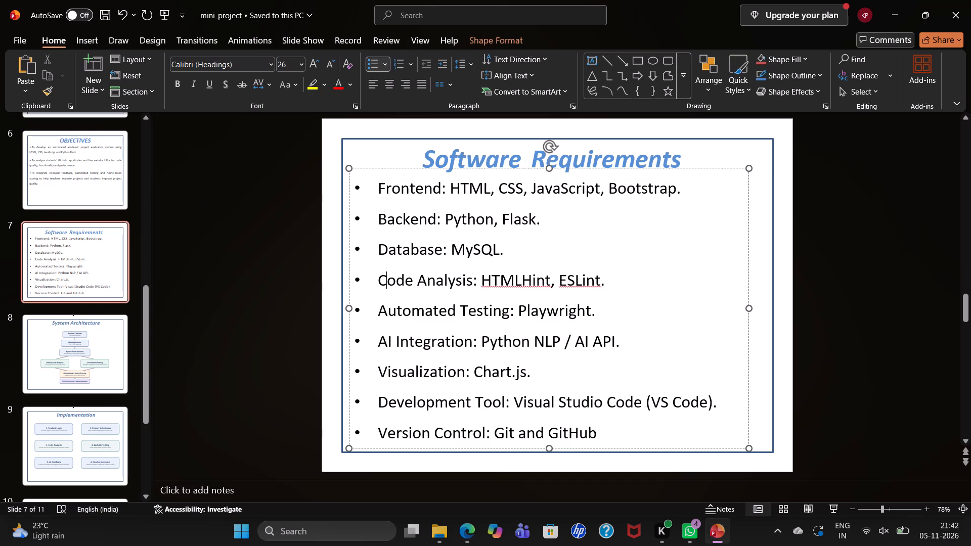
key("ctrl+a")
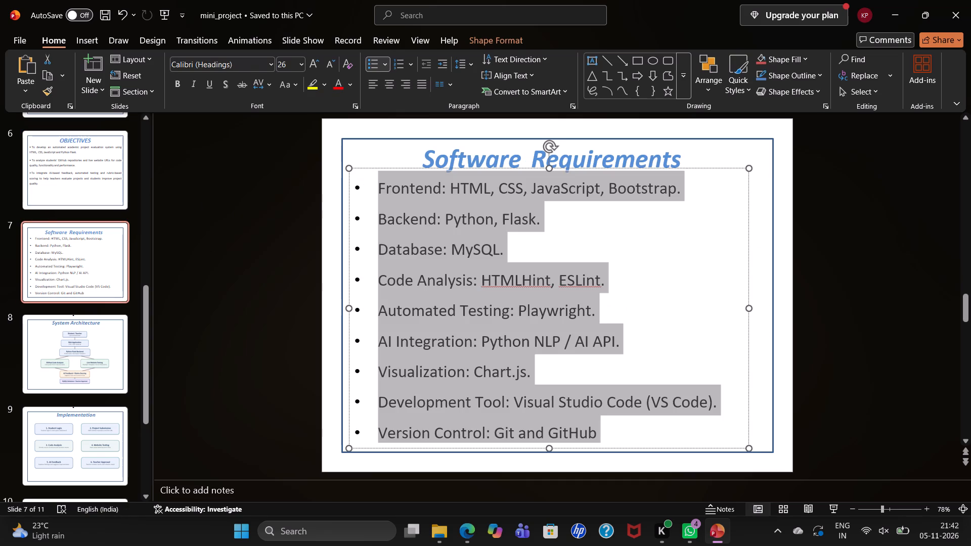
left_click(282, 62)
type("20")
key("Return")
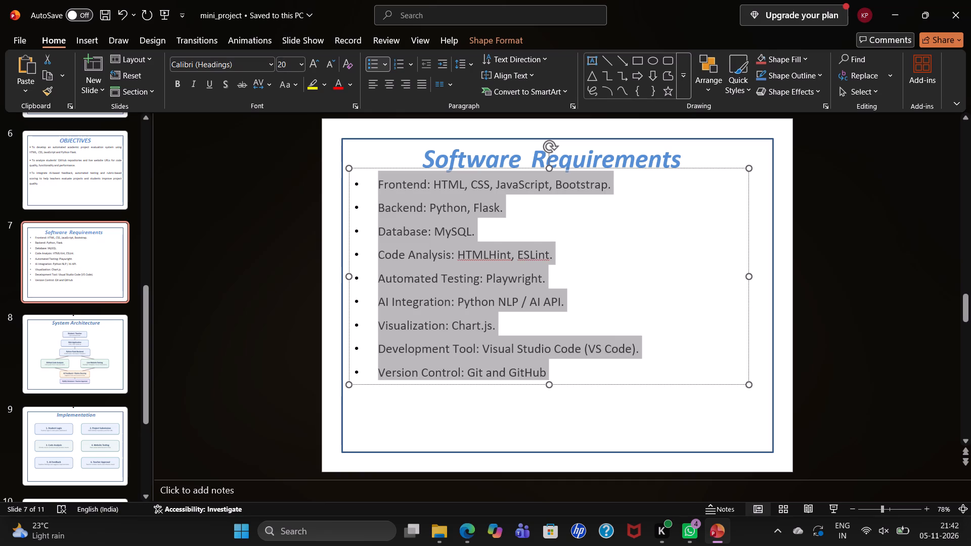
Reapply 1.5 line spacing to all the Software Requirements bullets and justify them.
left_click(470, 56)
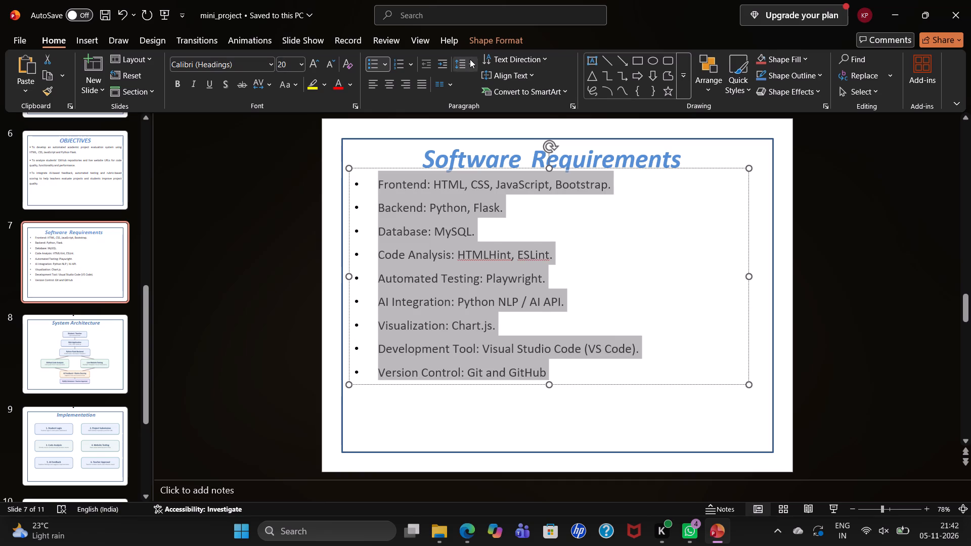
left_click(470, 59)
left_click(479, 92)
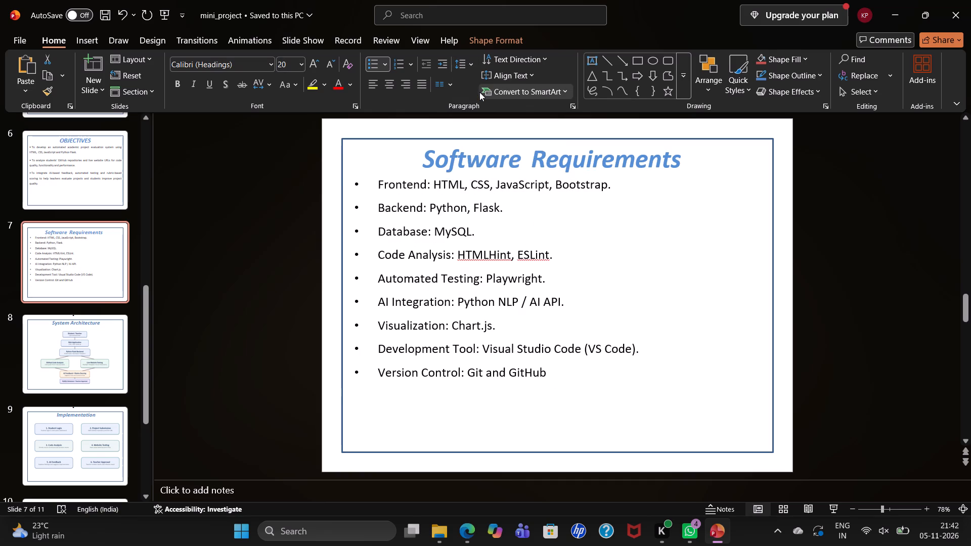
left_click(422, 86)
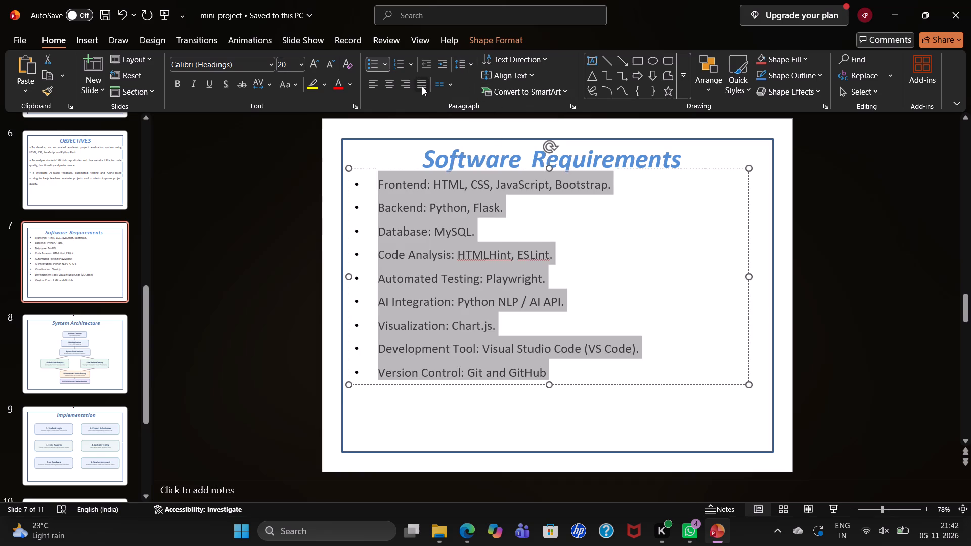
left_click(657, 372)
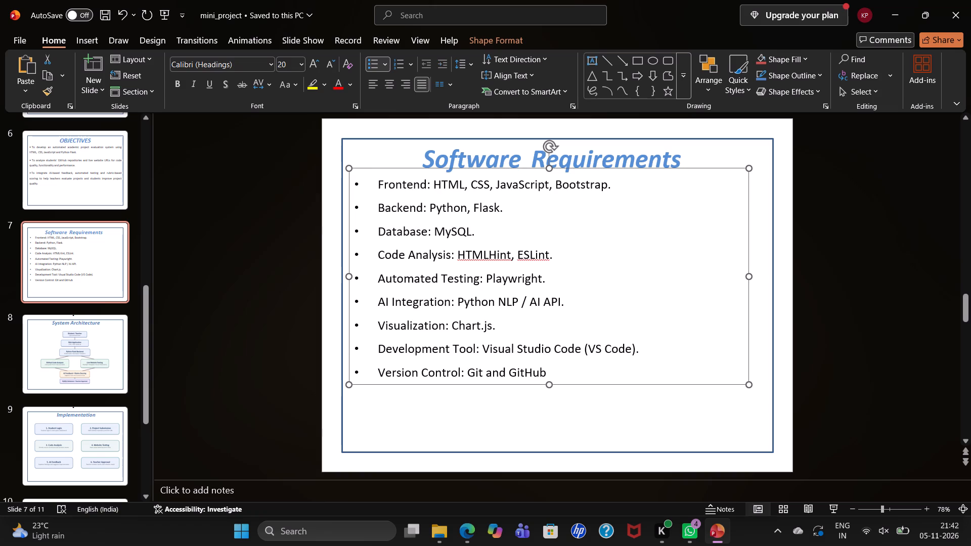
Set the line spacing of all the body text on the Results slide to 1.5.
scroll(47, 400, "down", 1)
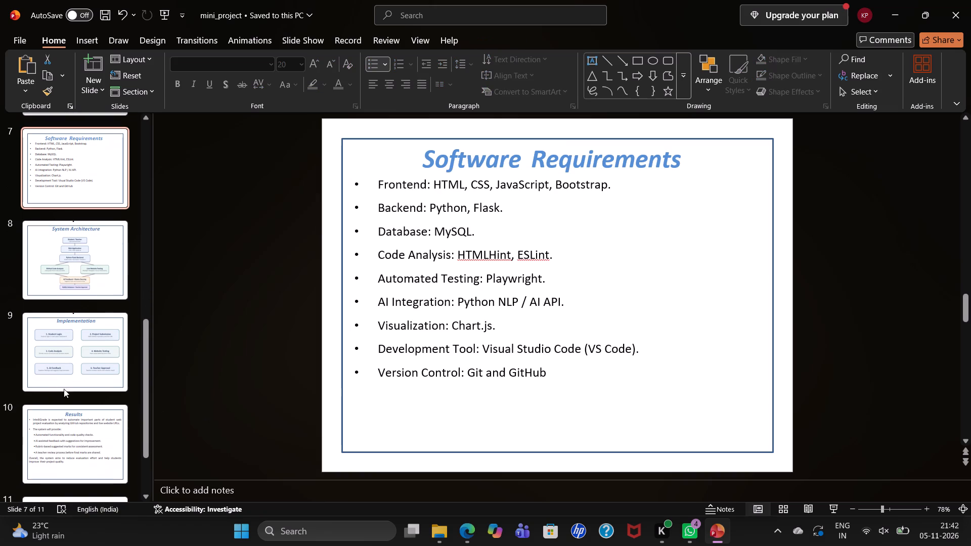
left_click(80, 445)
left_click(468, 315)
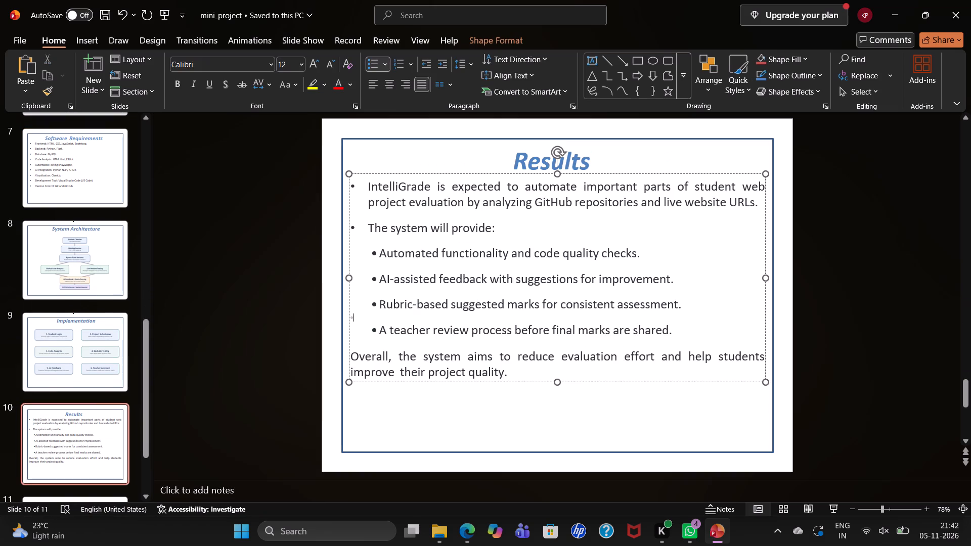
left_click(426, 262)
left_click(438, 283)
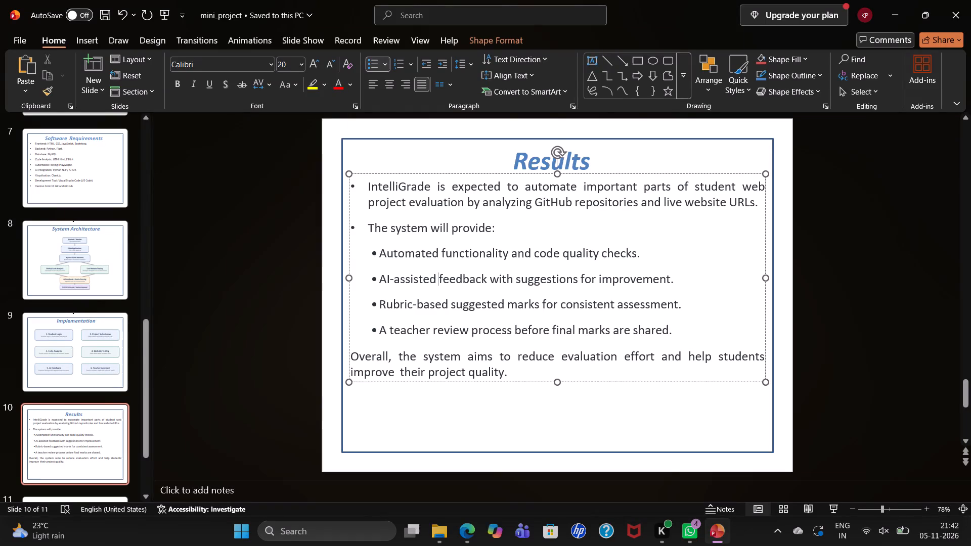
left_click(461, 67)
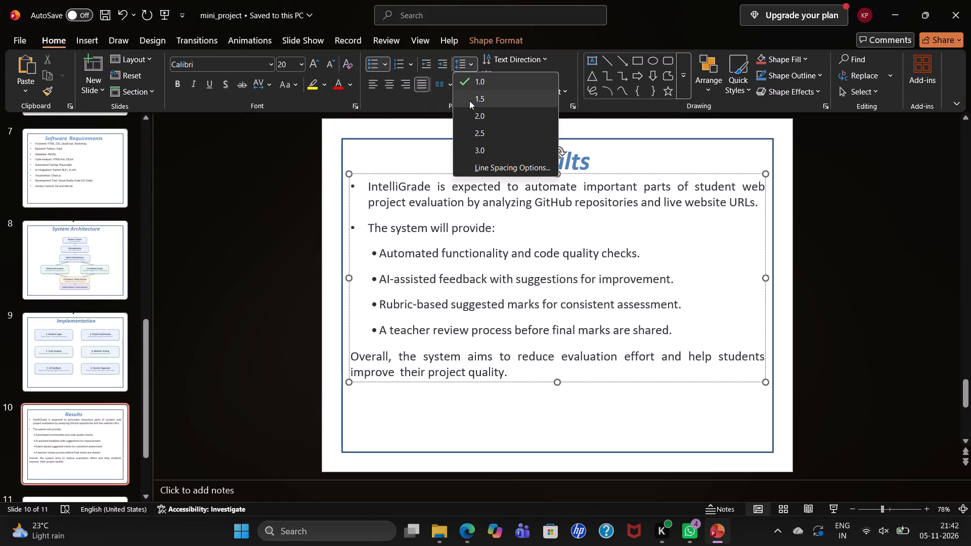
left_click(454, 346)
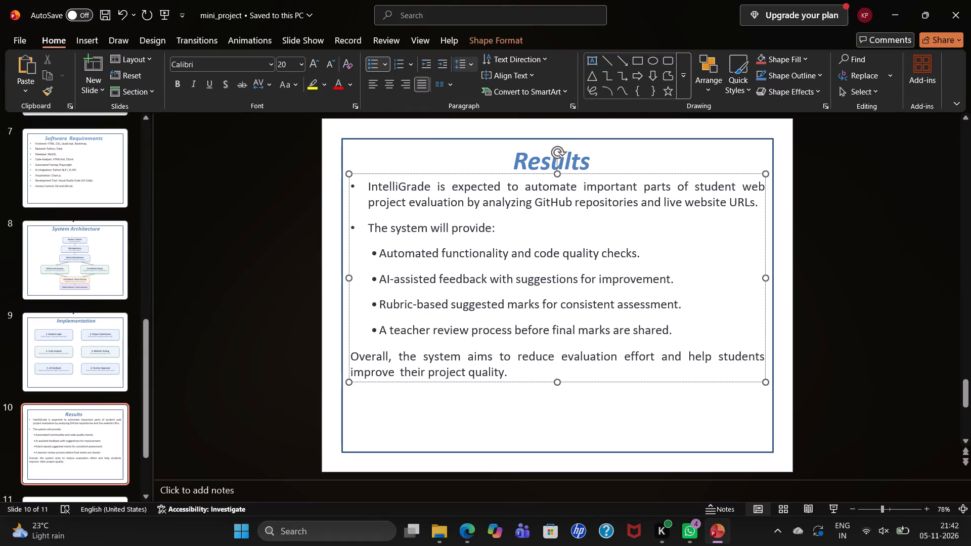
key("ctrl+a")
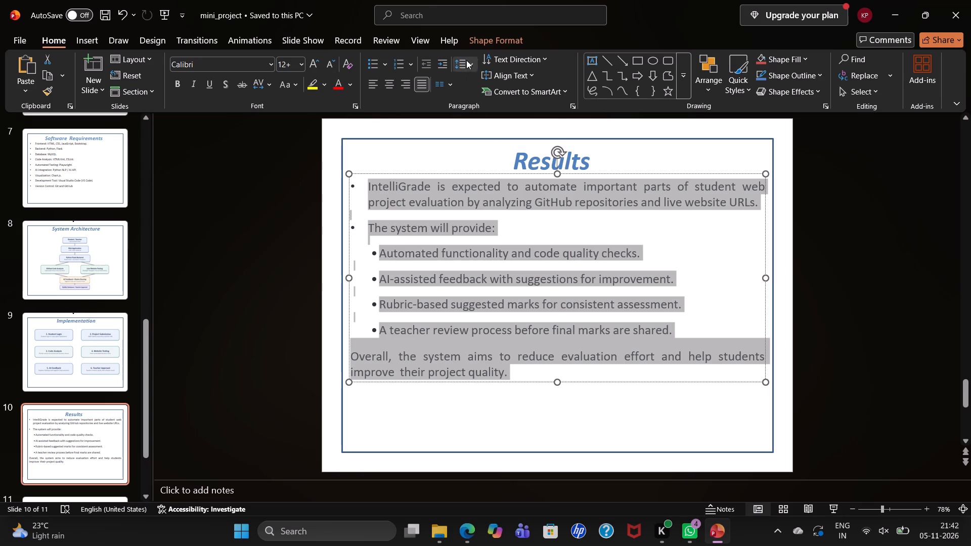
left_click(466, 60)
left_click(471, 96)
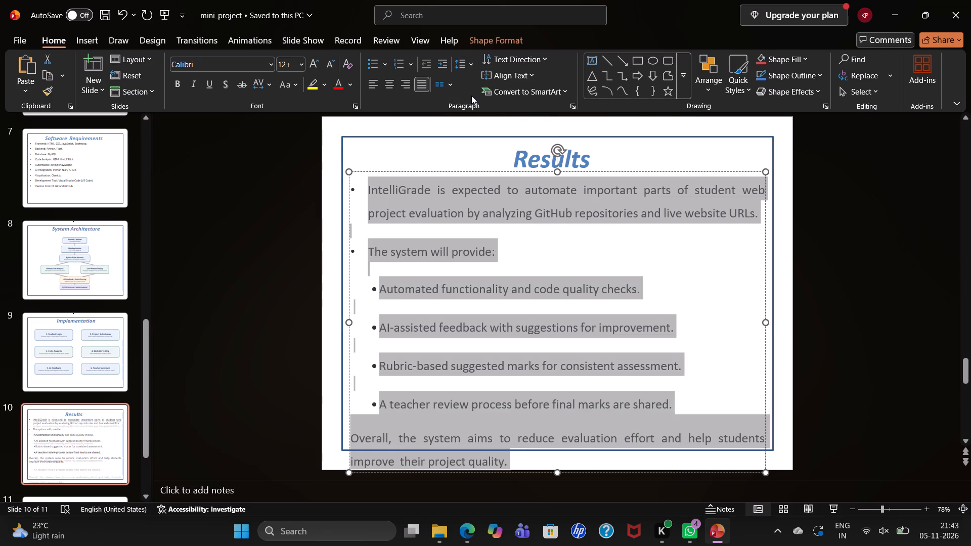
Set the blank line below "The system will provide:" on the Results slide to font size 8.
left_click(474, 256)
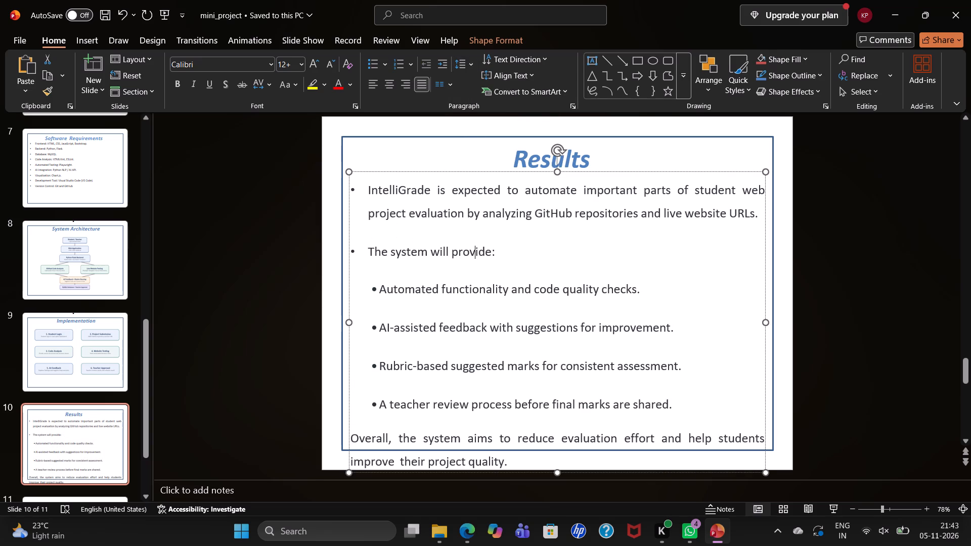
left_click(474, 270)
left_click(299, 64)
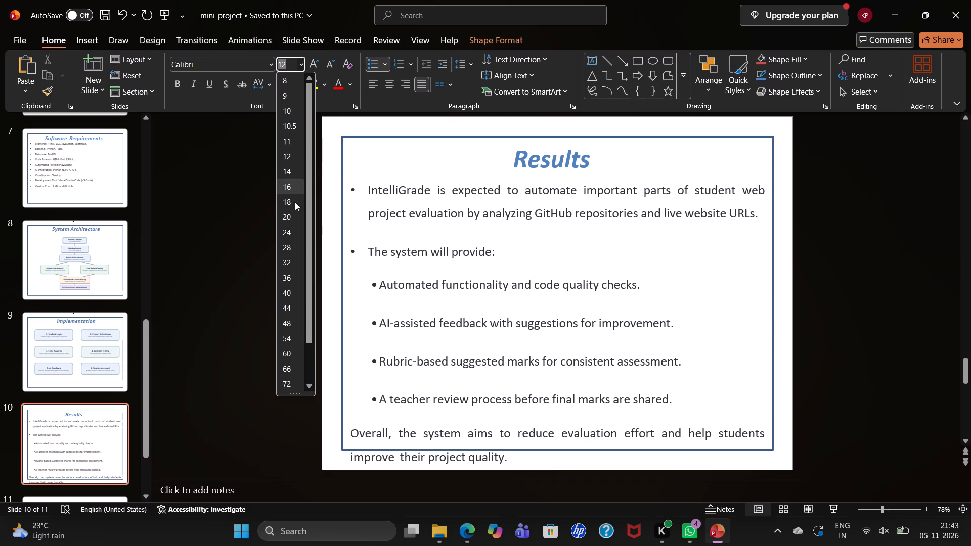
left_click(288, 78)
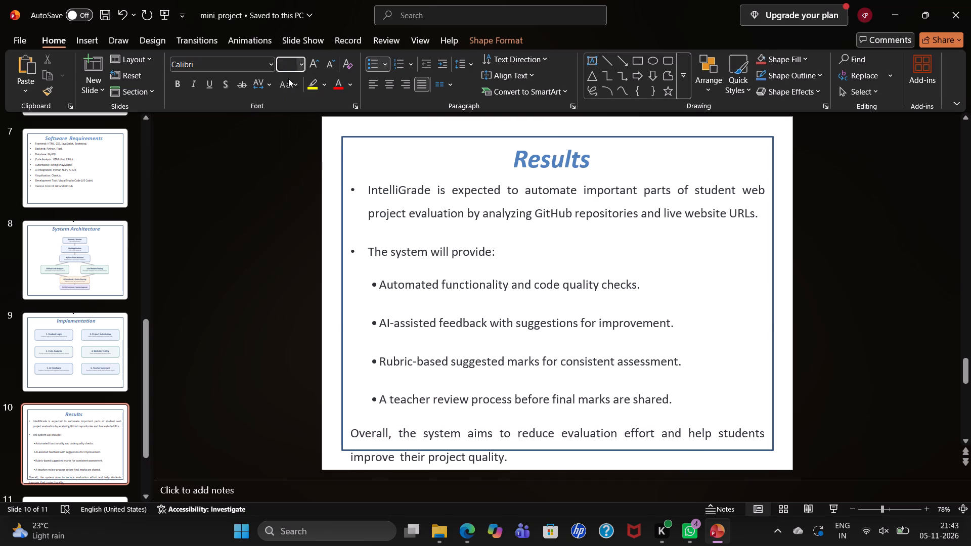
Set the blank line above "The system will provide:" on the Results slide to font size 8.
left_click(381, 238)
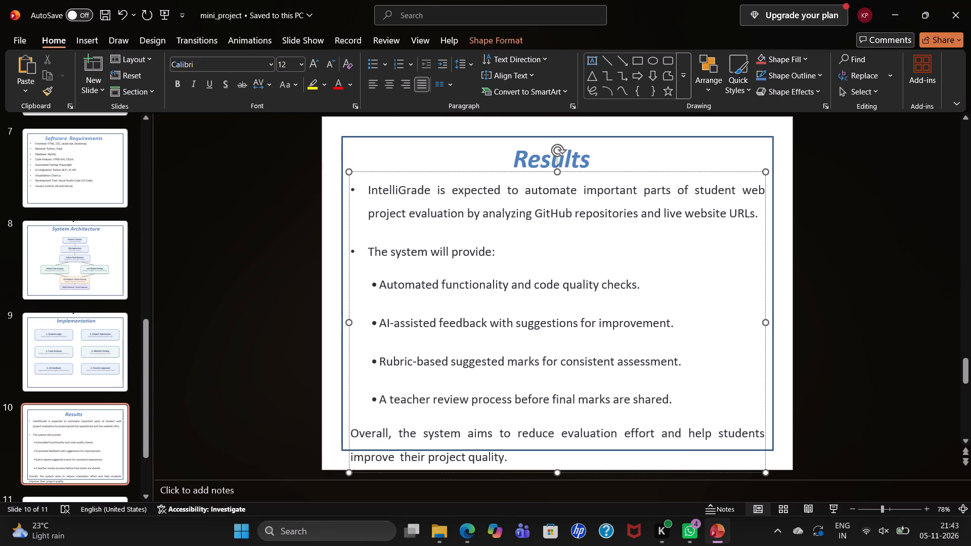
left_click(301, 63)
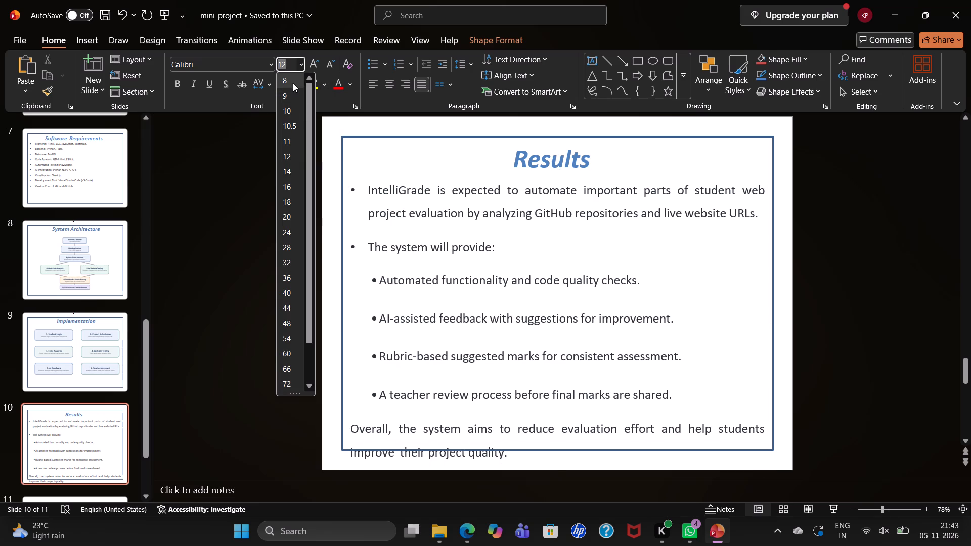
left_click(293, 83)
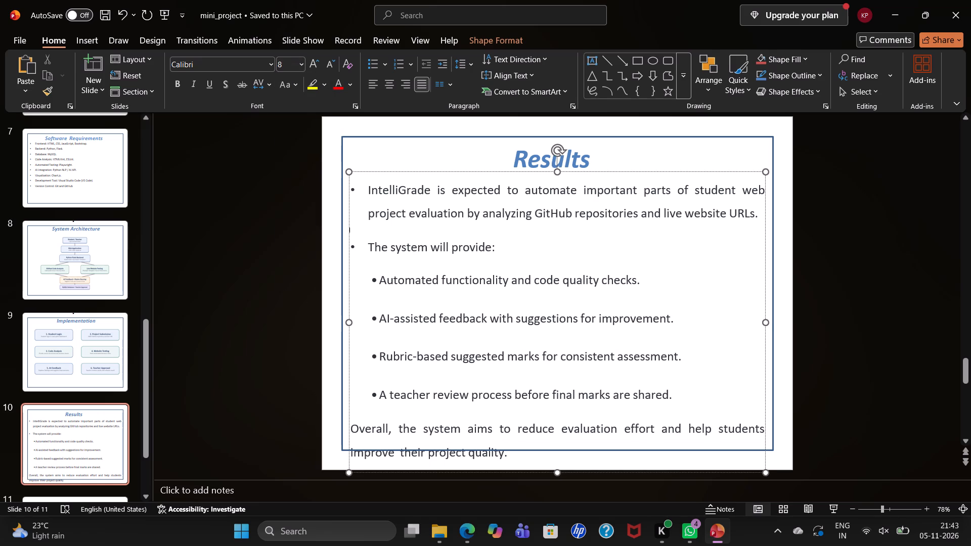
Delete the blank lines directly above and below "The system will provide:" on the Results slide.
left_click(379, 229)
key("BackSpace")
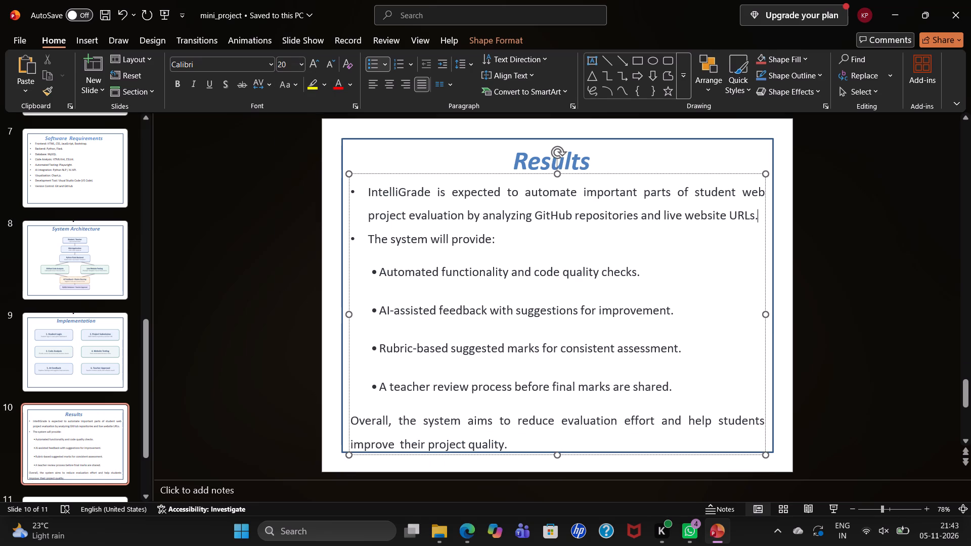
left_click(387, 258)
key("BackSpace")
key("BackSpace")
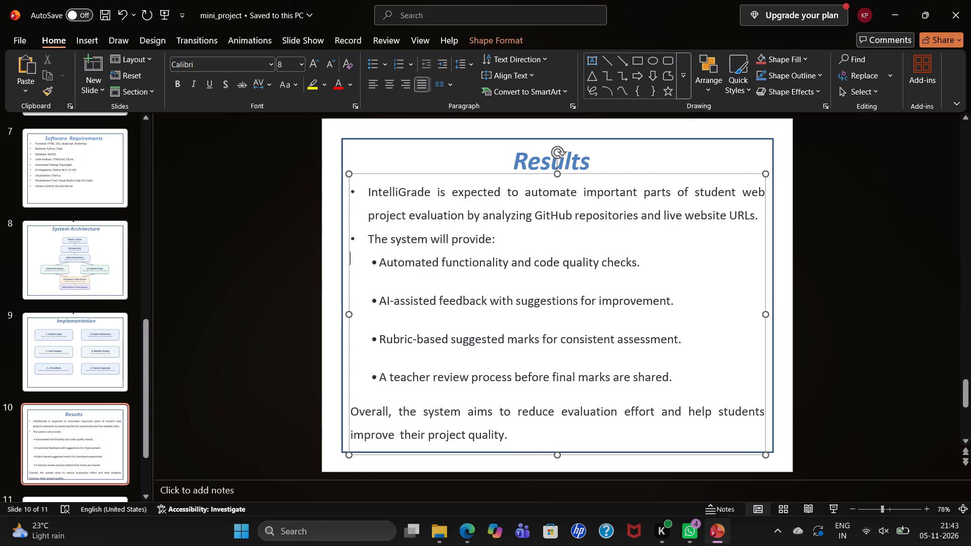
Set the blank lines between the four sub-bullets under "The system will provide:" on the Results slide to font size 8.
left_click(380, 283)
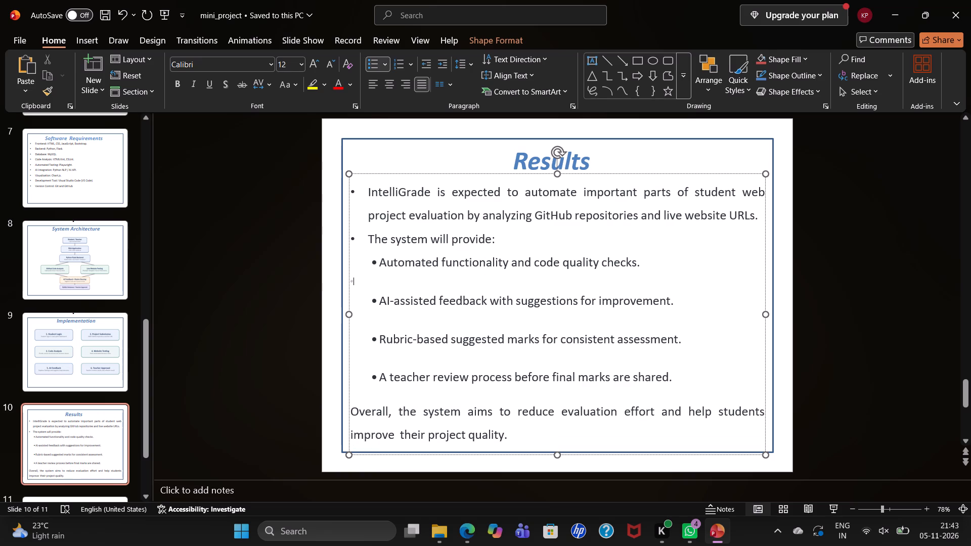
left_click(302, 55)
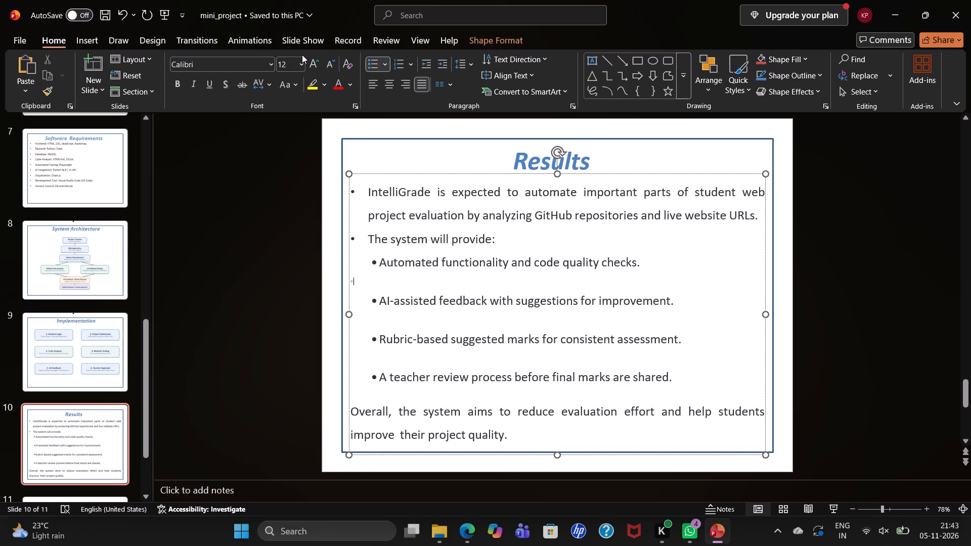
left_click(301, 57)
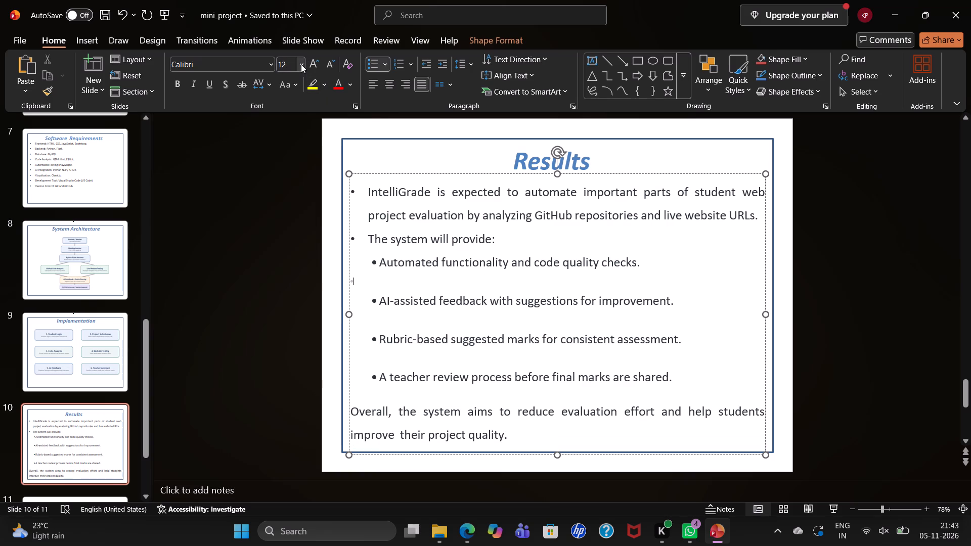
left_click(301, 64)
left_click(296, 73)
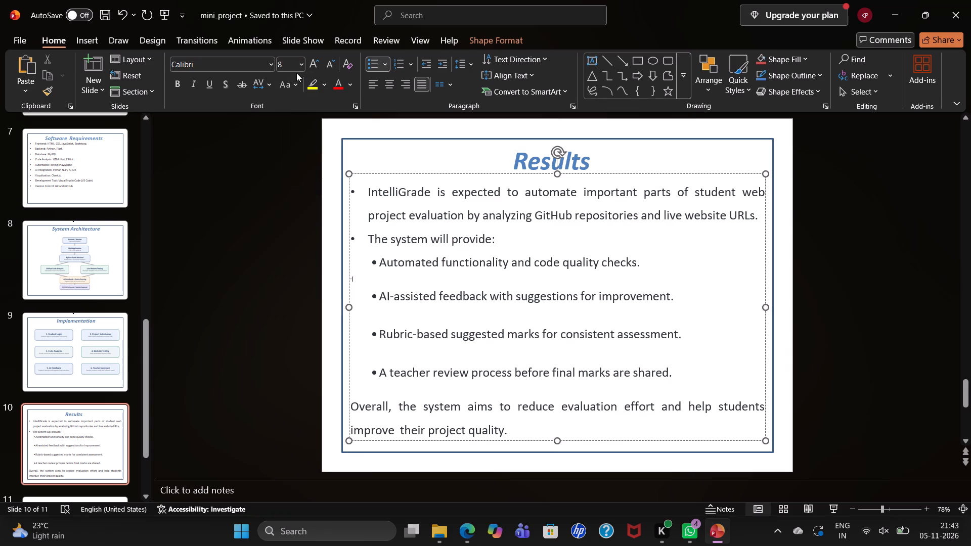
left_click(369, 316)
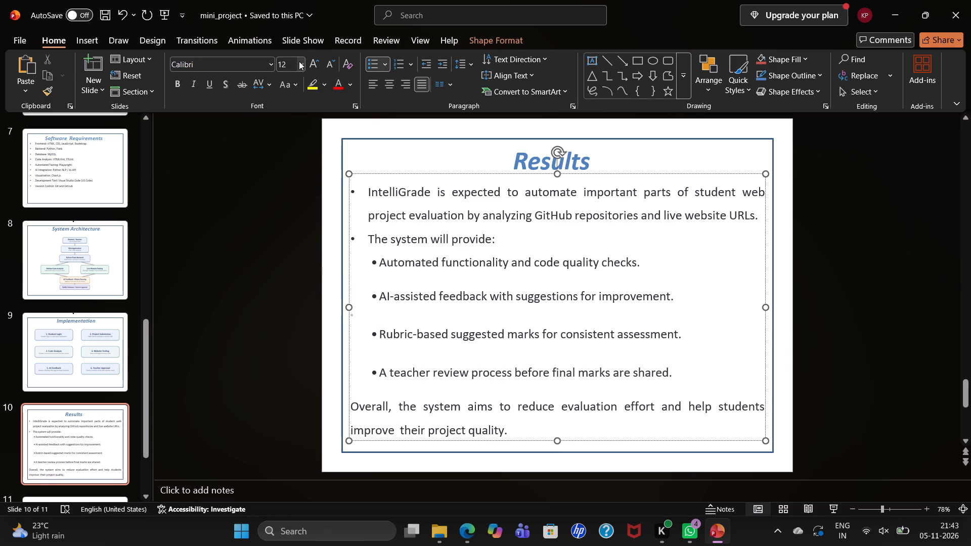
left_click(299, 61)
left_click(299, 79)
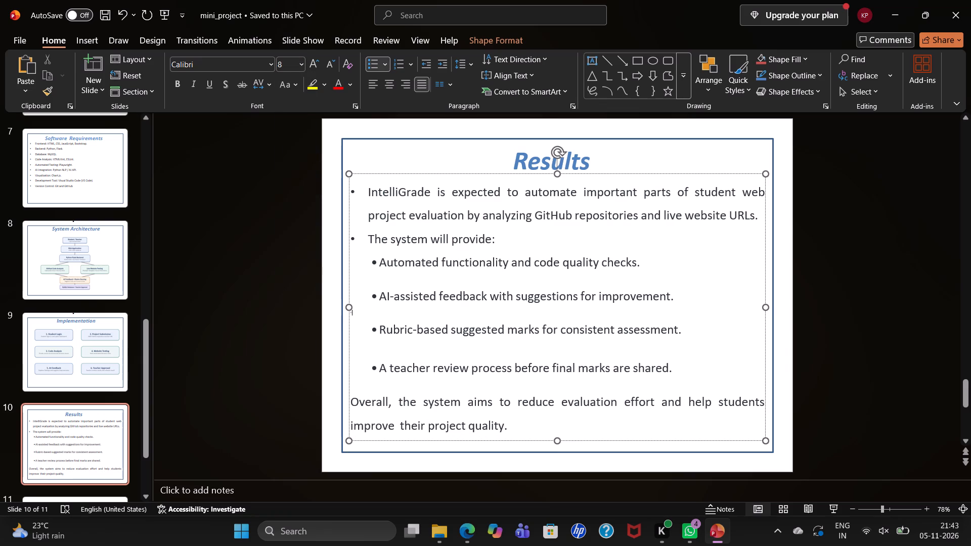
left_click(367, 352)
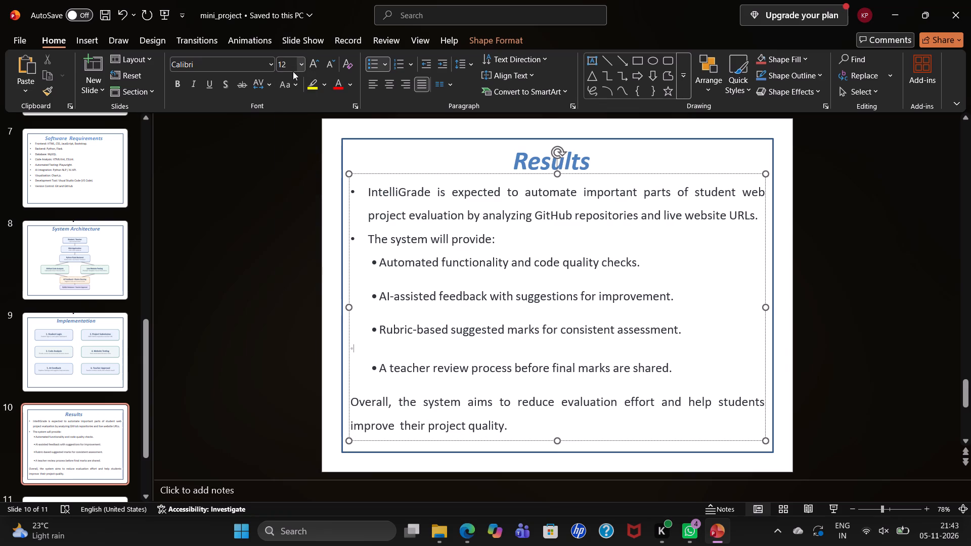
left_click(293, 71)
left_click(298, 64)
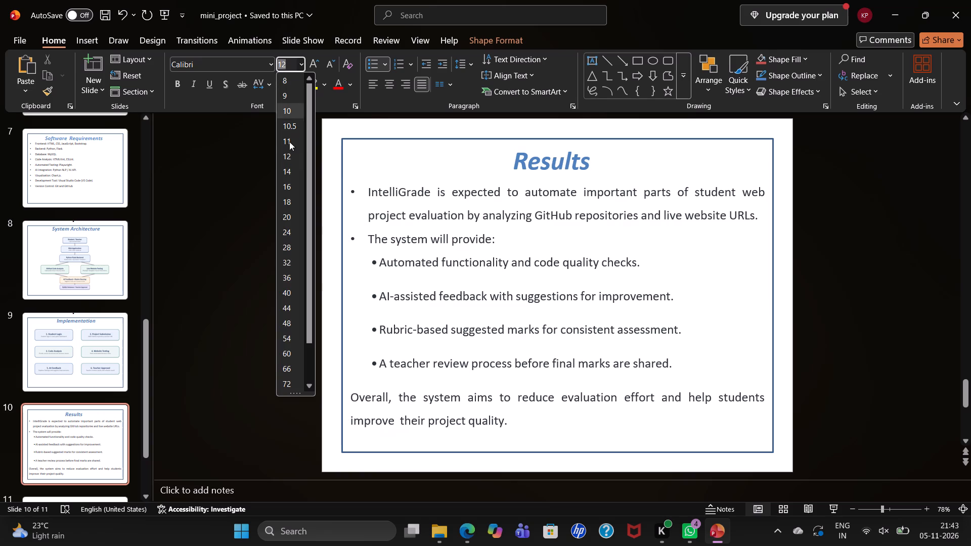
left_click(289, 79)
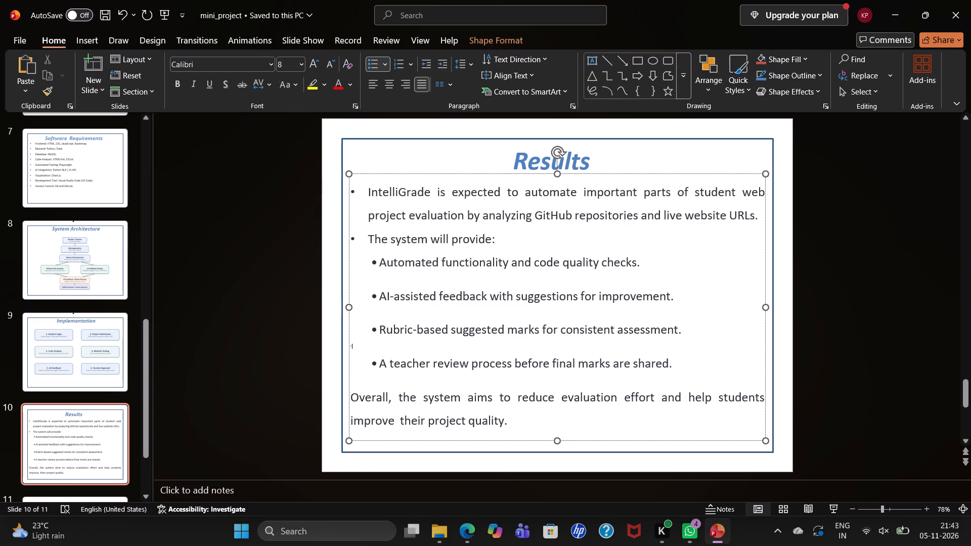
left_click(378, 384)
left_click(366, 377)
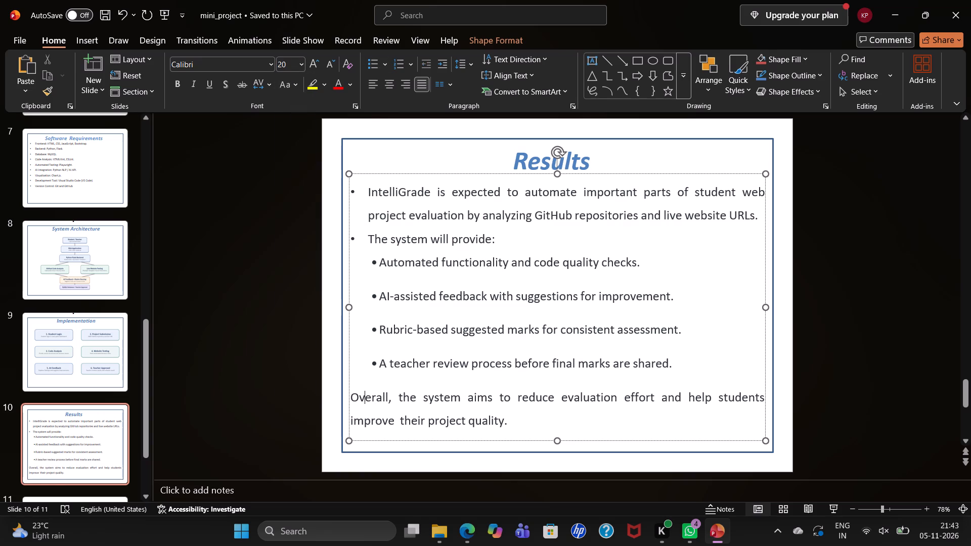
left_click(365, 377)
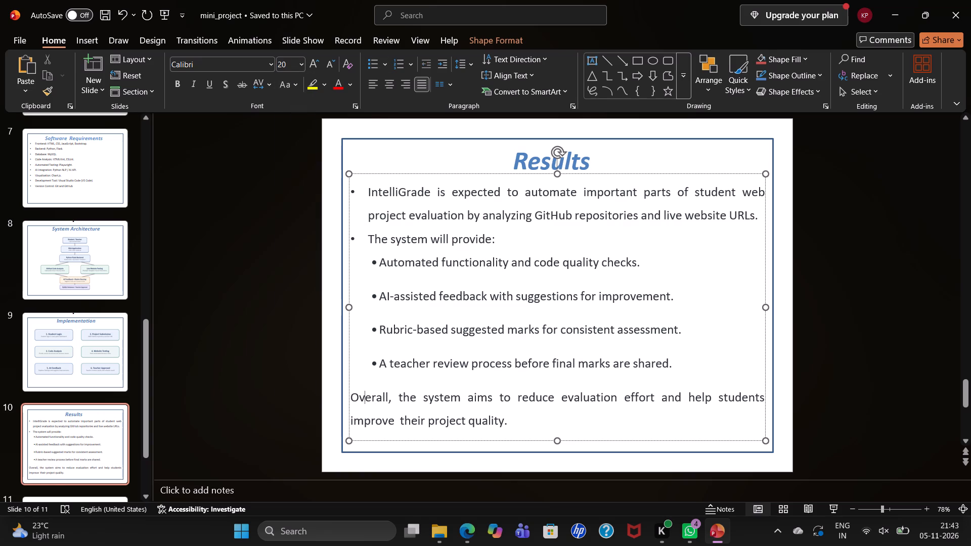
left_click(674, 362)
left_click(210, 321)
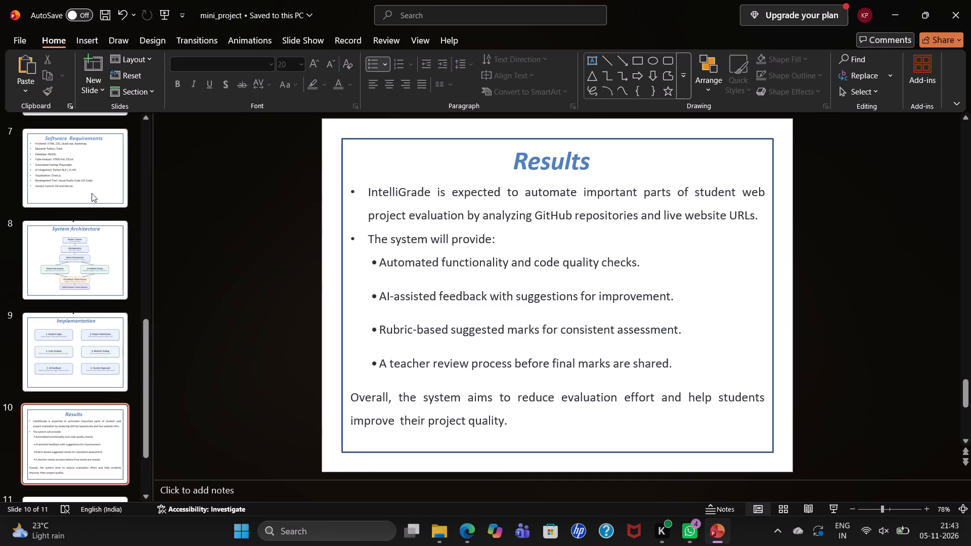
Move the bullet text box on the Software Requirements slide slightly down and left, leaving a gap below the title.
scroll(92, 193, "up", 2)
left_click(86, 261)
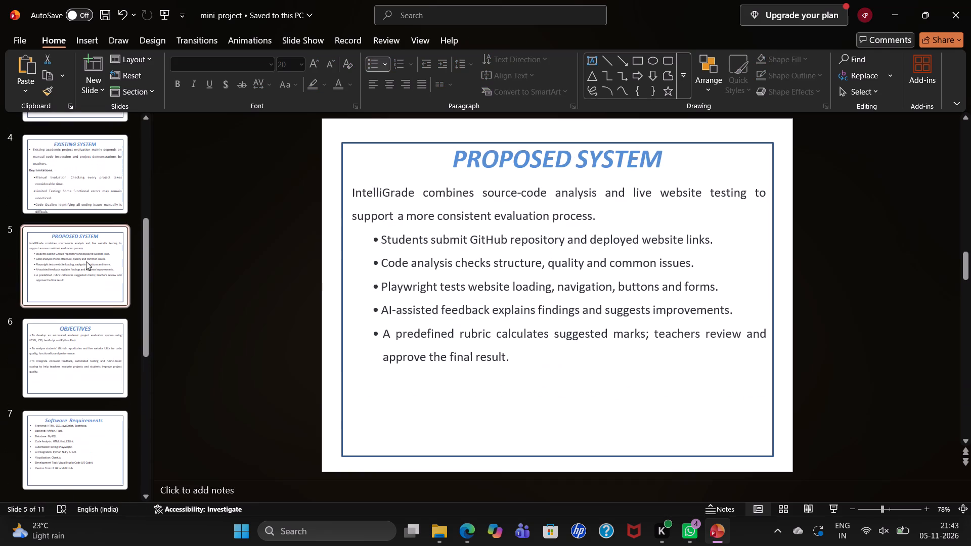
left_click(59, 459)
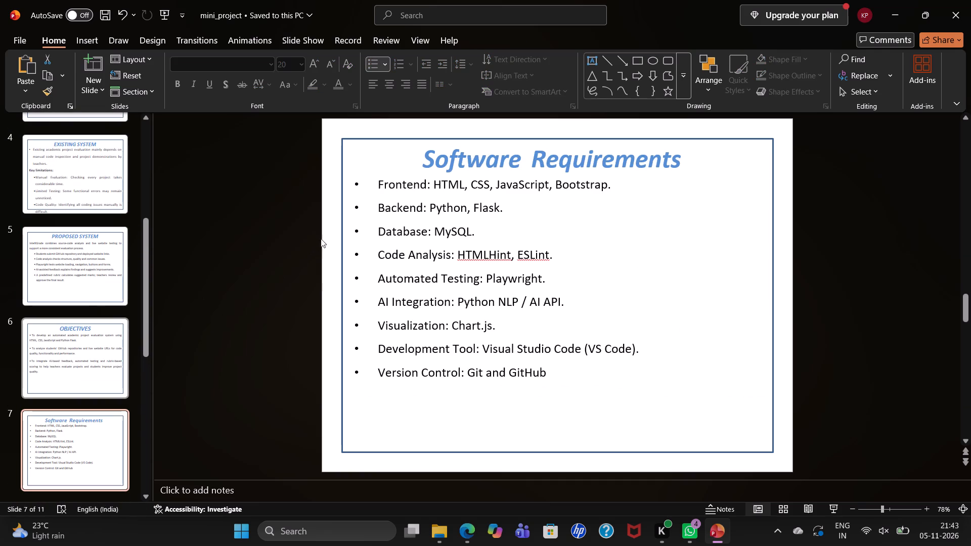
left_click(407, 178)
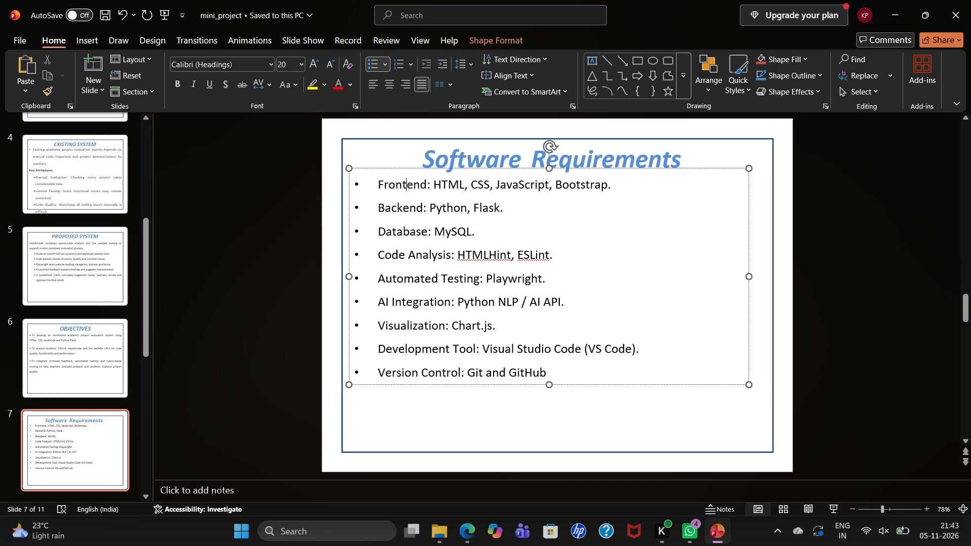
left_click_drag(397, 168, 392, 175)
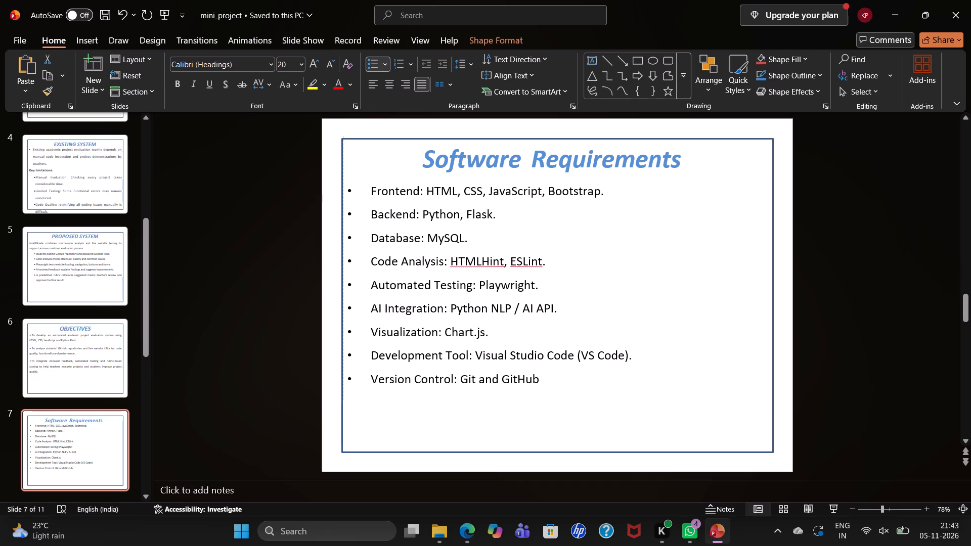
left_click_drag(392, 175, 392, 182)
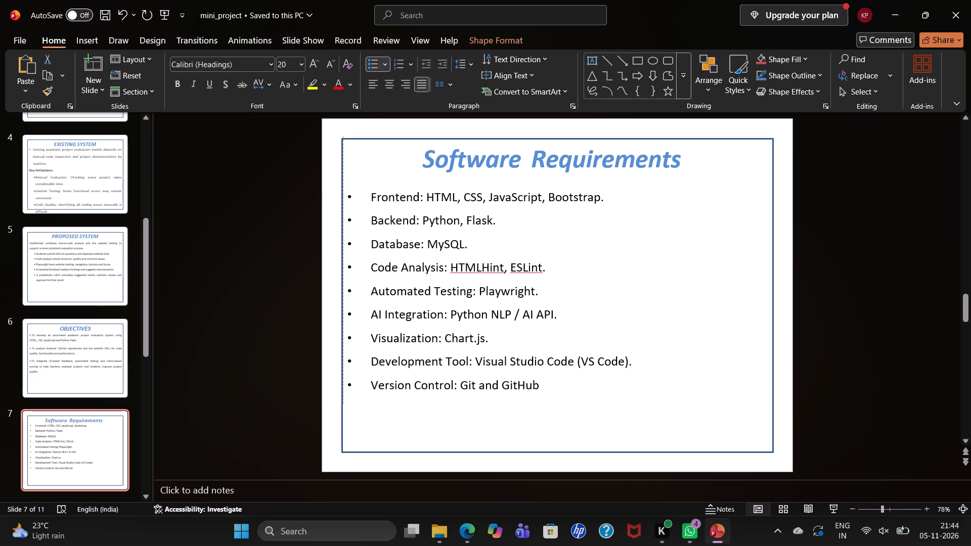
left_click_drag(392, 182, 392, 178)
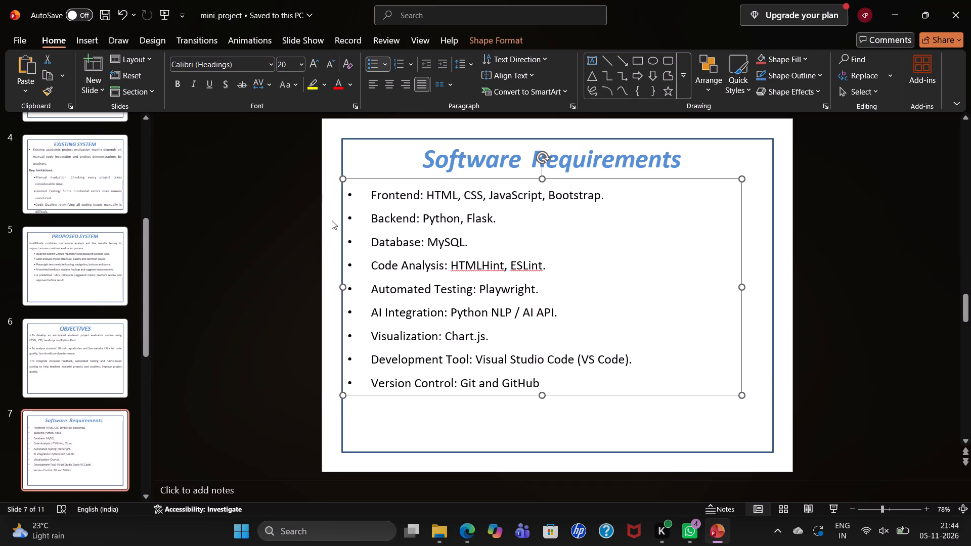
left_click(231, 272)
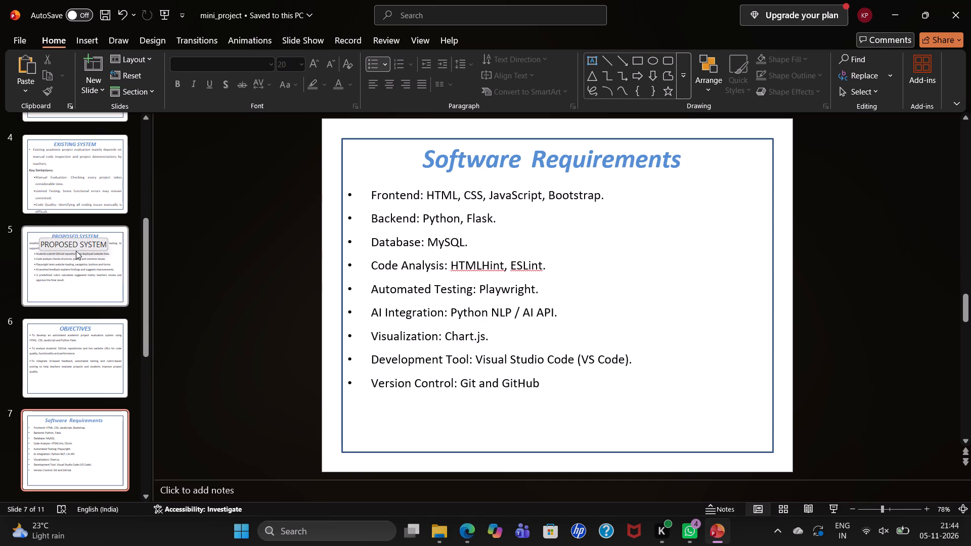
Set all the body text on the Existing System slide to font size 20 and justify it.
left_click(76, 251)
left_click(100, 169)
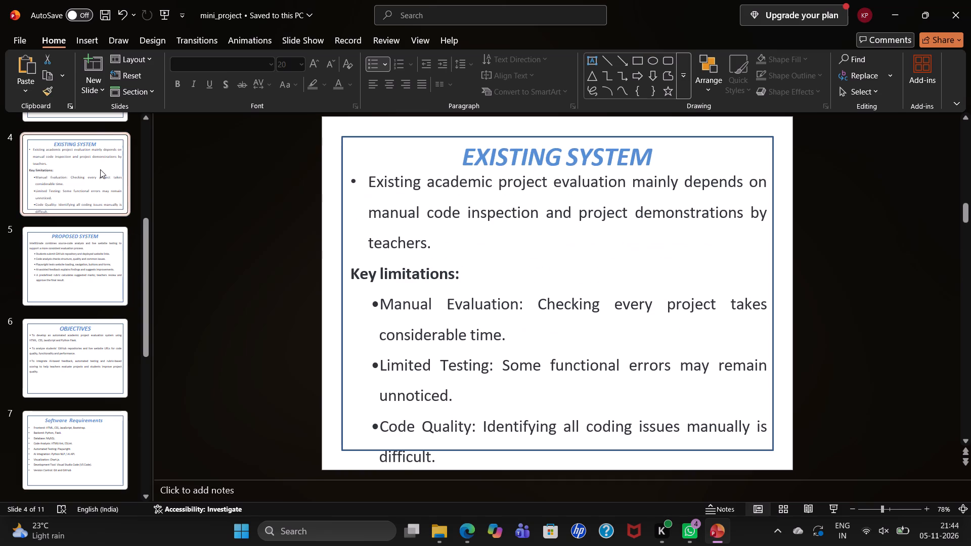
left_click(470, 215)
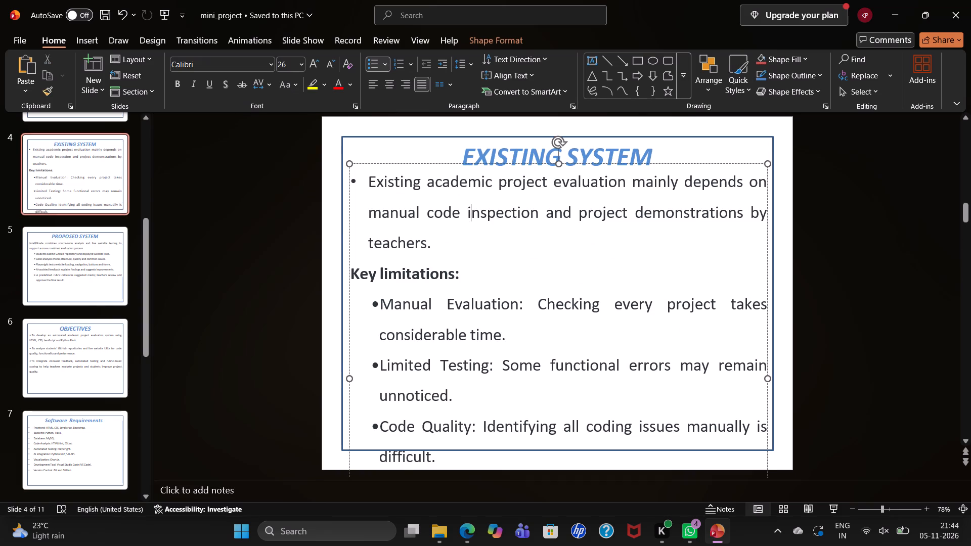
key("ctrl+a")
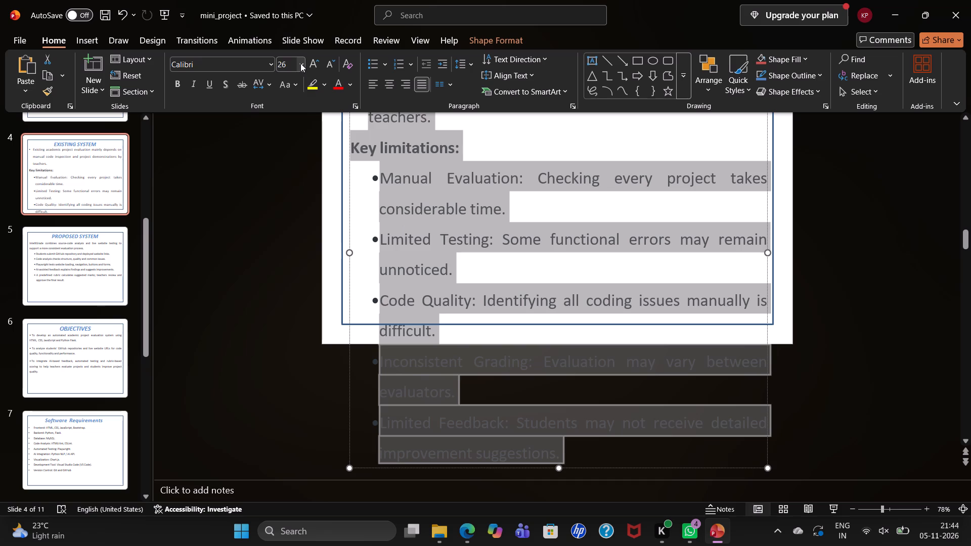
left_click(300, 63)
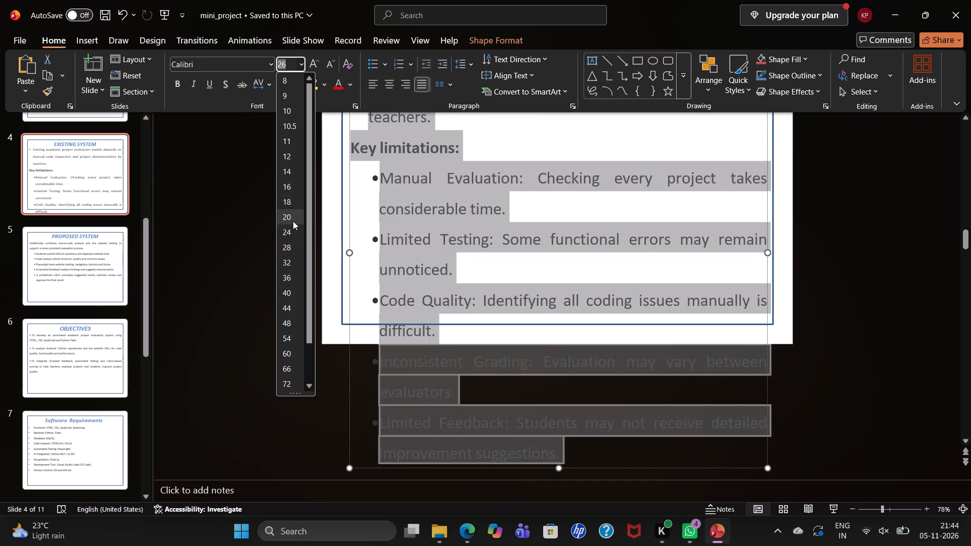
left_click(293, 220)
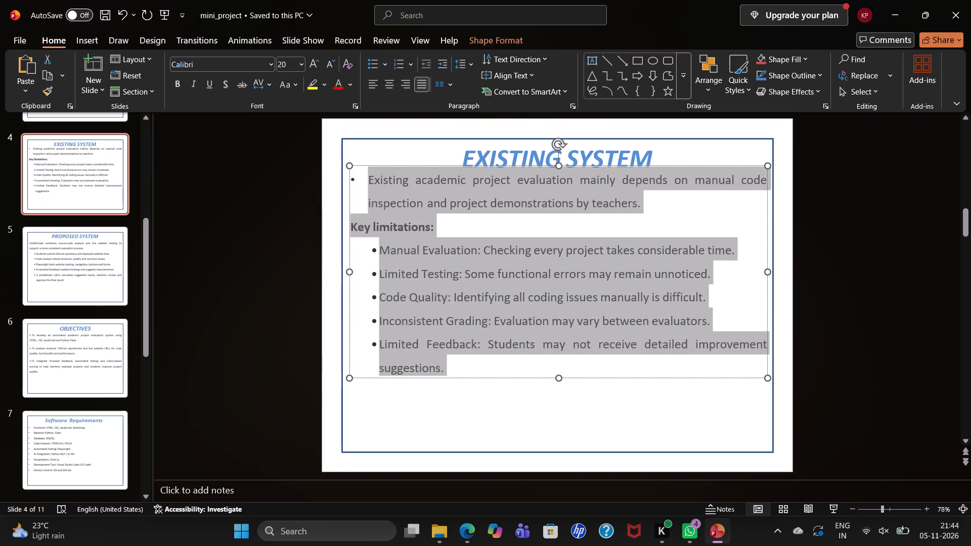
left_click(421, 89)
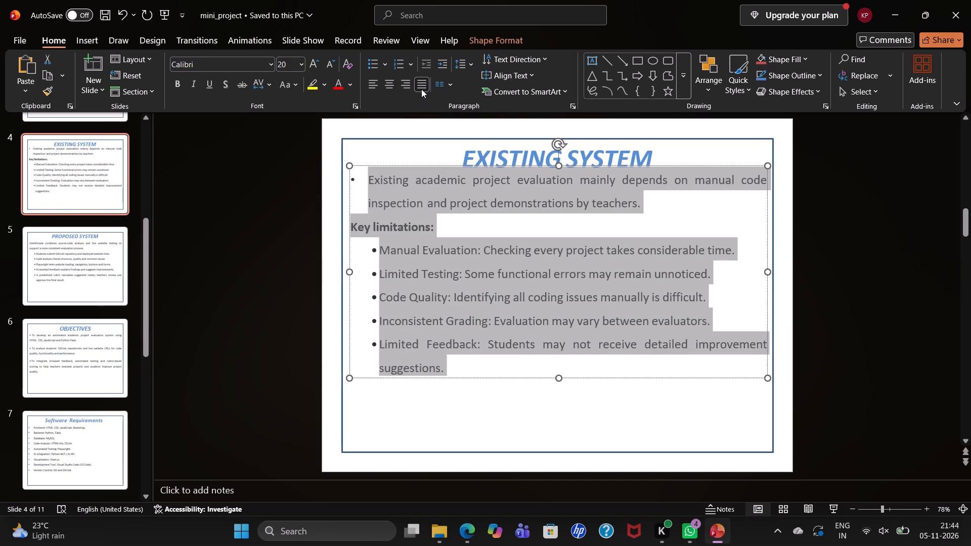
left_click(421, 89)
left_click(453, 418)
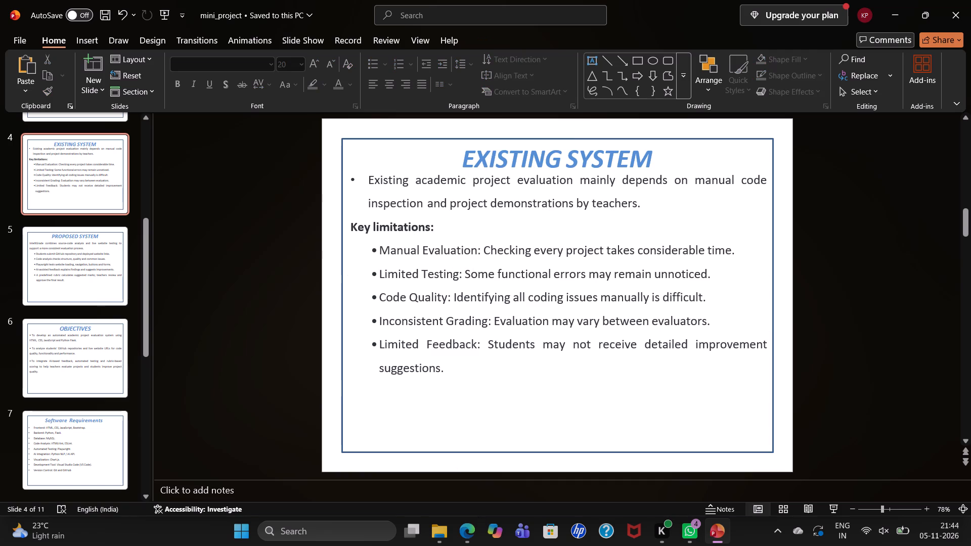
Move the body text box on the Existing System slide slightly down, leaving a gap below the title.
left_click(481, 298)
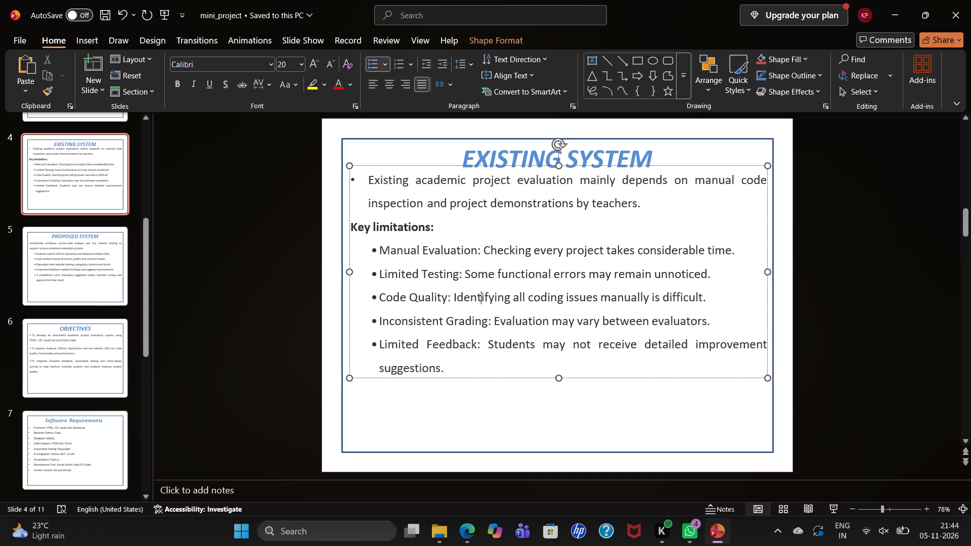
left_click_drag(454, 164, 452, 175)
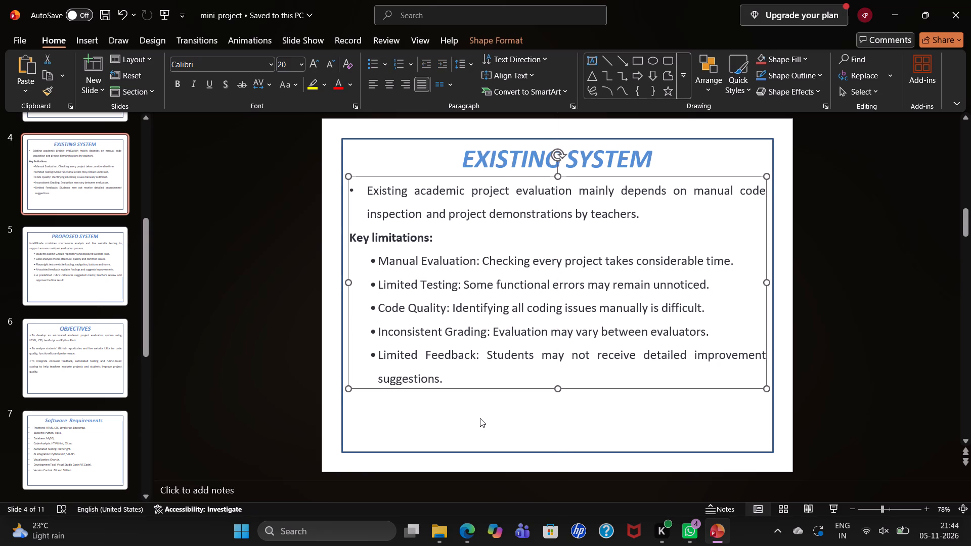
left_click(480, 418)
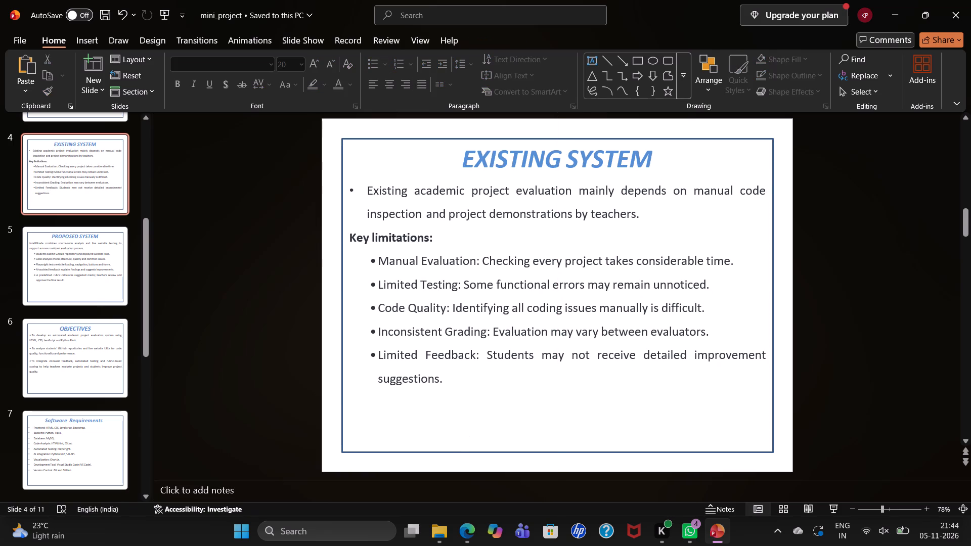
Apply 1.5 line spacing to all the body text on the Existing System slide.
left_click(434, 286)
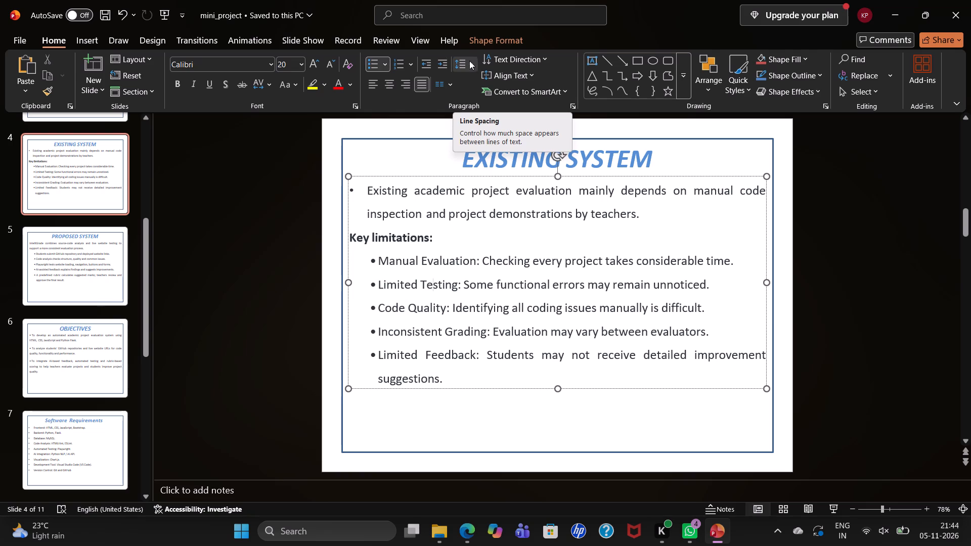
key("ctrl+a")
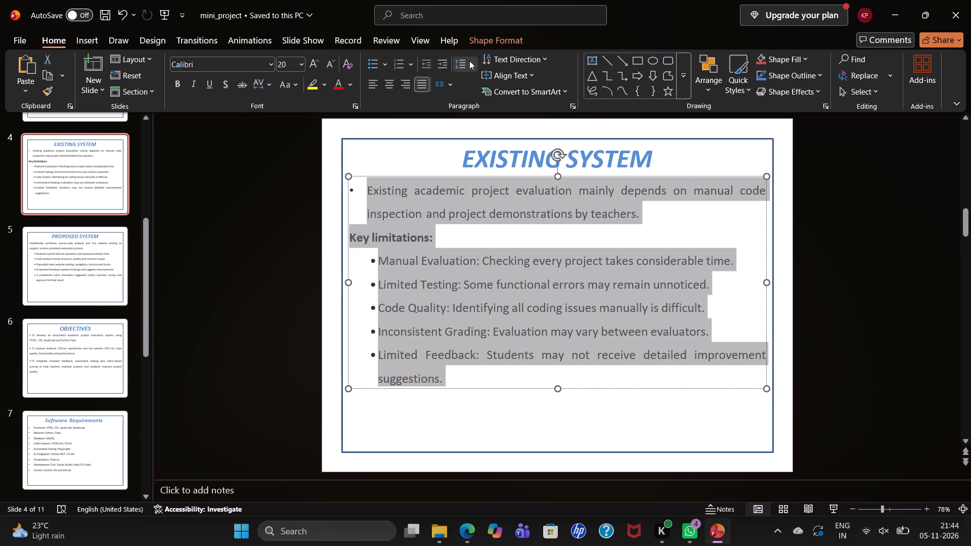
left_click(469, 61)
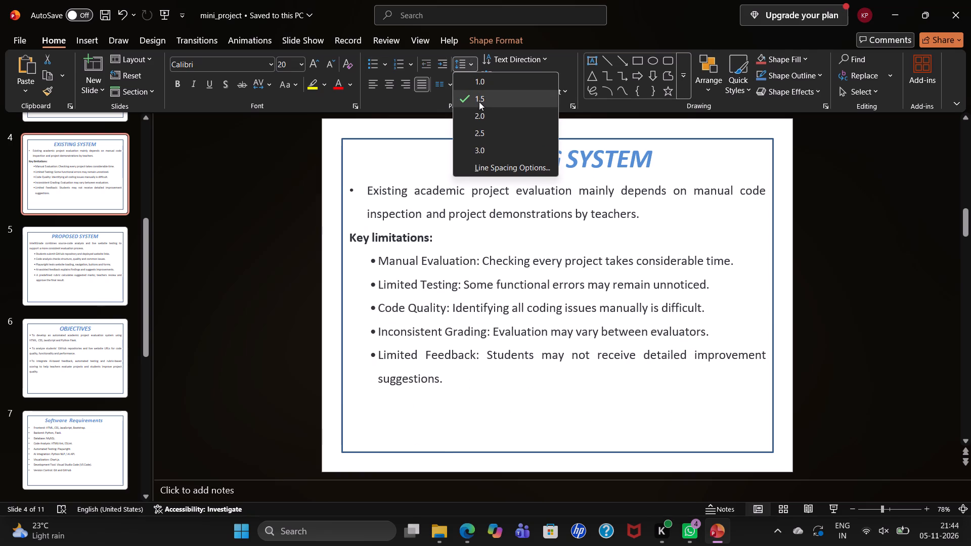
left_click(477, 101)
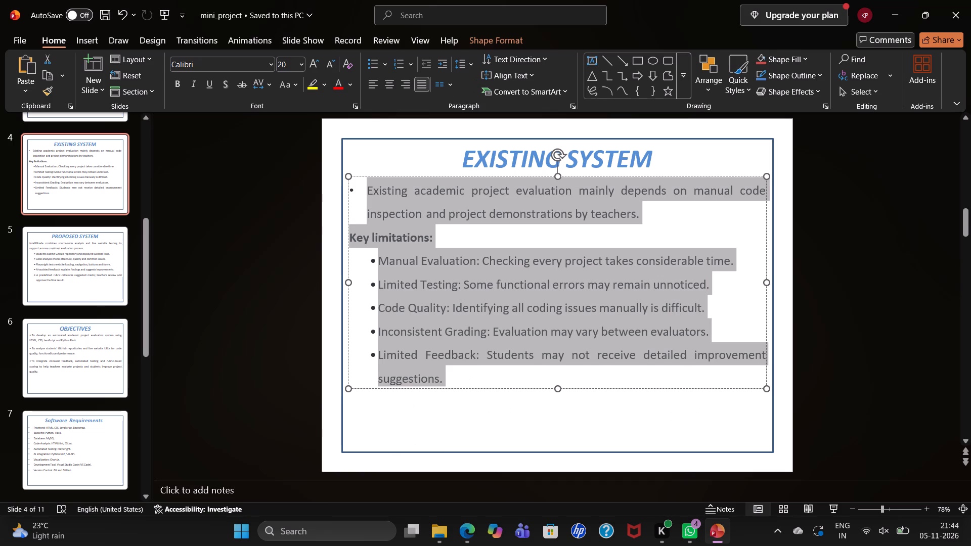
left_click(377, 388)
Check the line spacing of all the body text on the Proposed System slide.
left_click(71, 265)
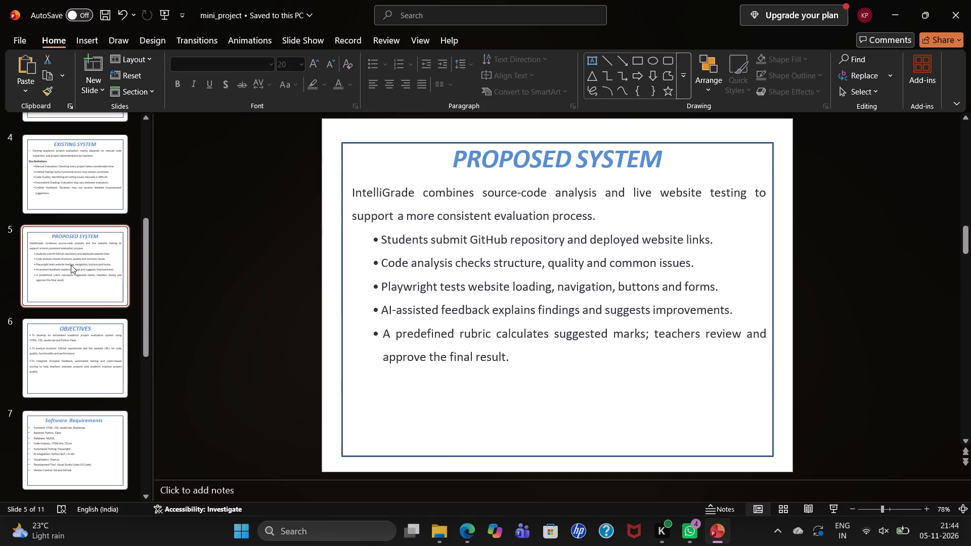
left_click(454, 245)
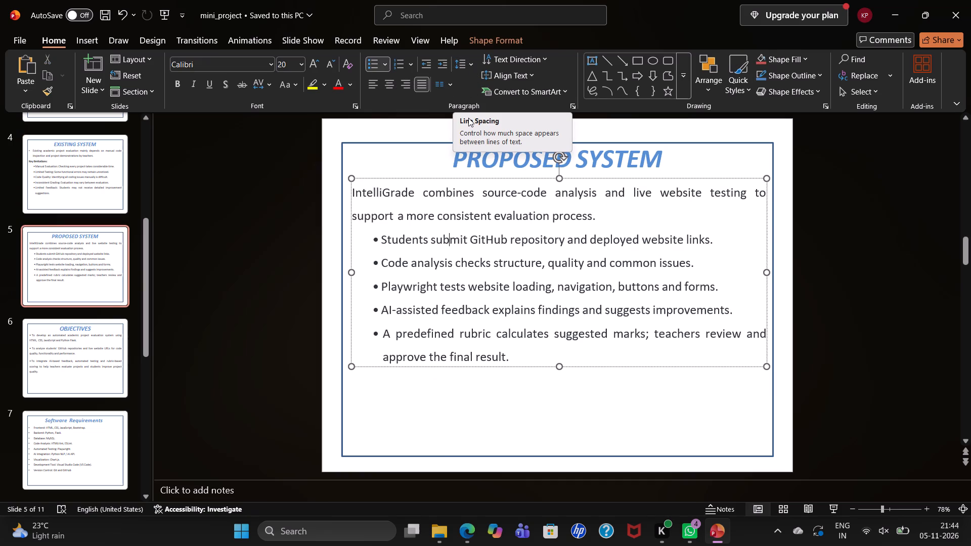
key("ctrl+a")
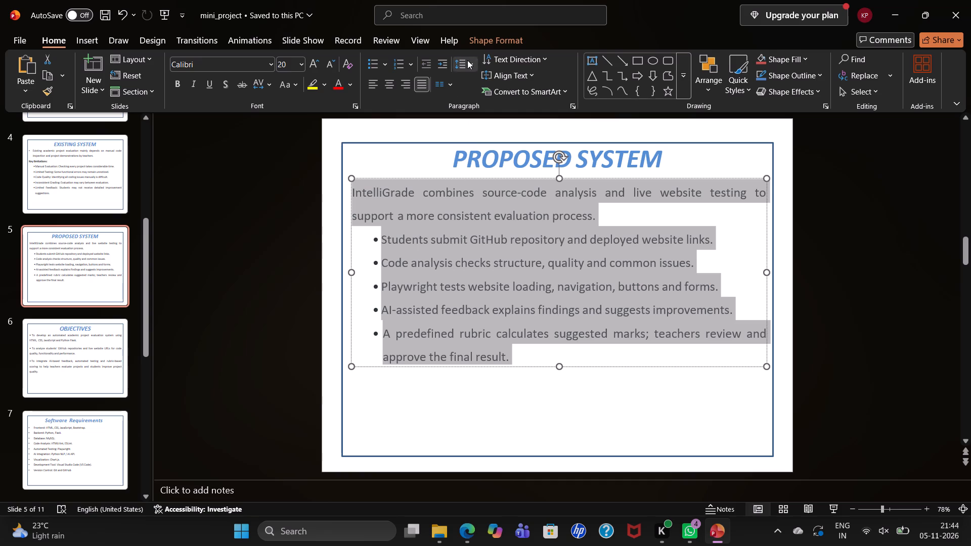
left_click(467, 60)
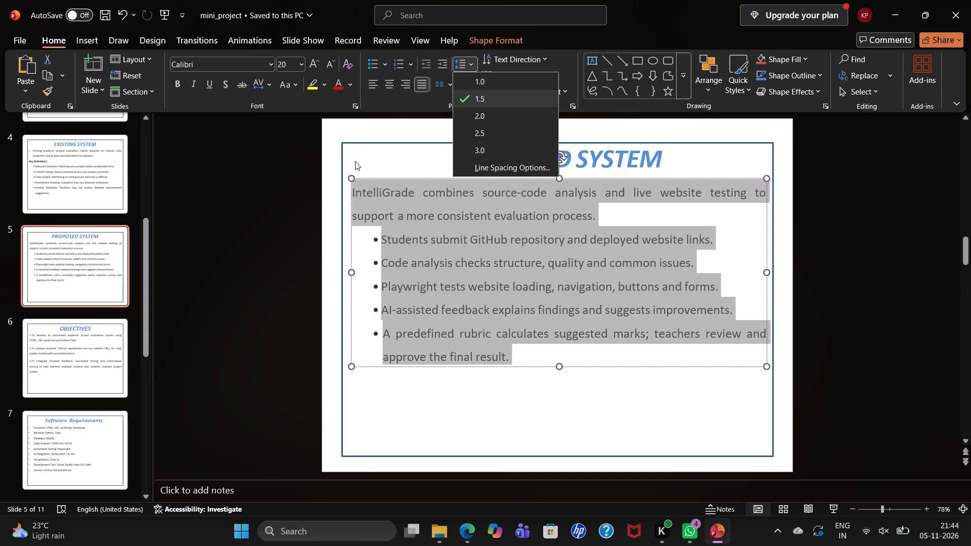
left_click(402, 229)
left_click(402, 229)
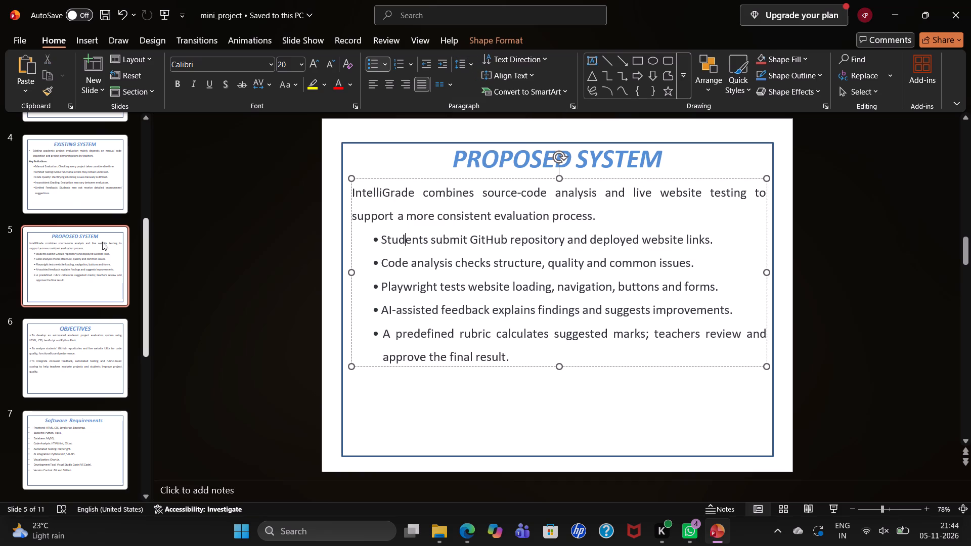
Set all the body text on the Introduction slide to font size 20.
right_click(66, 176)
scroll(66, 176, "up", 1)
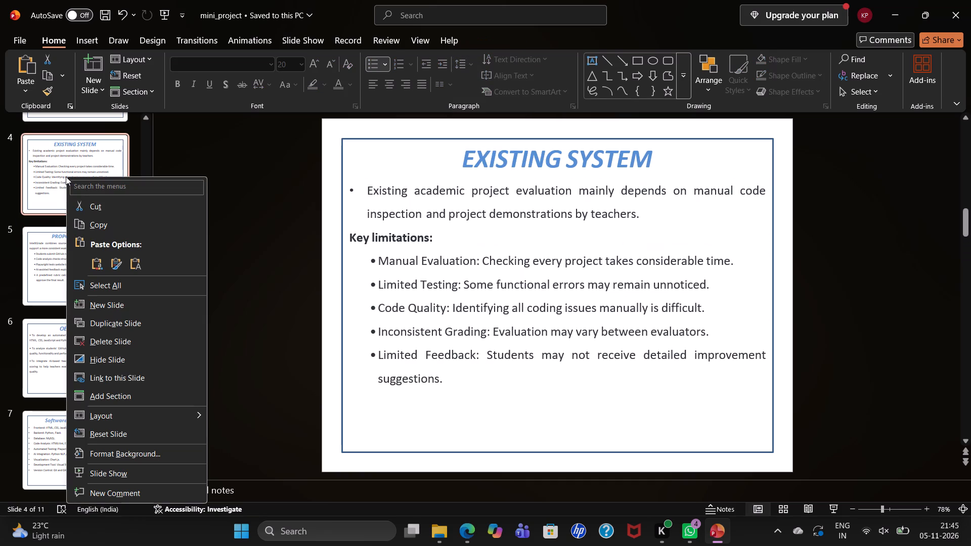
scroll(66, 176, "up", 1)
left_click(53, 177)
scroll(53, 177, "up", 1)
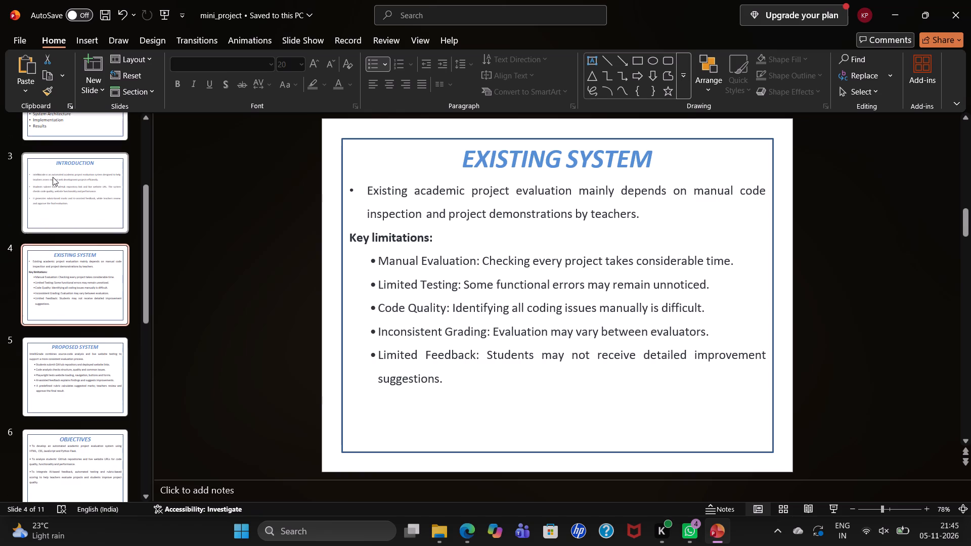
left_click(53, 177)
left_click(65, 216)
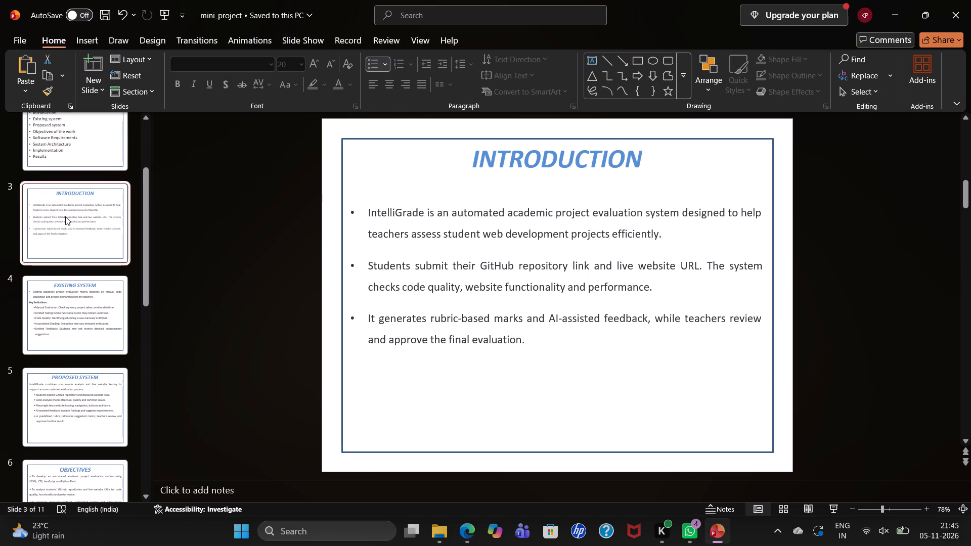
left_click(417, 279)
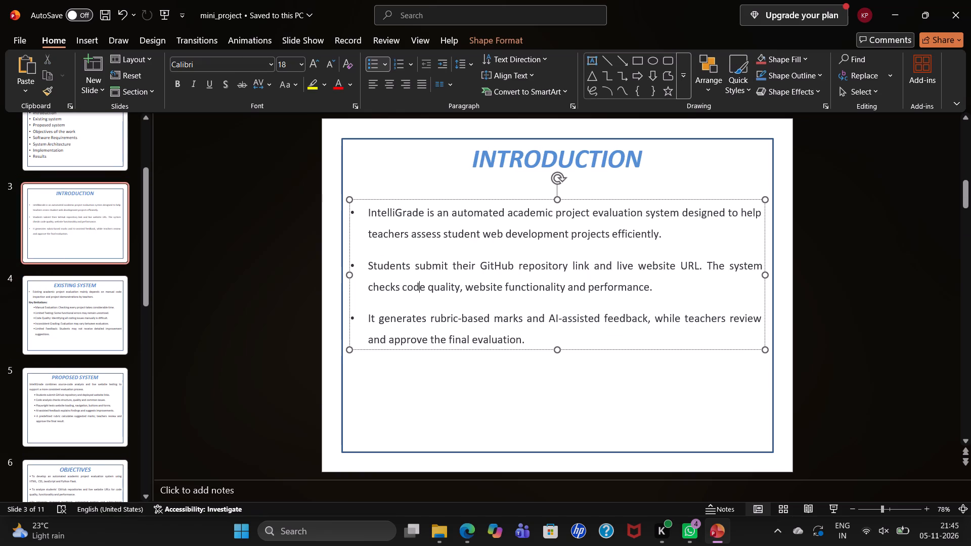
key("ctrl+a")
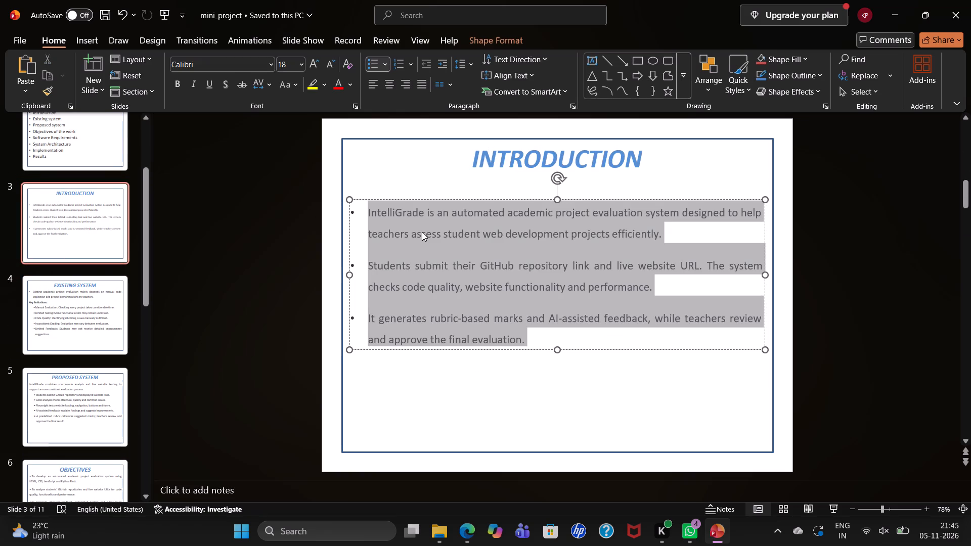
left_click(302, 56)
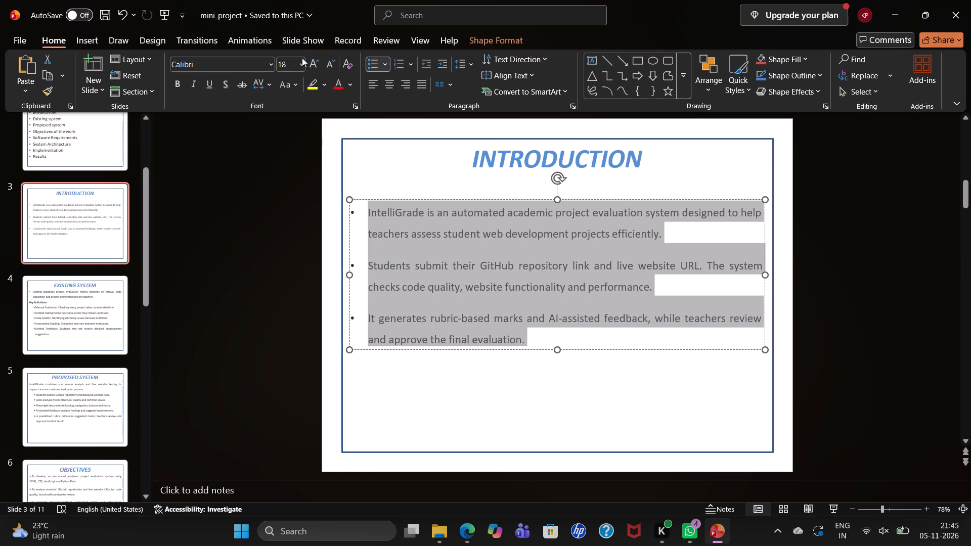
left_click(301, 63)
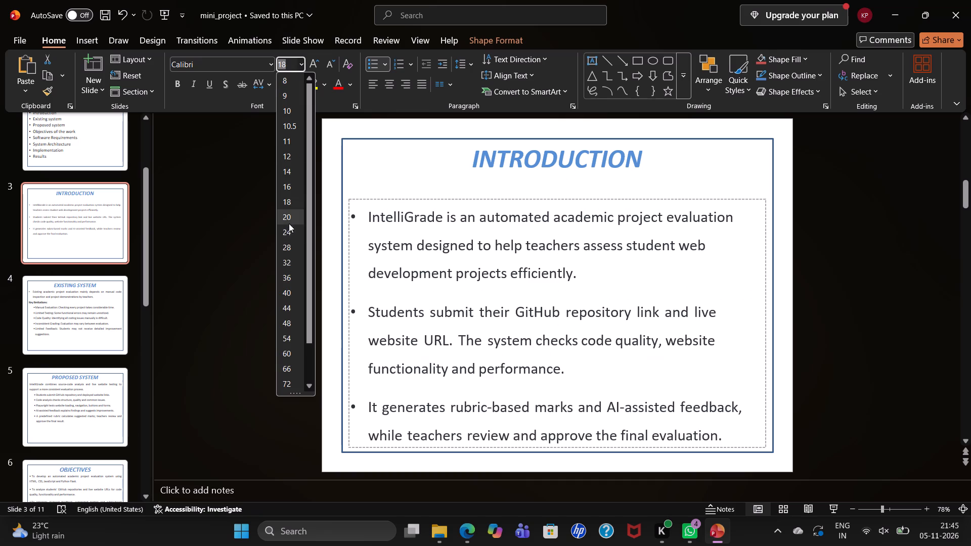
left_click(286, 219)
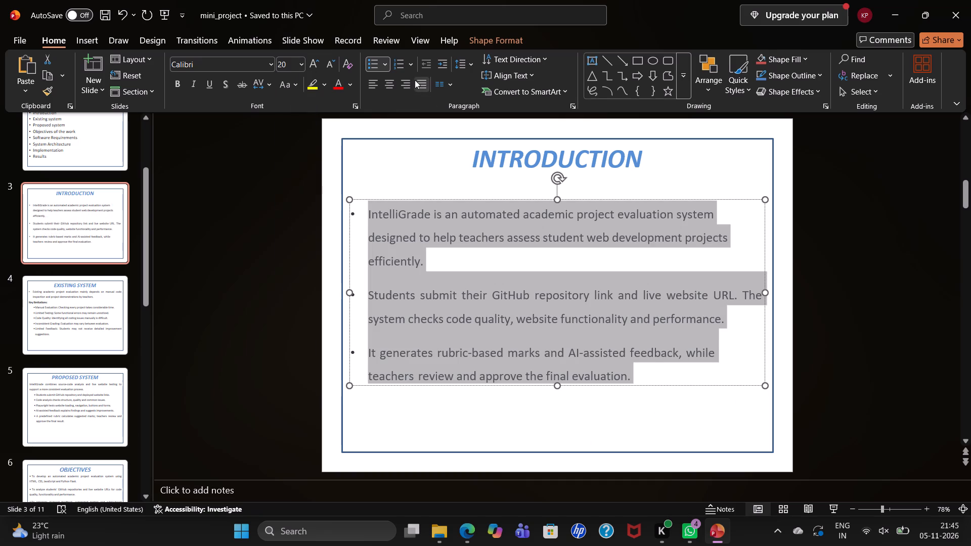
Justify the Introduction slide's body text and apply 1.5 line spacing to it.
left_click(415, 80)
left_click(468, 62)
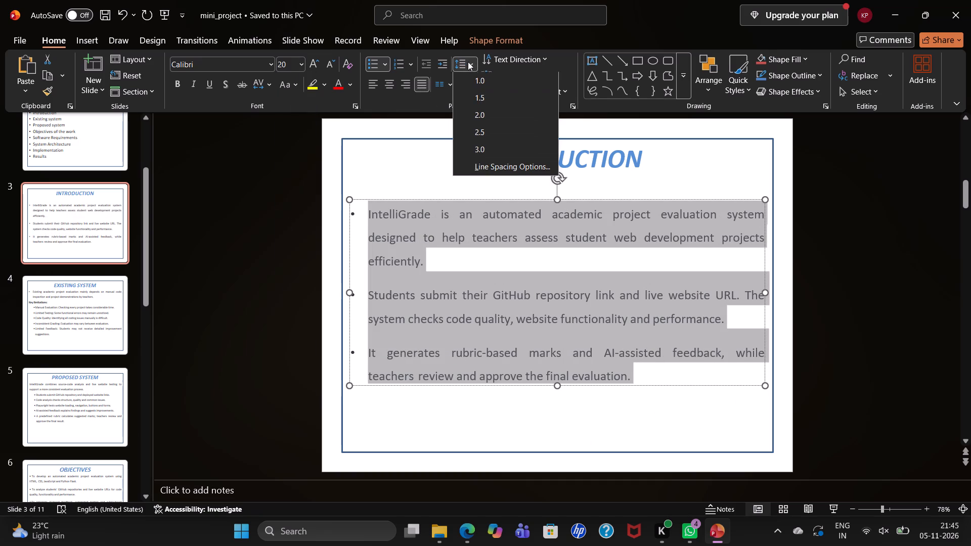
left_click(483, 97)
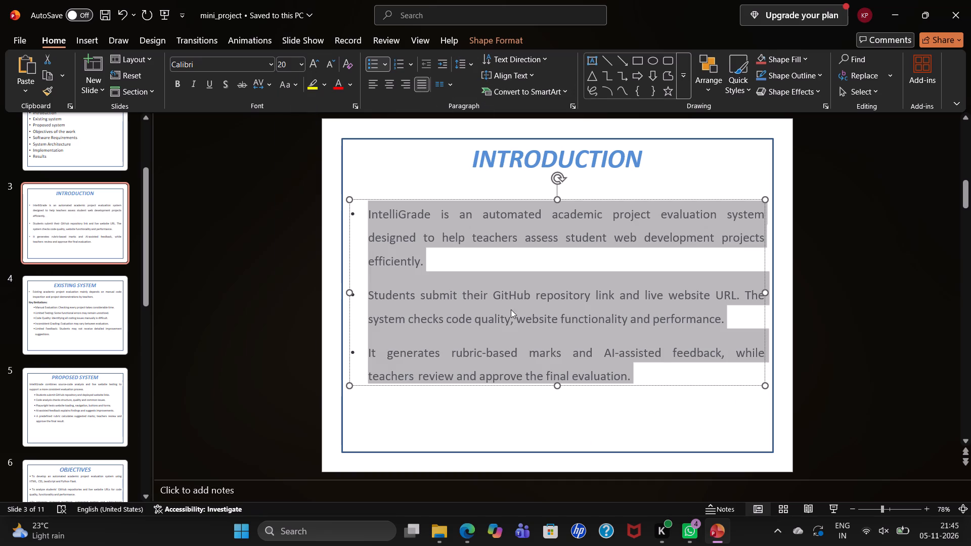
left_click(492, 442)
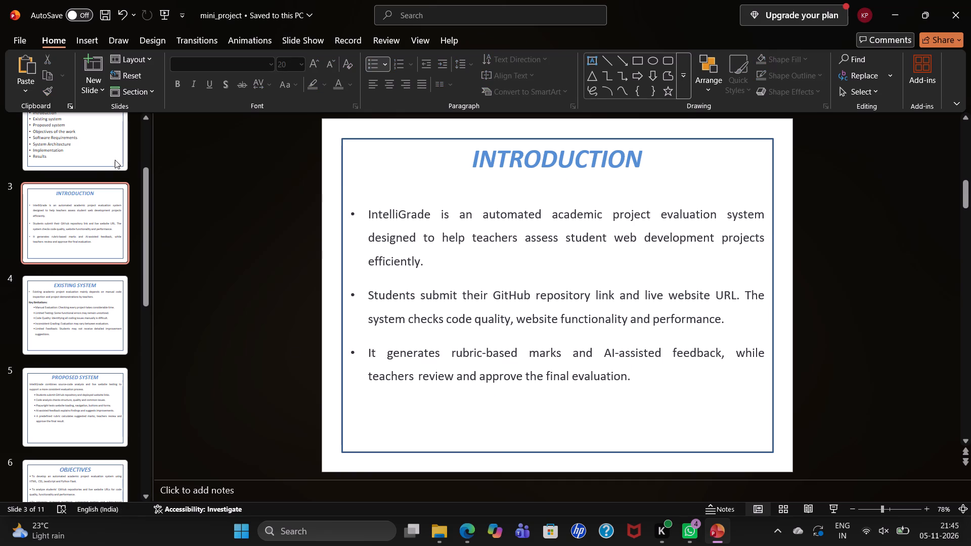
Review the layout of the Contents slide and the title slide.
left_click(77, 159)
scroll(77, 159, "up", 1)
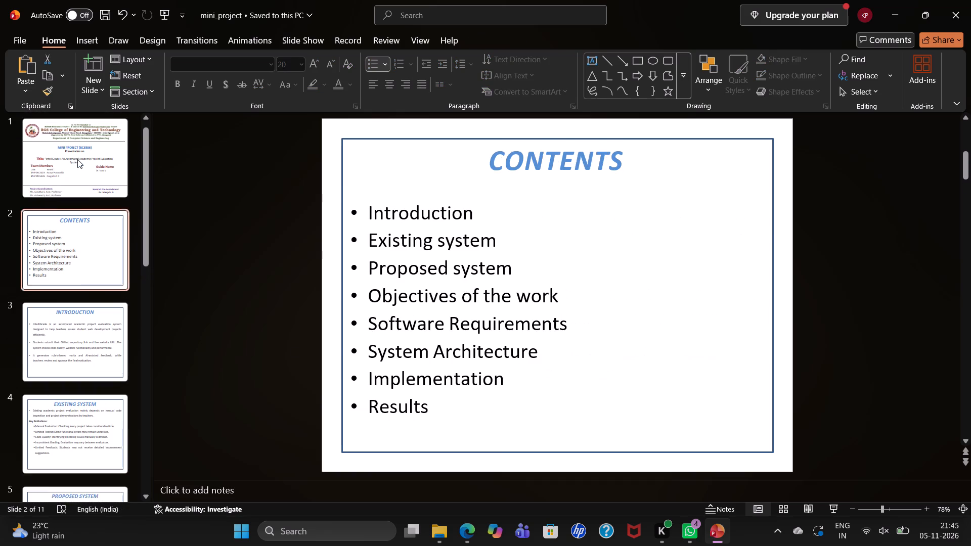
scroll(77, 159, "up", 1)
left_click(77, 181)
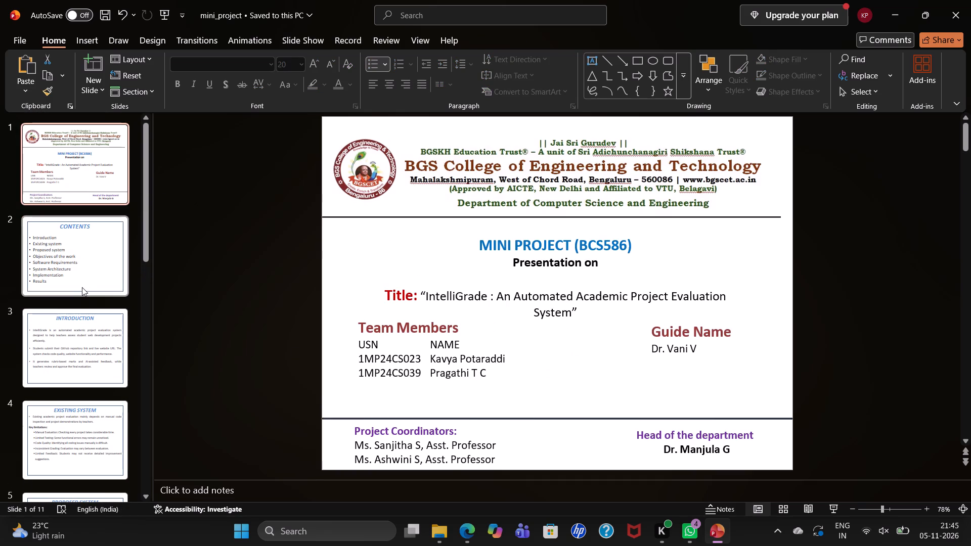
Review the formatting and layout of the slides from Contents through System Architecture for consistency.
left_click(82, 287)
left_click(79, 360)
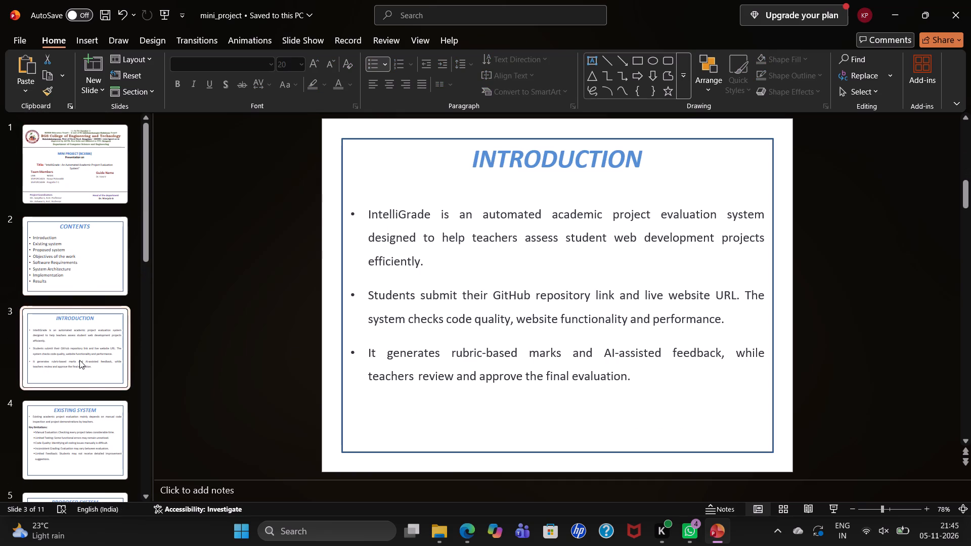
scroll(79, 360, "down", 1)
left_click(76, 364)
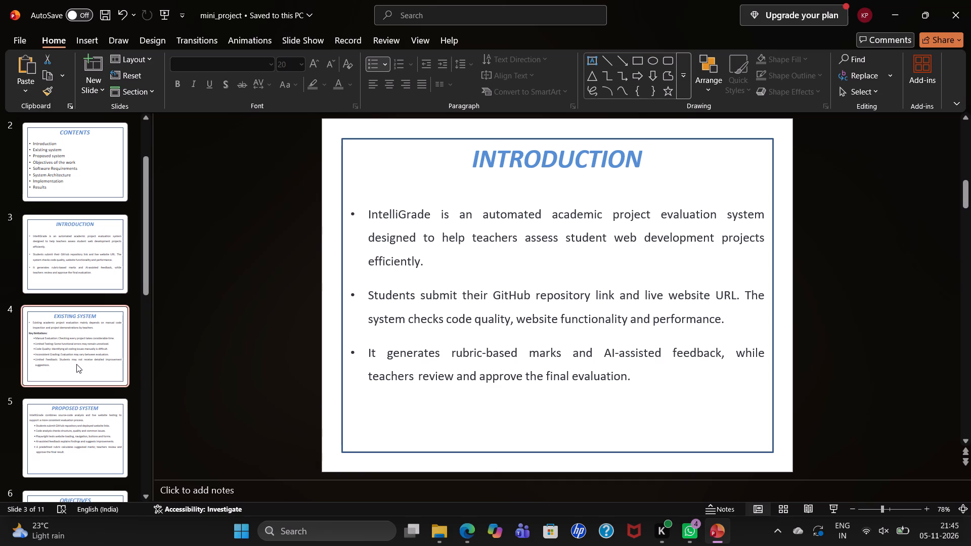
left_click(80, 409)
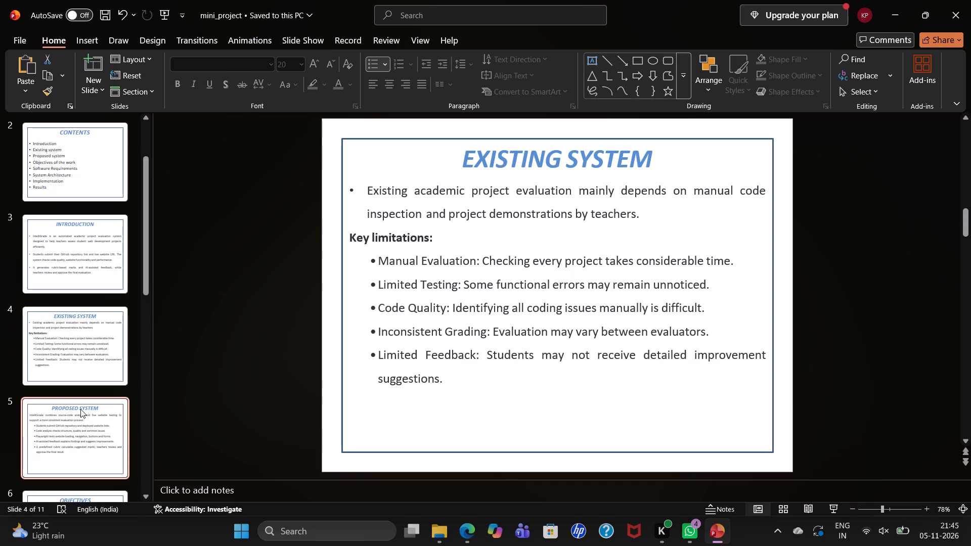
scroll(70, 405, "down", 1)
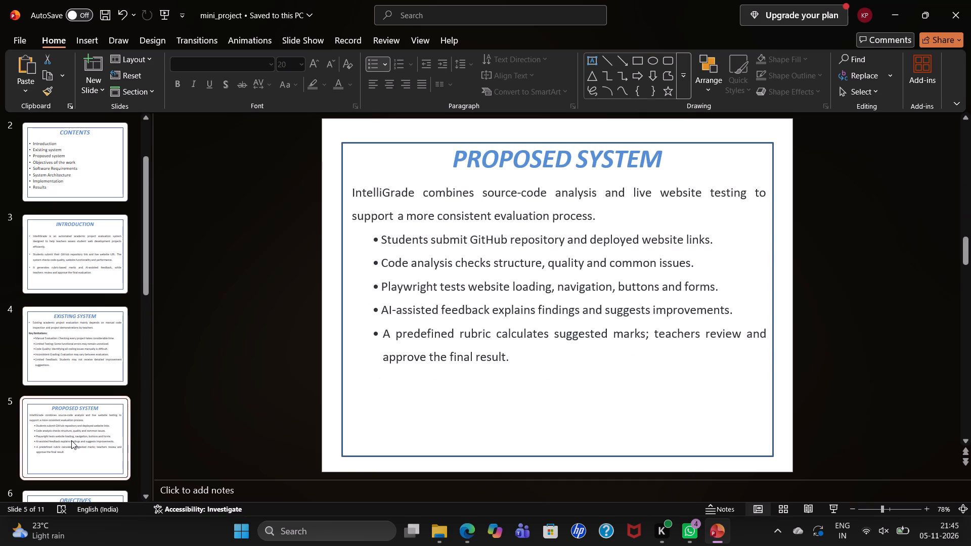
left_click(71, 440)
scroll(71, 440, "down", 1)
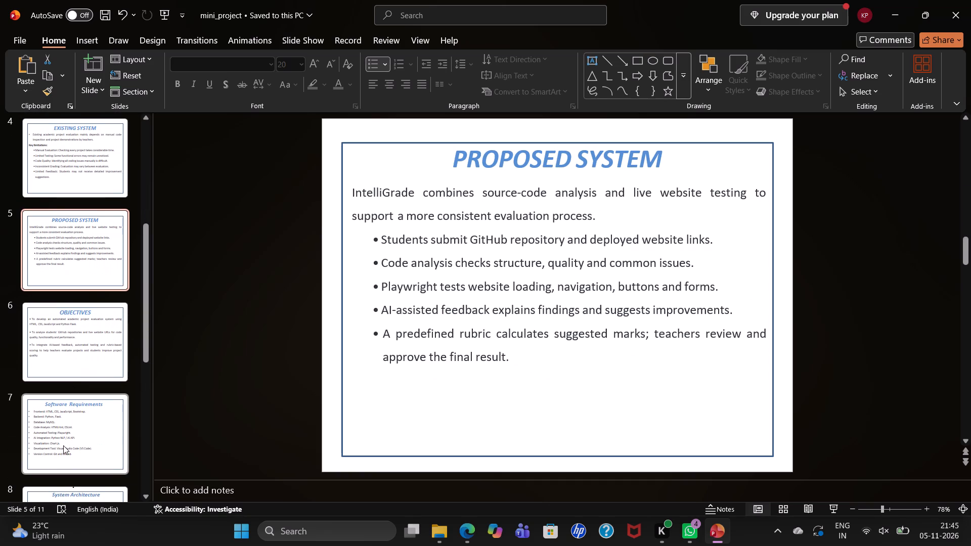
left_click(63, 445)
scroll(63, 445, "down", 4)
left_click(109, 177)
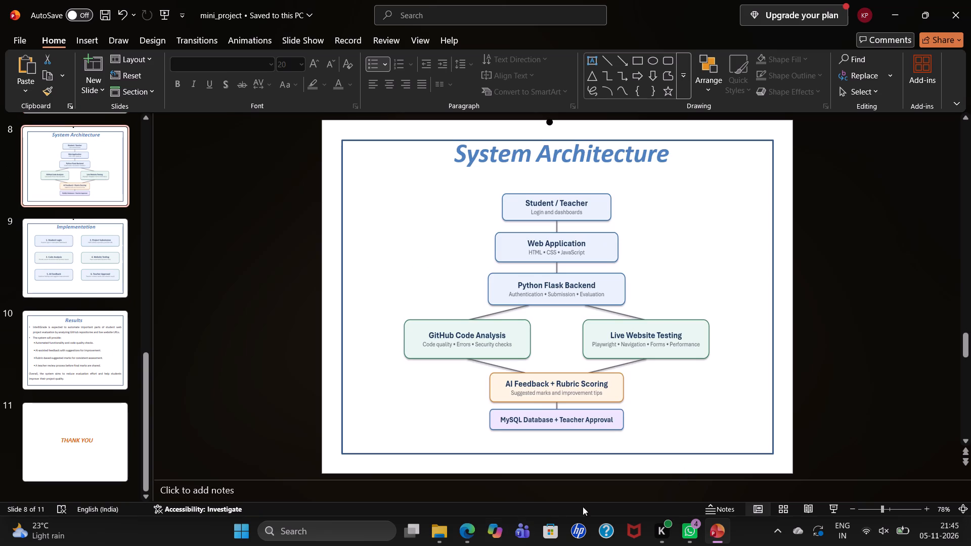
Switch to File Explorer and look through the Gallery images.
left_click(443, 528)
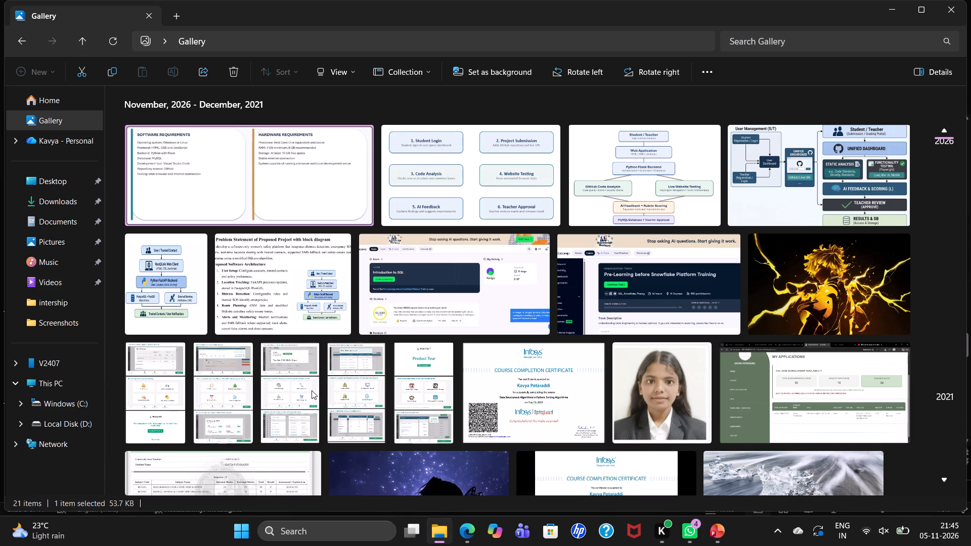
scroll(312, 390, "down", 1)
scroll(312, 390, "up", 1)
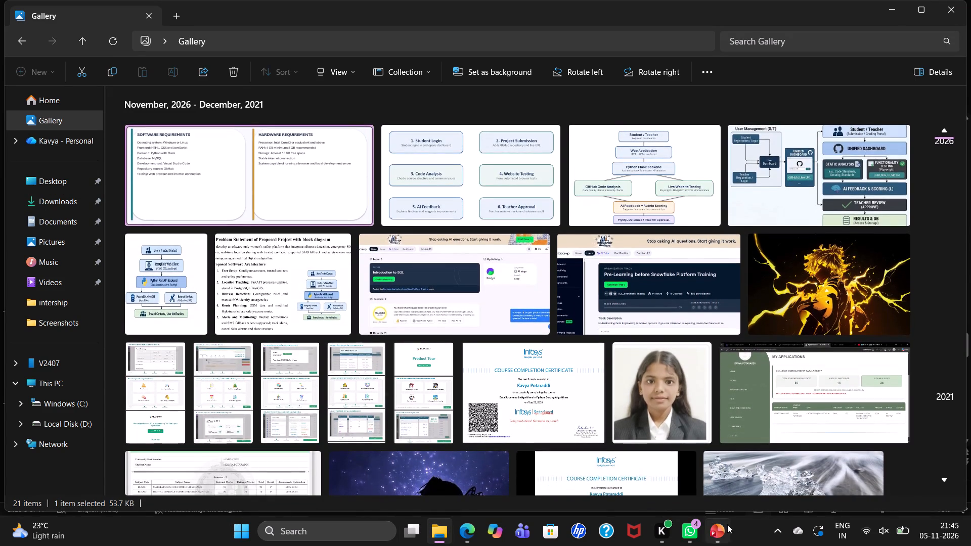
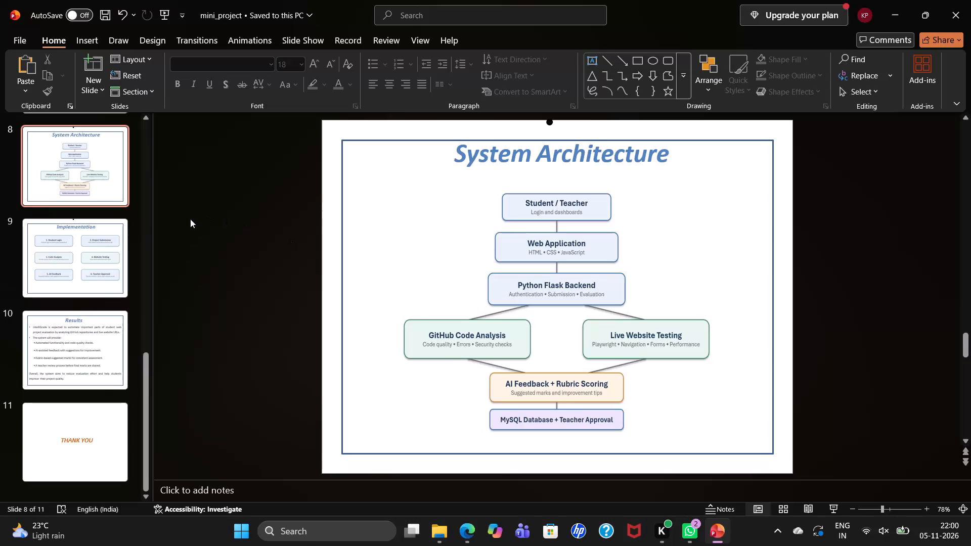
Go to the Software Requirements slide, slide 7, of the mini_project presentation.
scroll(18, 265, "up", 1)
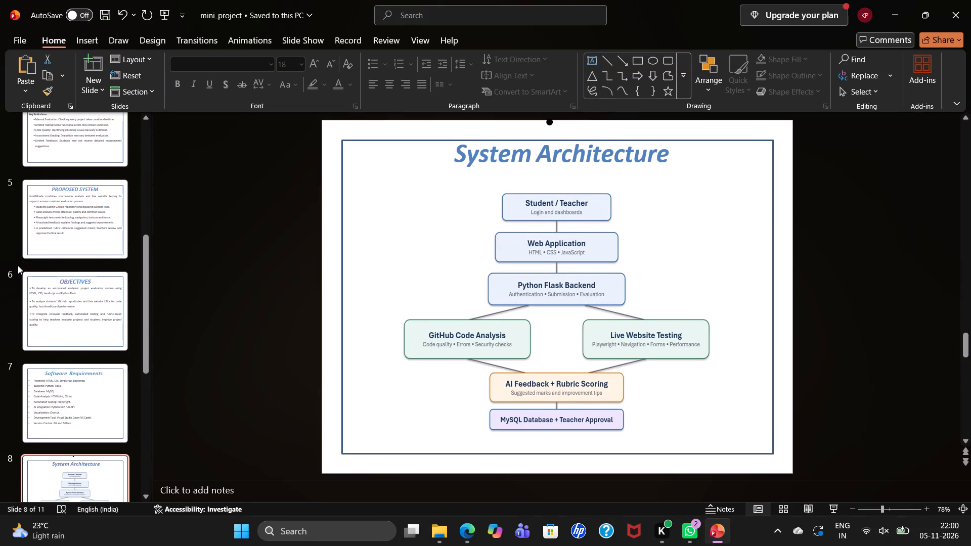
left_click(87, 400)
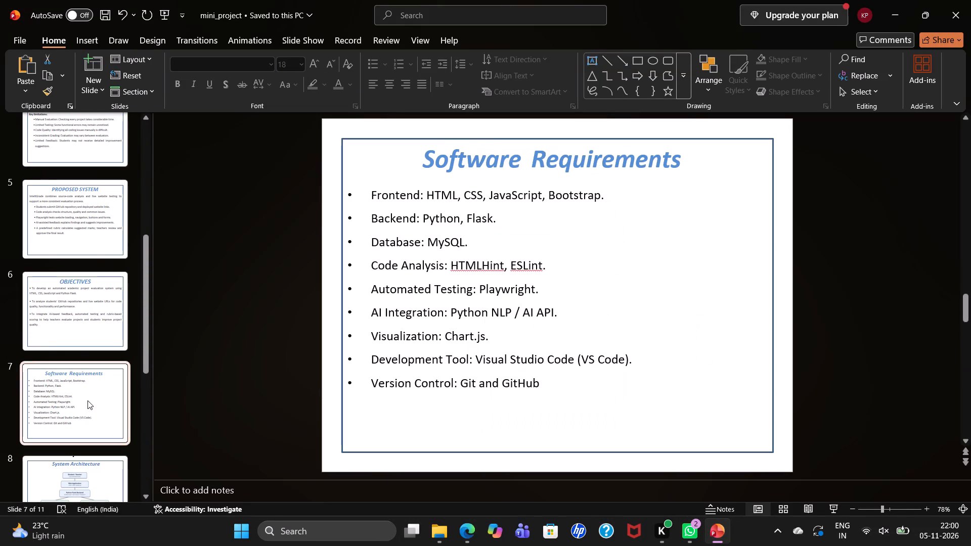
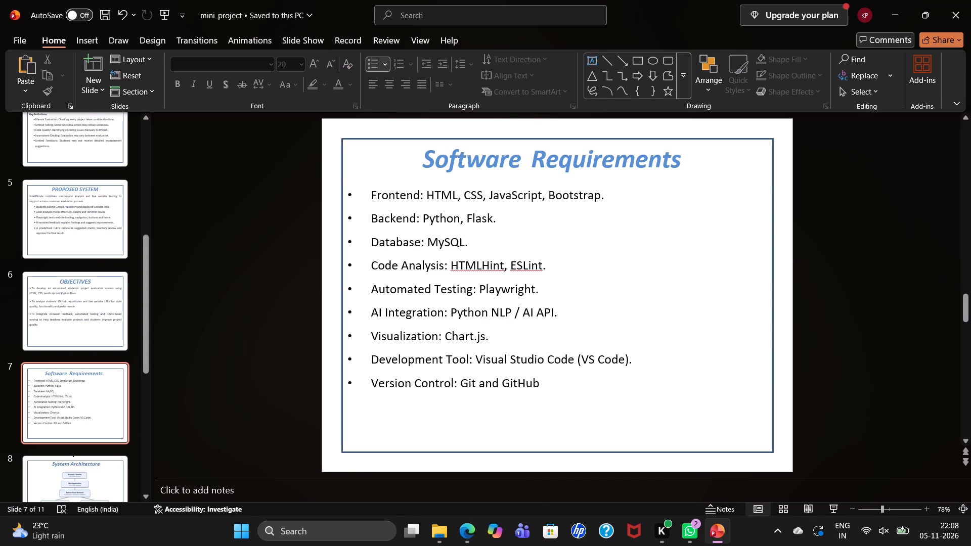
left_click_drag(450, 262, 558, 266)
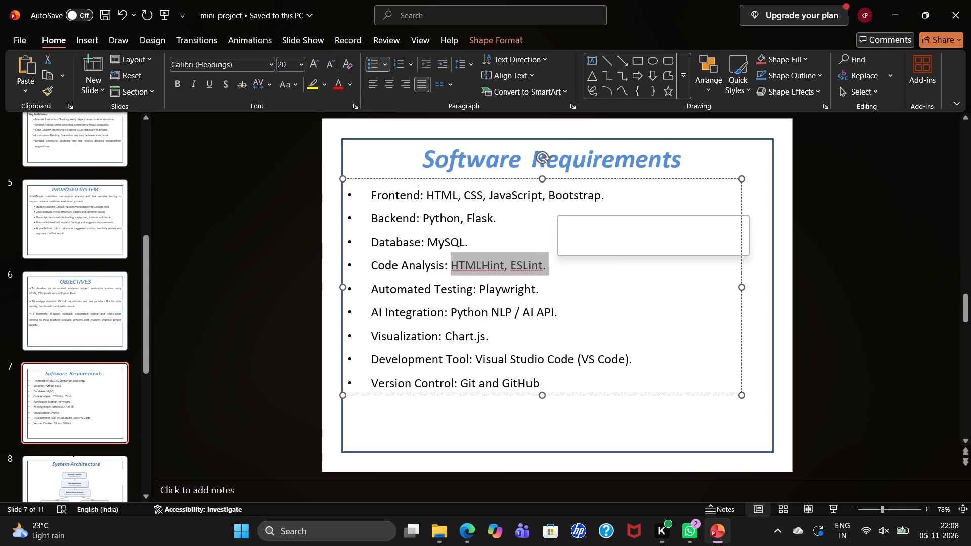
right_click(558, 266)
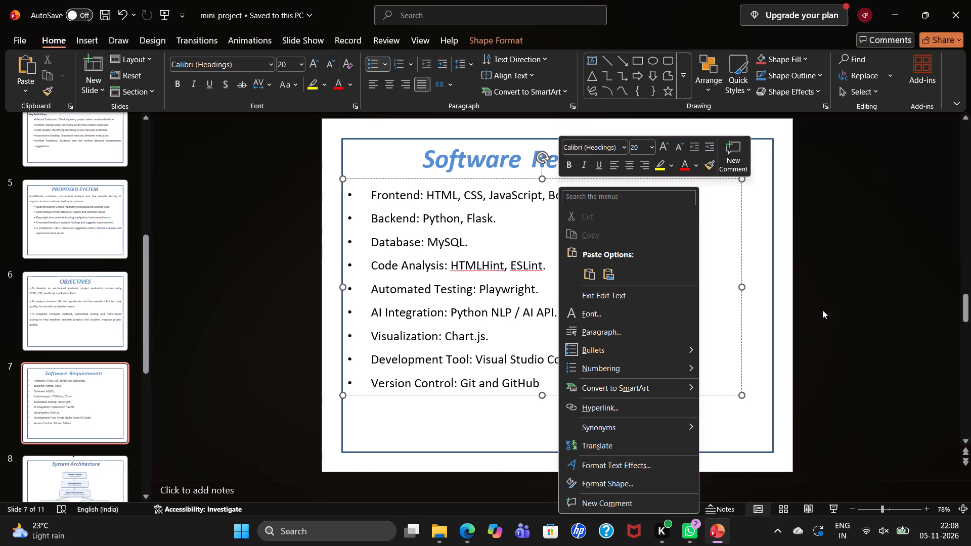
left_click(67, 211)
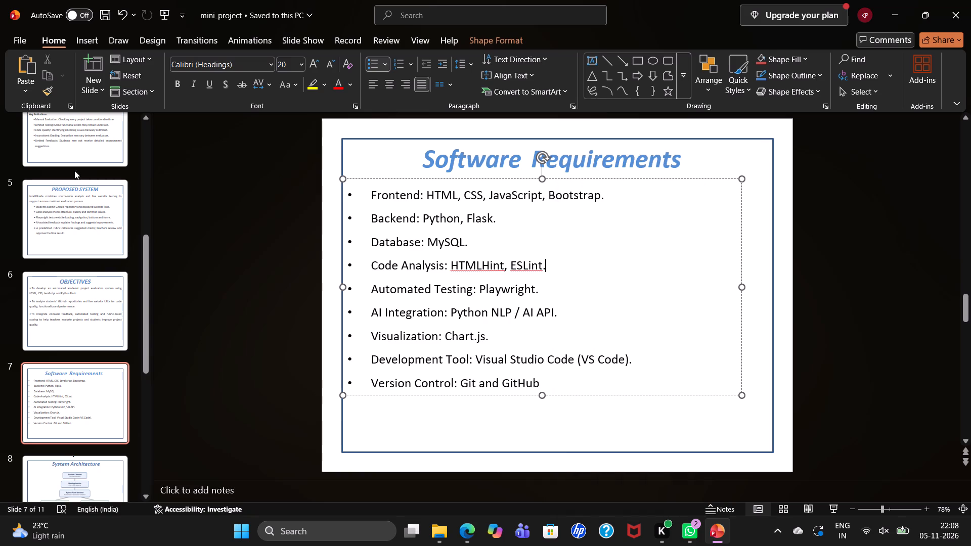
Go to the EXISTING SYSTEM slide of the mini_project presentation.
left_click(87, 145)
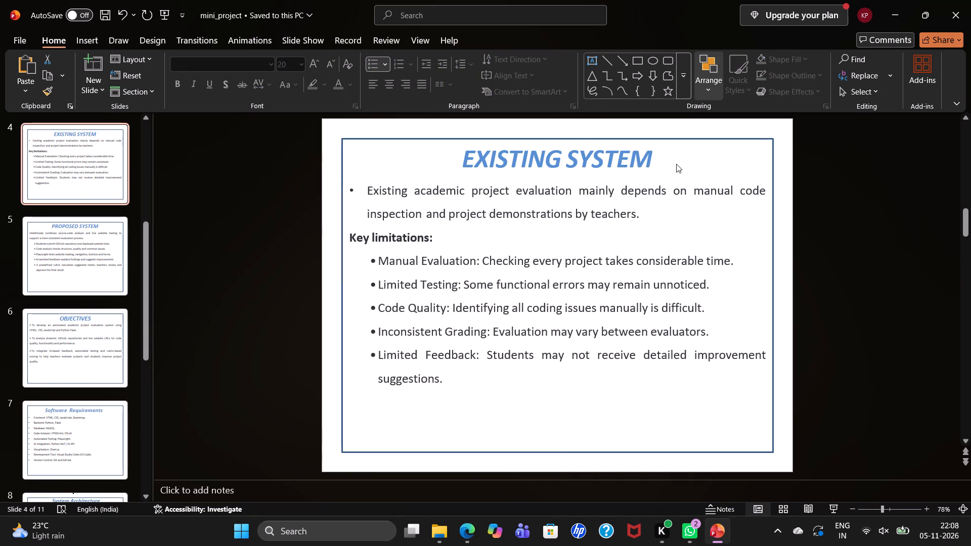
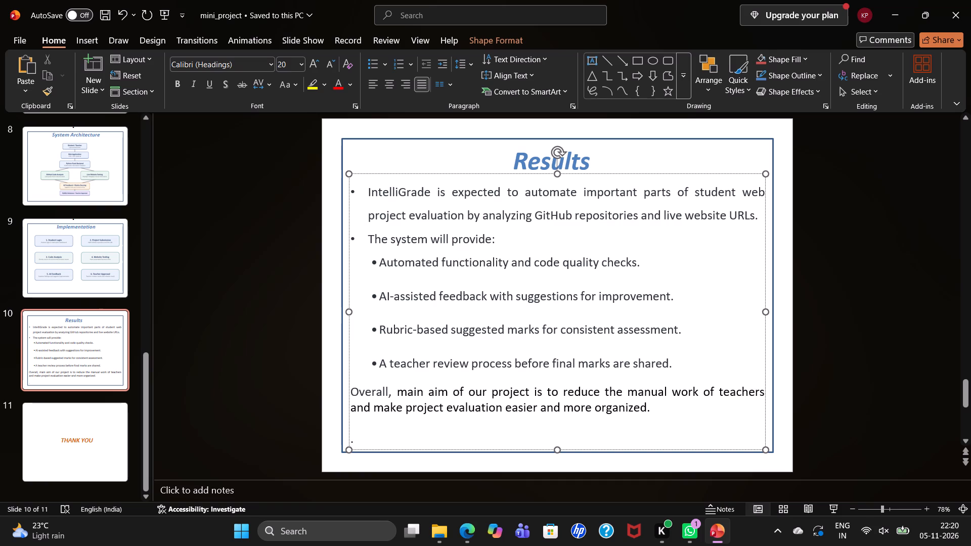
left_click_drag(665, 409, 374, 402)
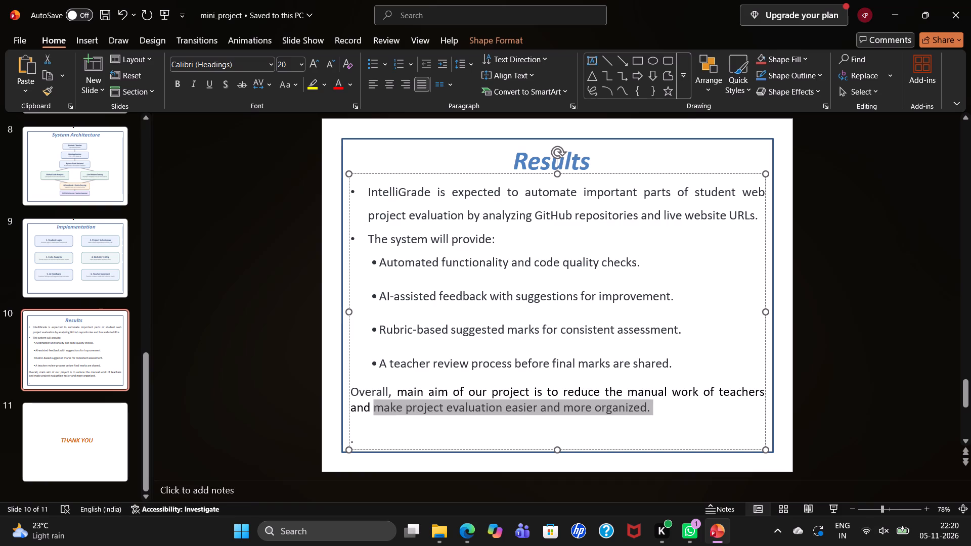
left_click_drag(374, 402, 359, 395)
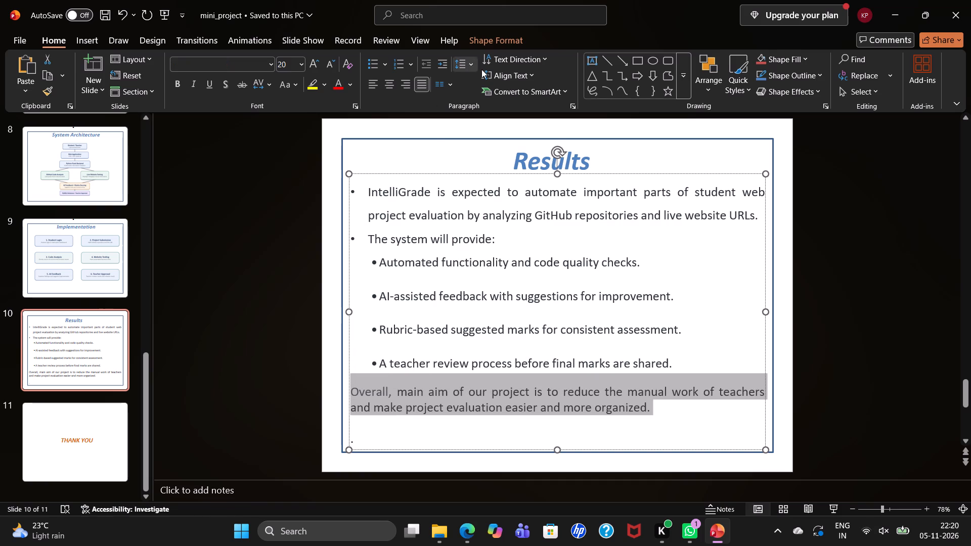
left_click(470, 65)
left_click(473, 95)
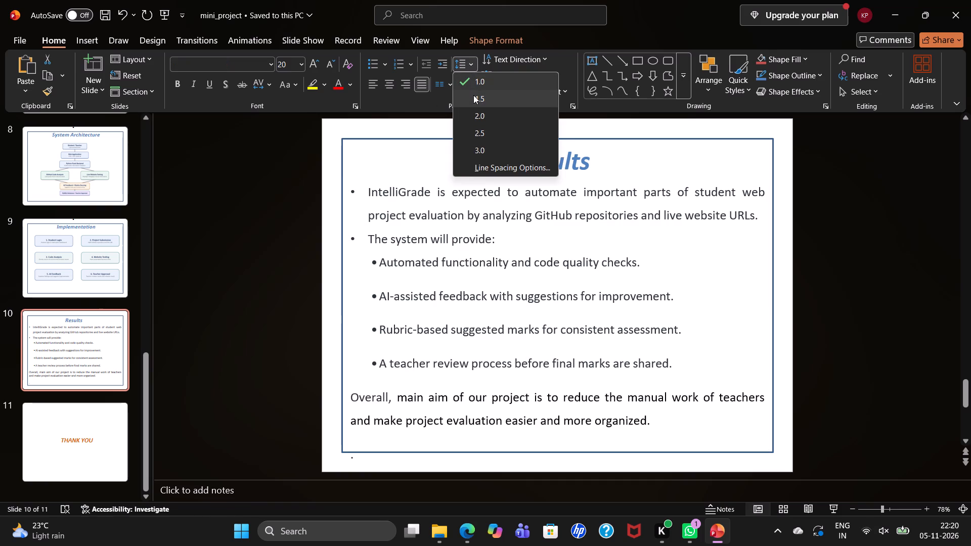
left_click(860, 206)
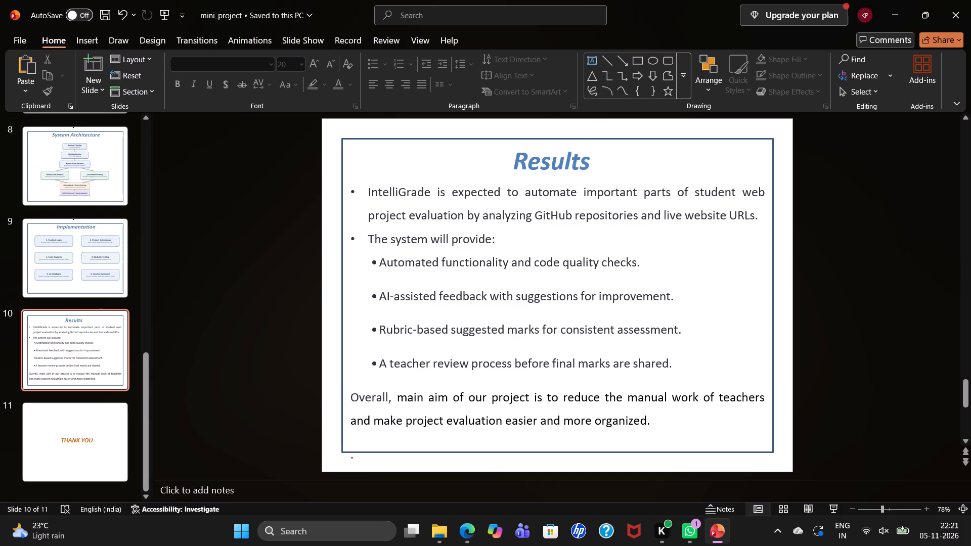
Review the wording and layout of the slides from Implementation back to Introduction, rechecking Existing System and Proposed System.
left_click(68, 249)
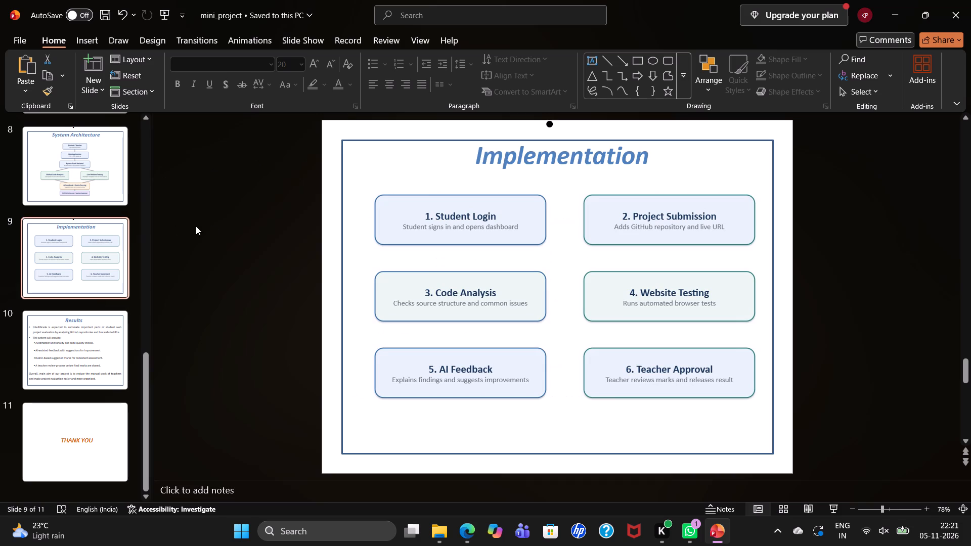
left_click(67, 187)
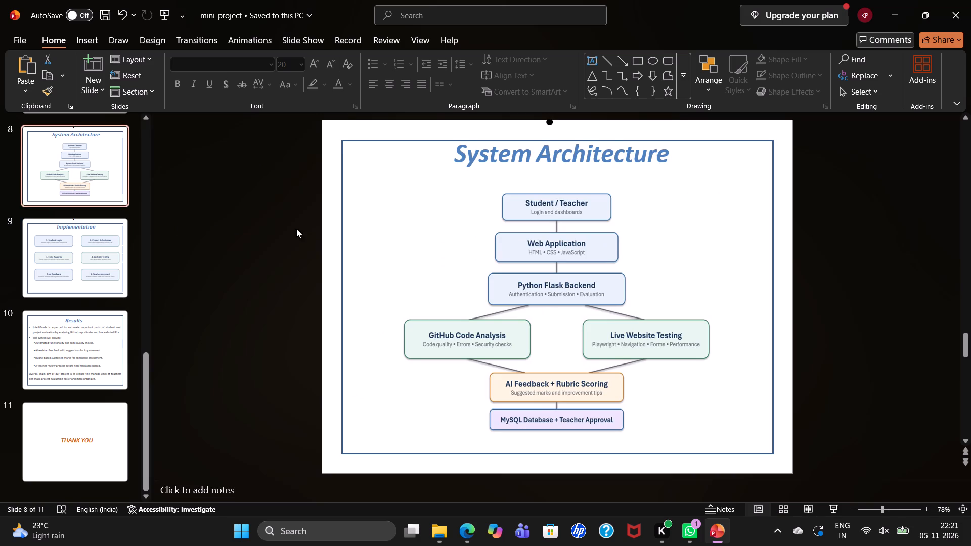
scroll(88, 318, "up", 1)
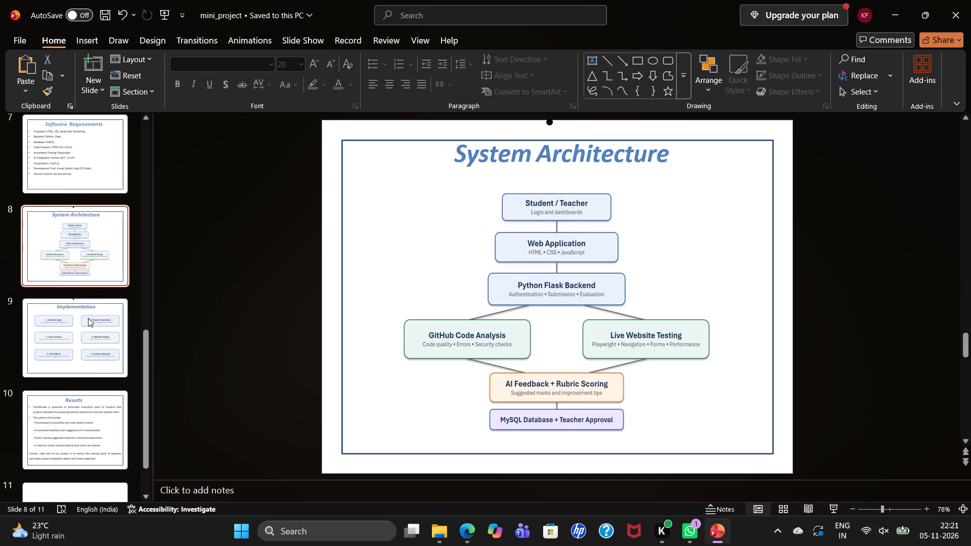
scroll(88, 318, "up", 1)
left_click(71, 171)
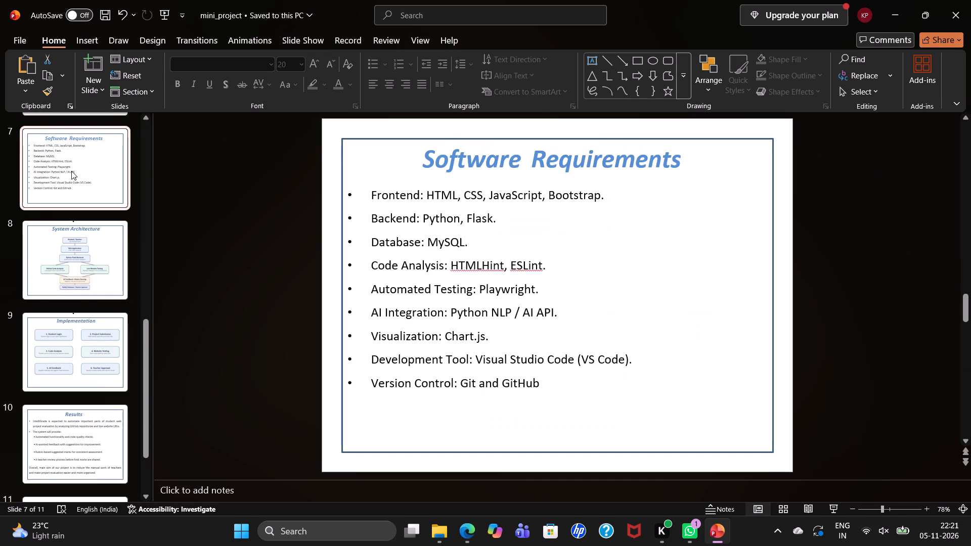
scroll(77, 192, "up", 1)
left_click(75, 326)
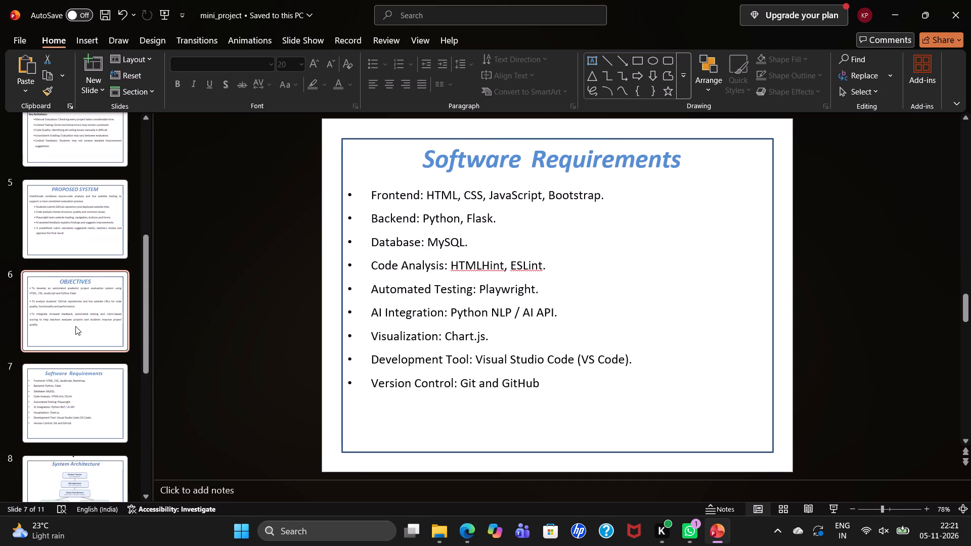
left_click(82, 213)
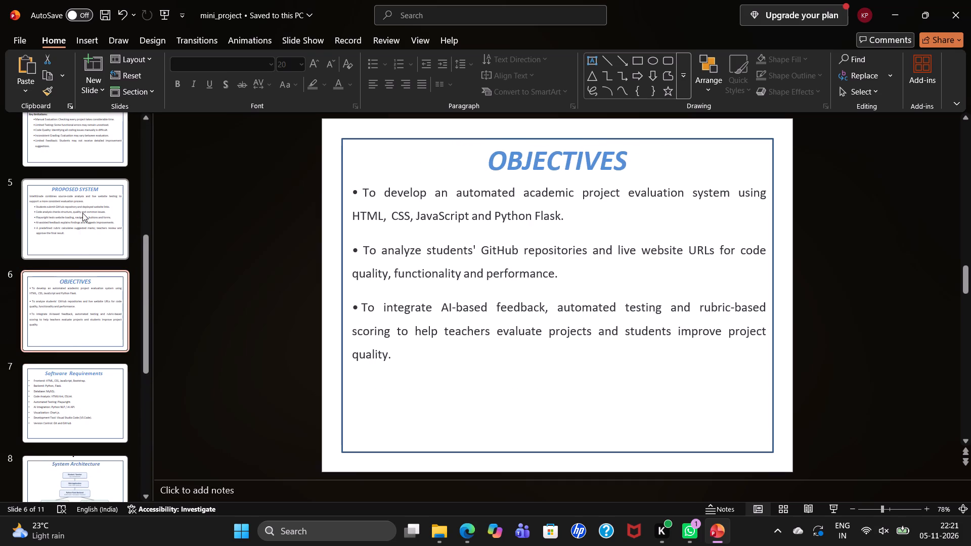
scroll(82, 213, "up", 1)
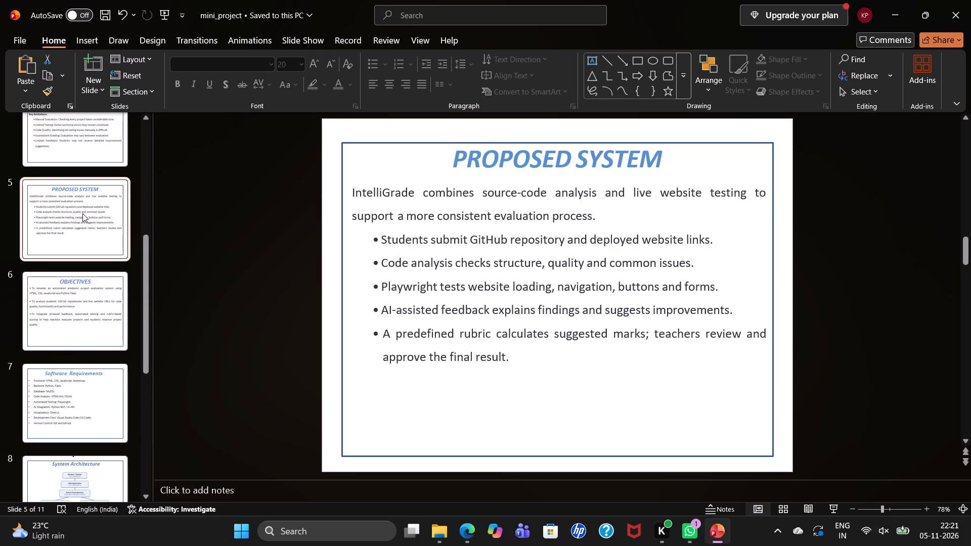
left_click(52, 141)
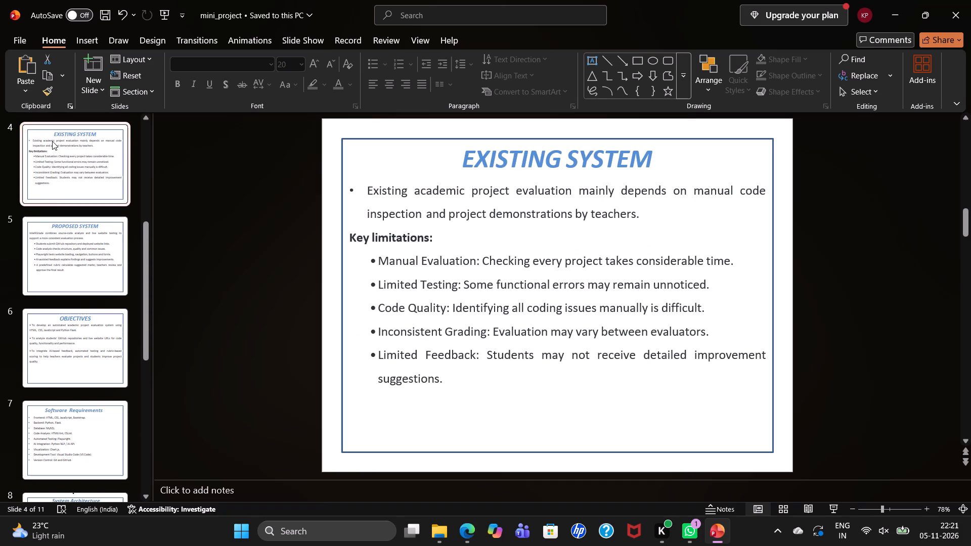
scroll(52, 141, "up", 1)
left_click(58, 180)
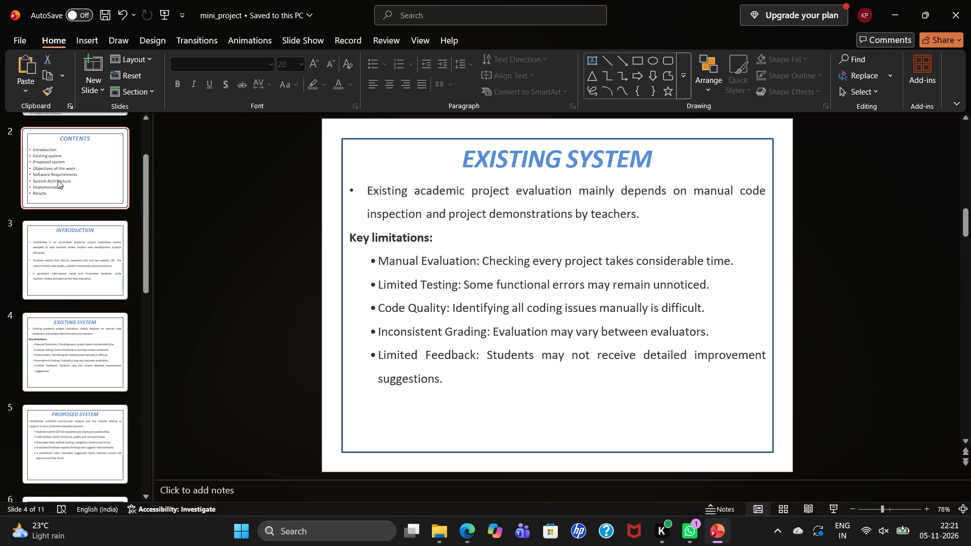
left_click(67, 260)
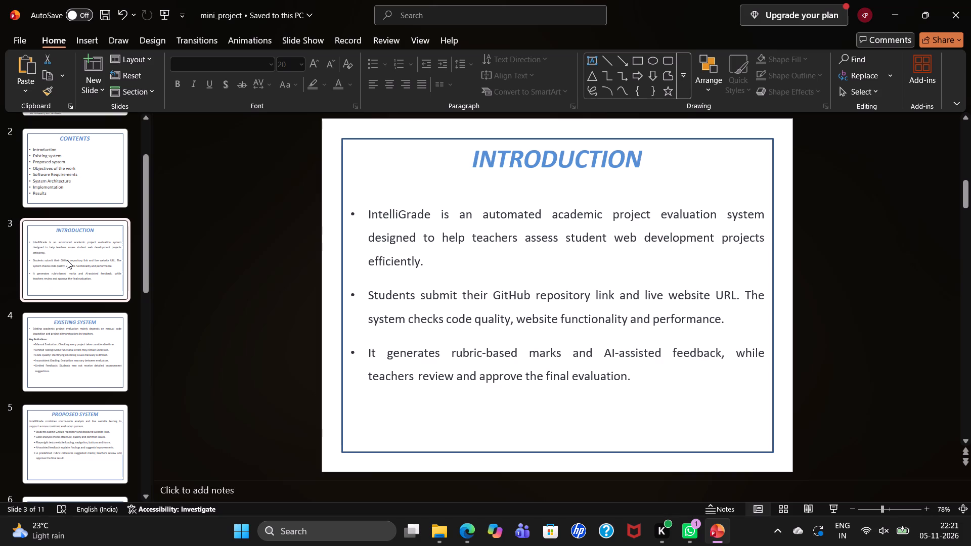
left_click(85, 374)
left_click(85, 431)
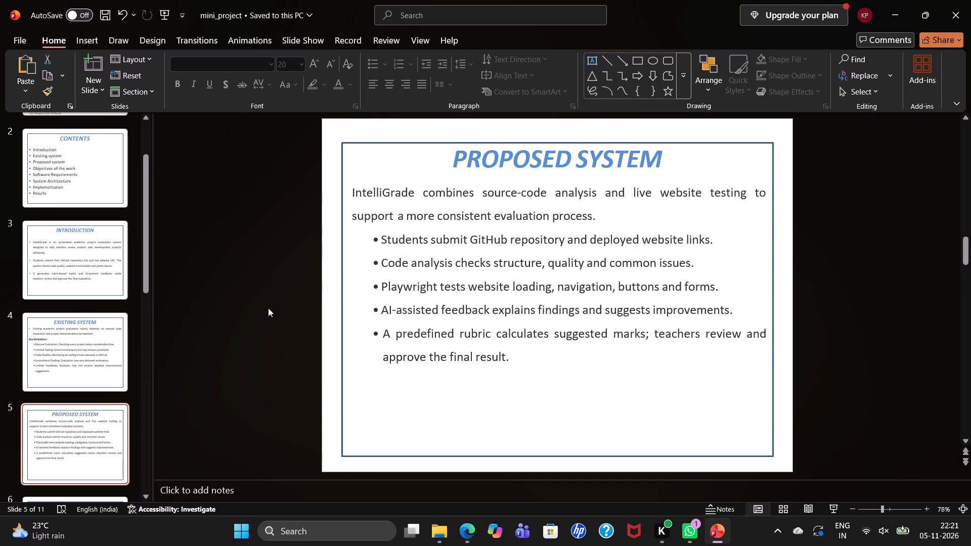
left_click(89, 345)
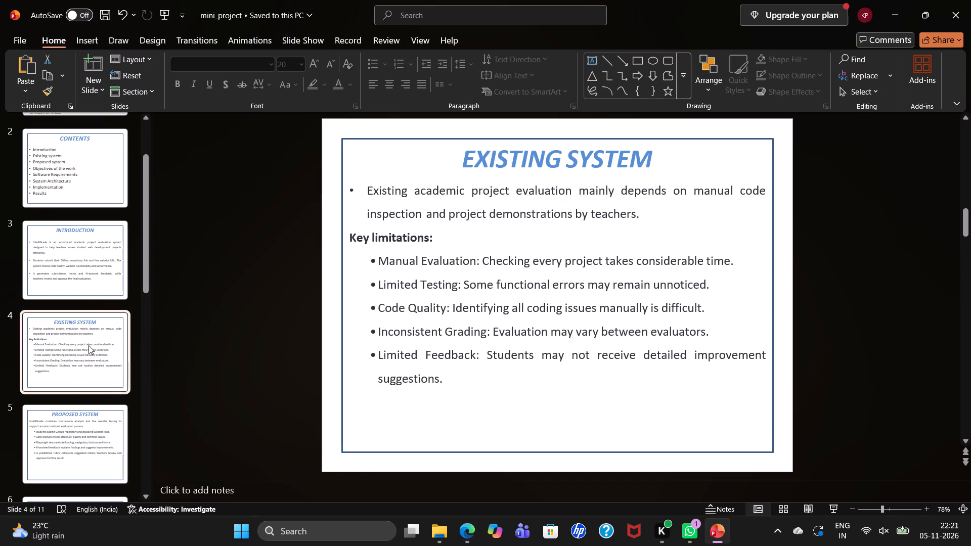
left_click(67, 401)
scroll(67, 401, "down", 1)
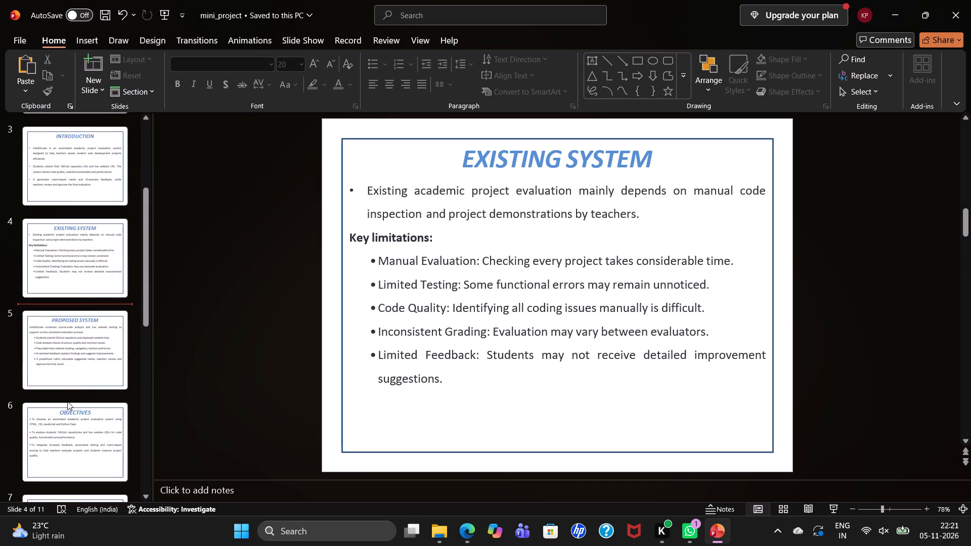
scroll(67, 401, "down", 1)
left_click(55, 335)
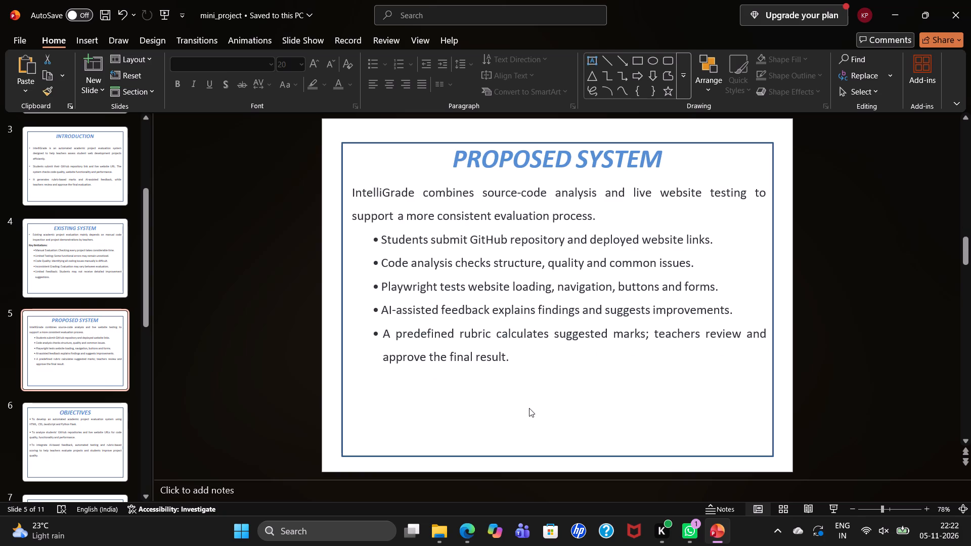
left_click(472, 538)
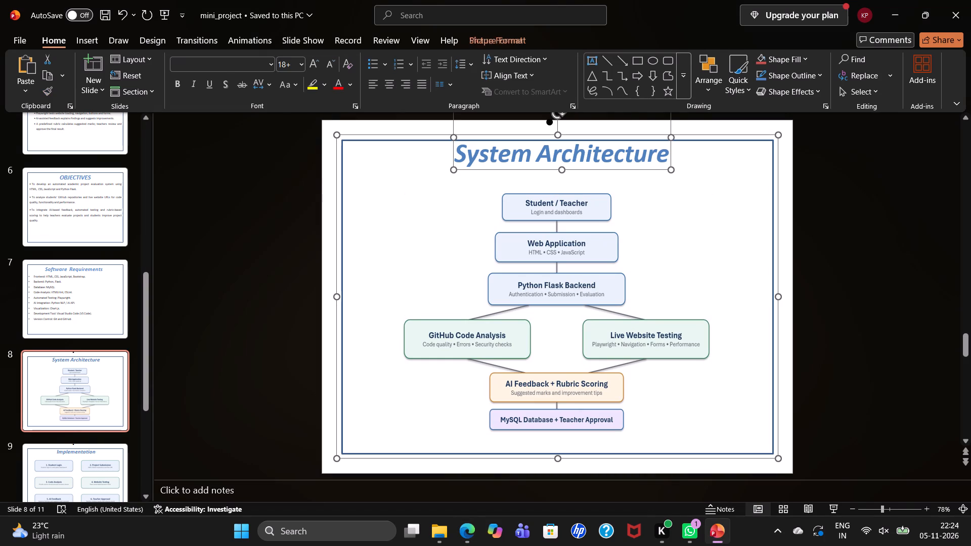
left_click(600, 325)
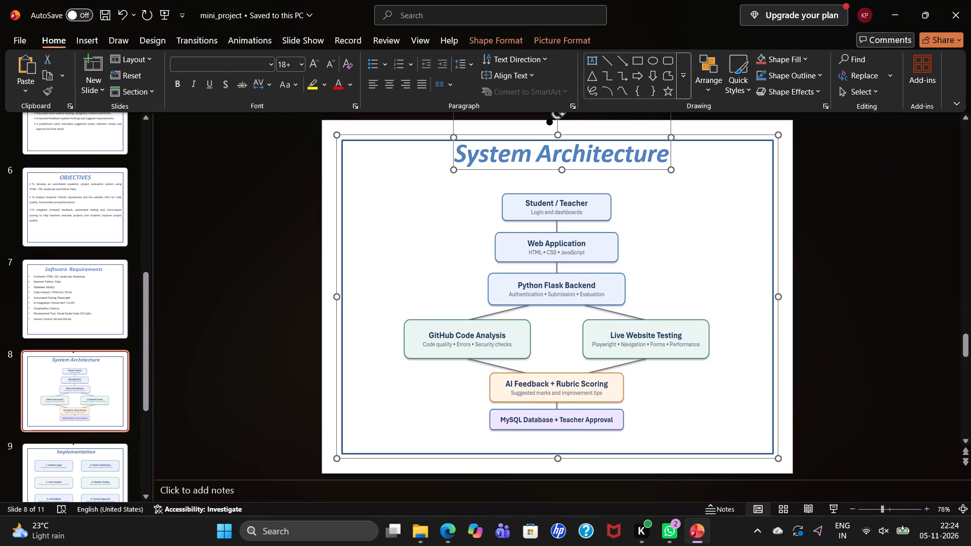
left_click(600, 325)
left_click(600, 325)
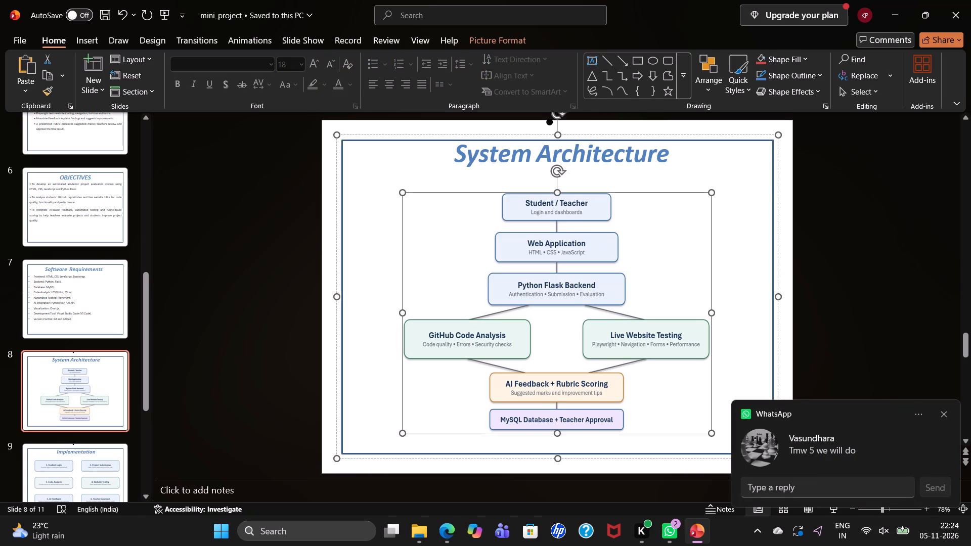
key("BackSpace")
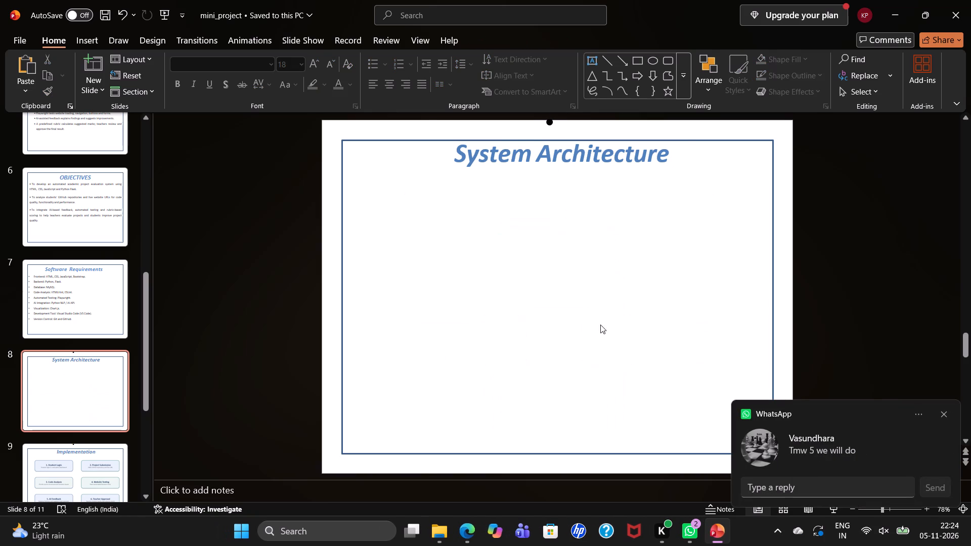
key("ctrl+v")
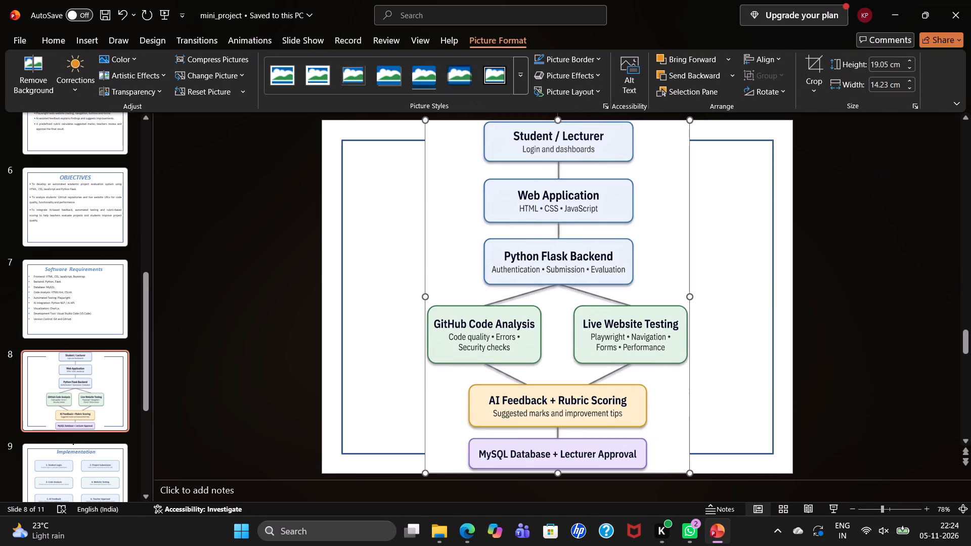
Resize the new architecture diagram to 21.38 cm wide, fitting its height between the slide title and the frame's bottom border.
left_click(576, 312)
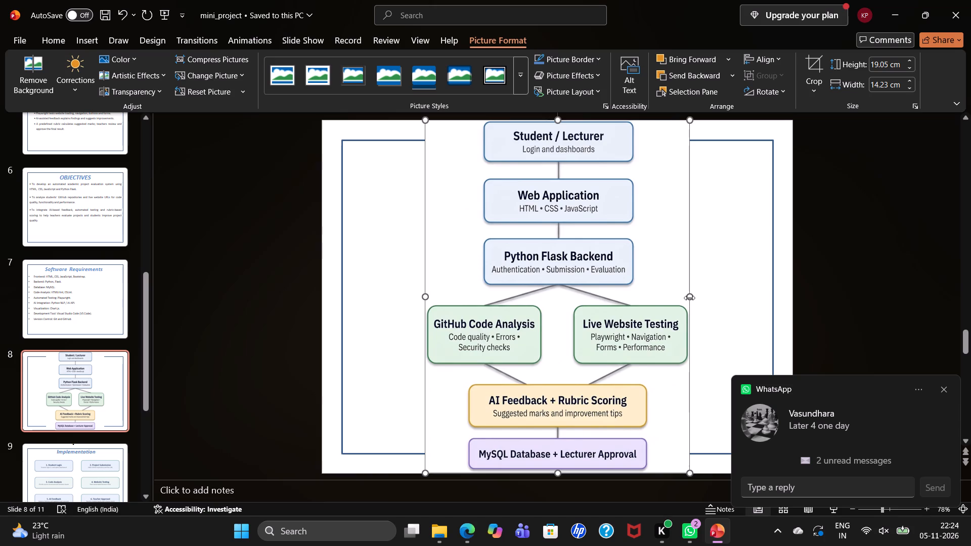
left_click_drag(689, 298, 762, 298)
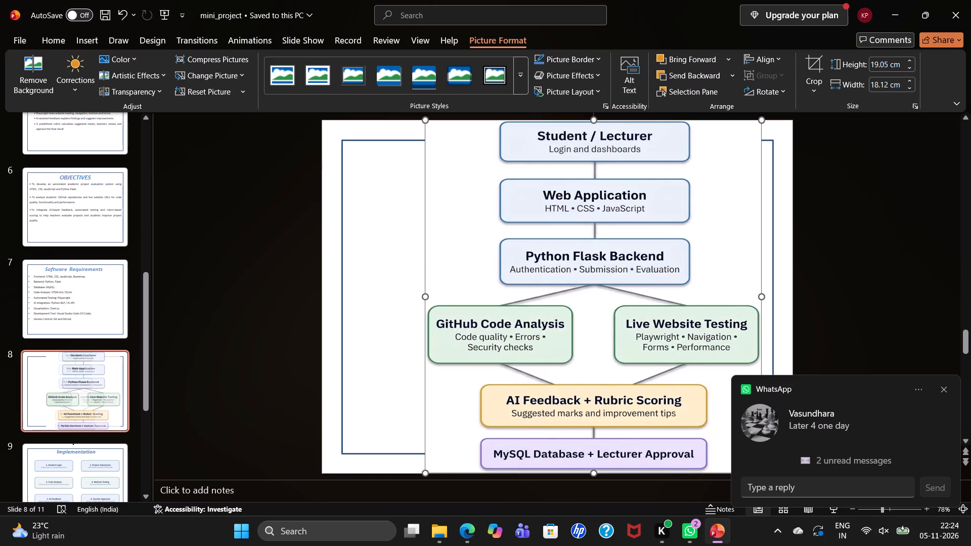
left_click_drag(426, 298, 368, 305)
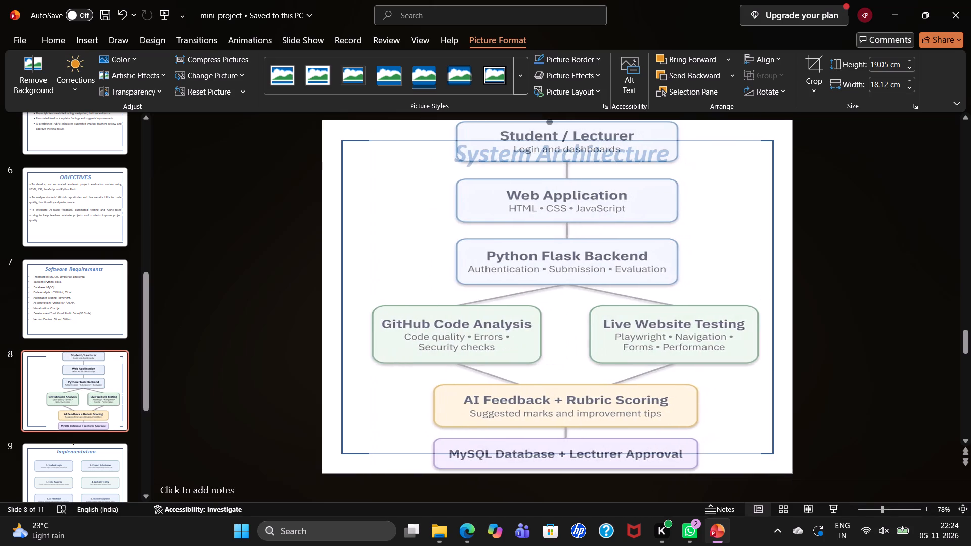
left_click_drag(368, 305, 365, 305)
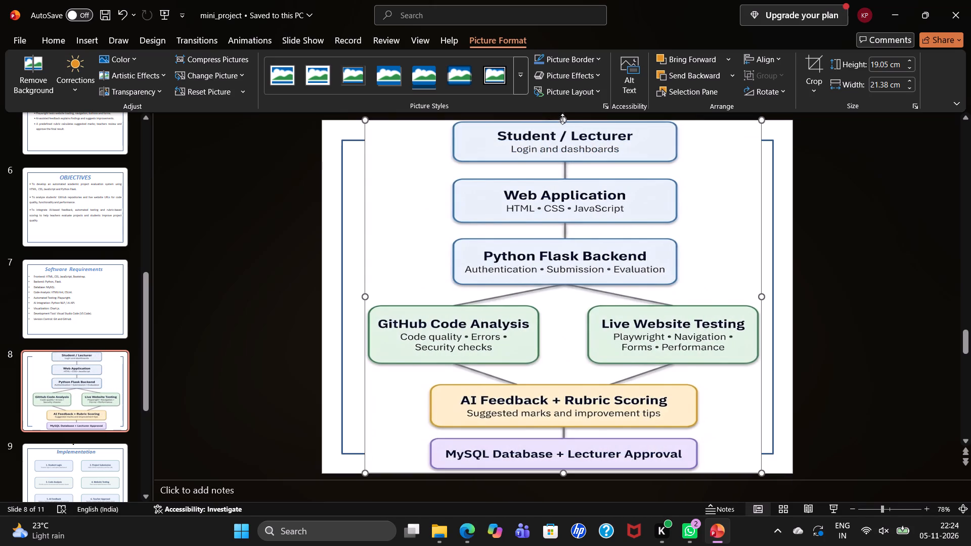
left_click_drag(562, 119, 562, 171)
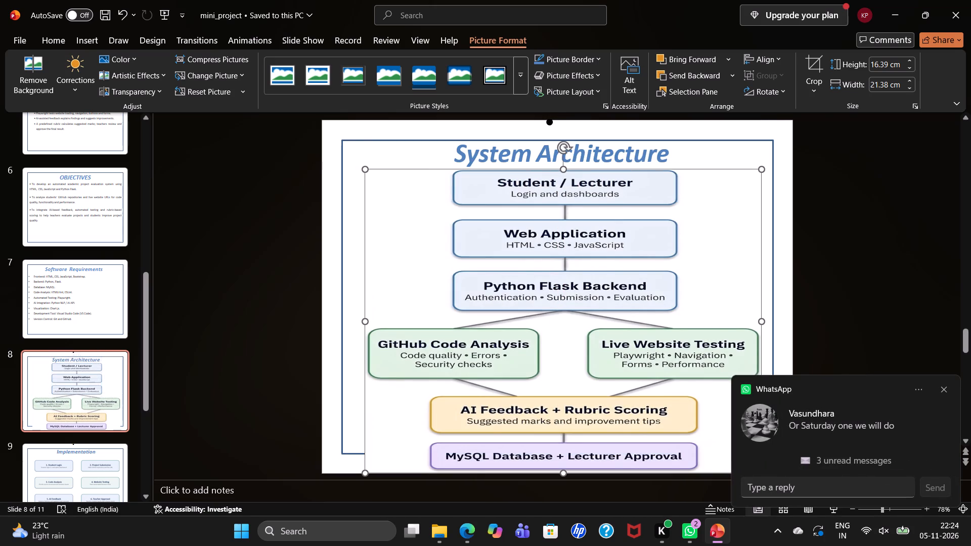
left_click_drag(562, 473, 562, 450)
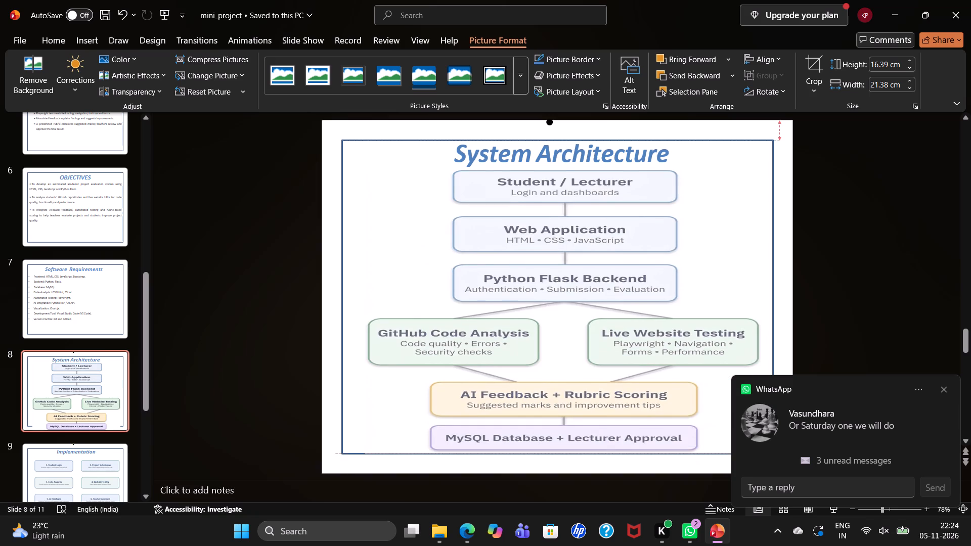
Shorten the System Architecture diagram to about 15.12 cm high so its lower edge sits just inside the slide frame.
left_click_drag(562, 450, 562, 449)
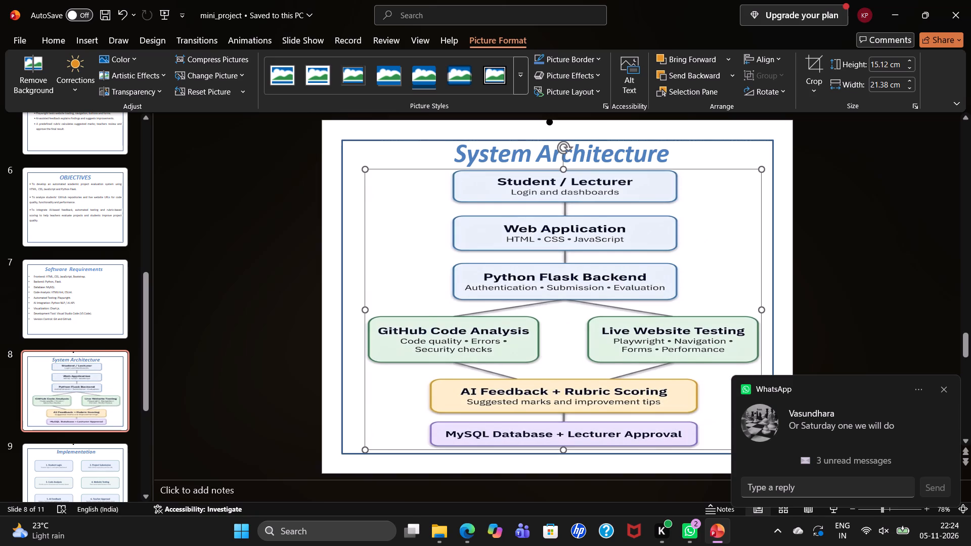
left_click(821, 266)
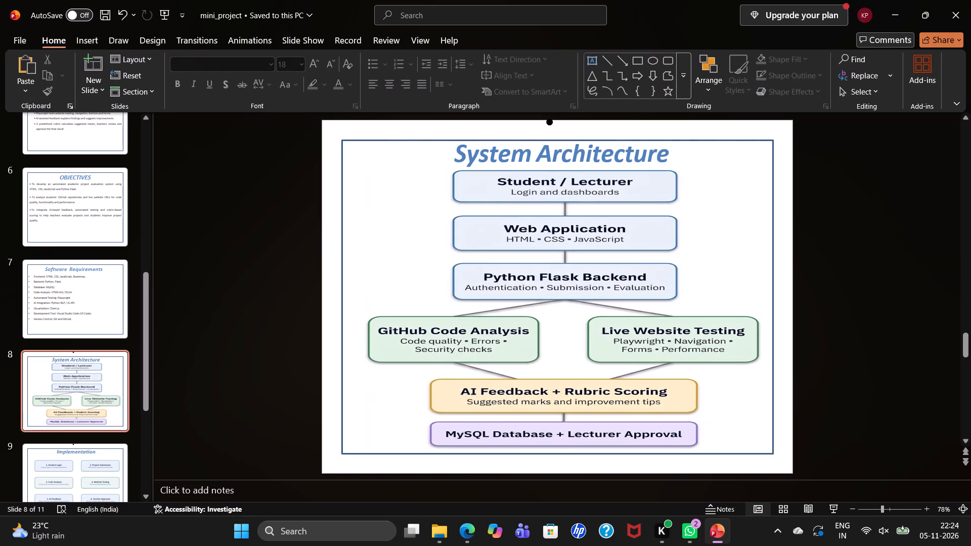
Narrow the architecture diagram from both sides, keeping its height and leaving it roughly centred beneath the System Architecture title.
left_click(693, 278)
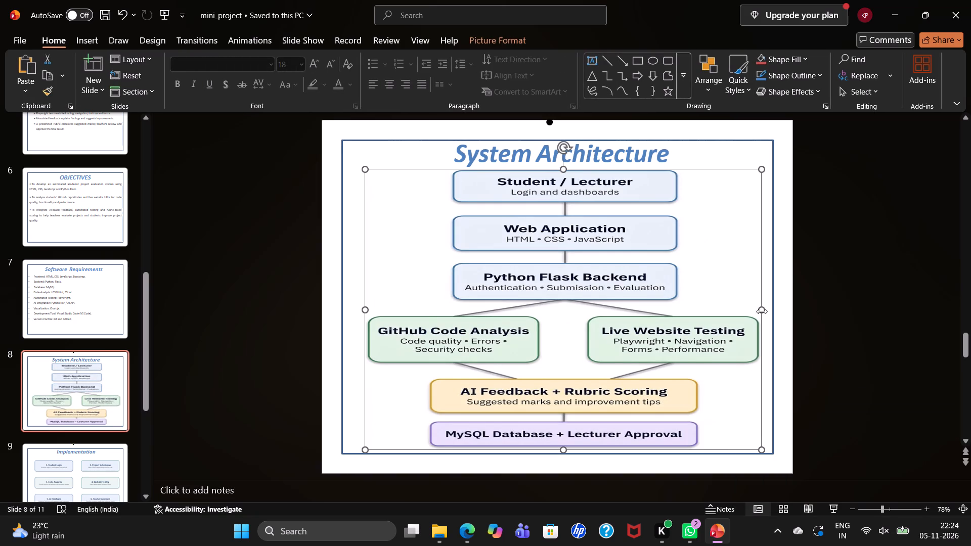
left_click_drag(762, 311, 727, 308)
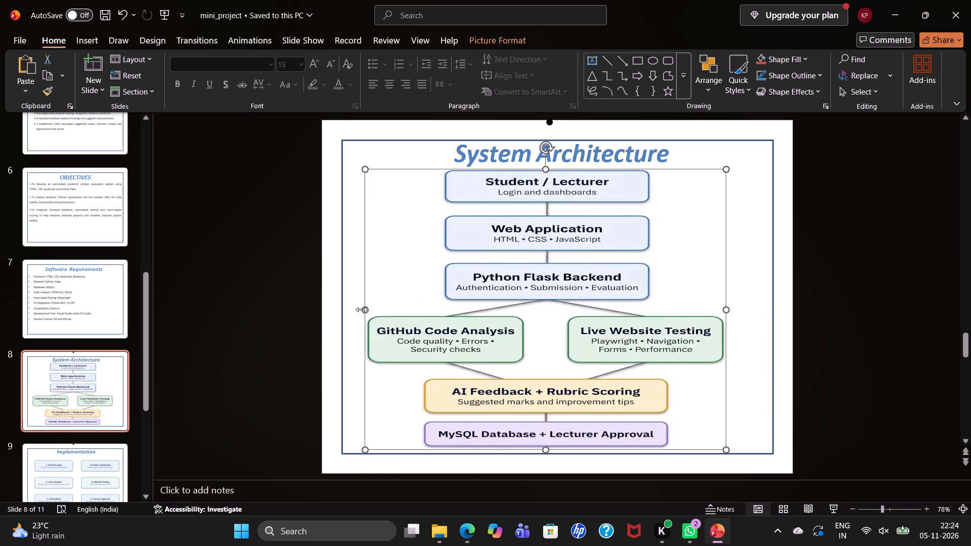
left_click_drag(364, 308, 400, 298)
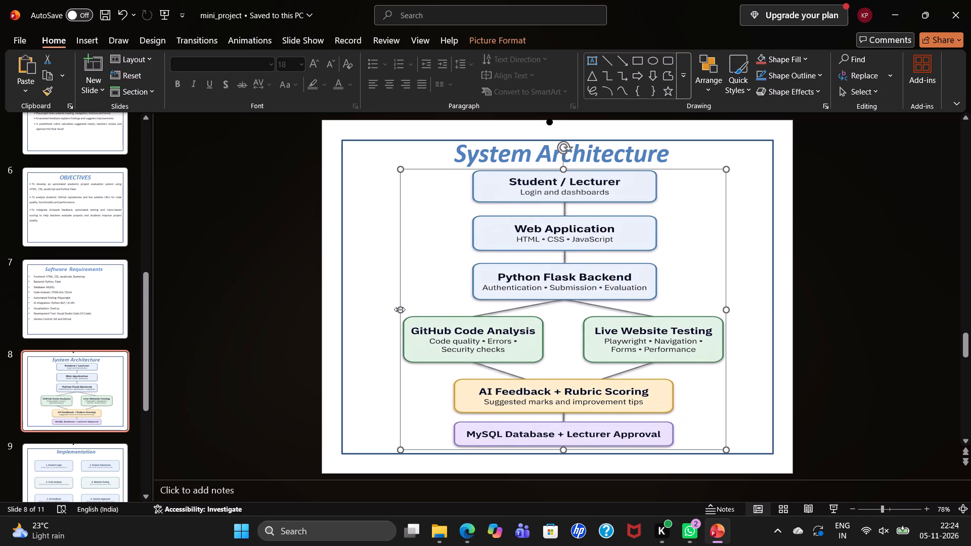
left_click_drag(400, 309, 410, 309)
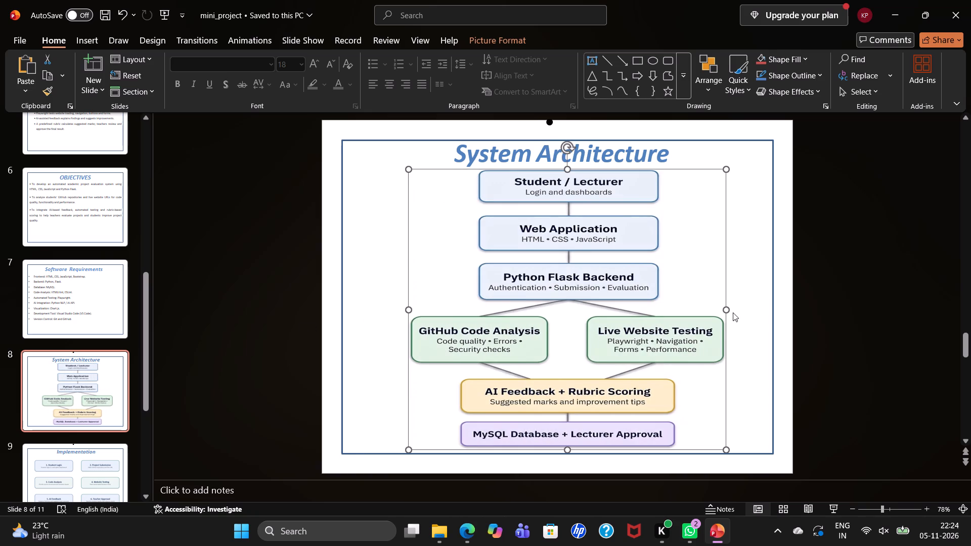
left_click_drag(726, 311, 719, 311)
left_click(784, 310)
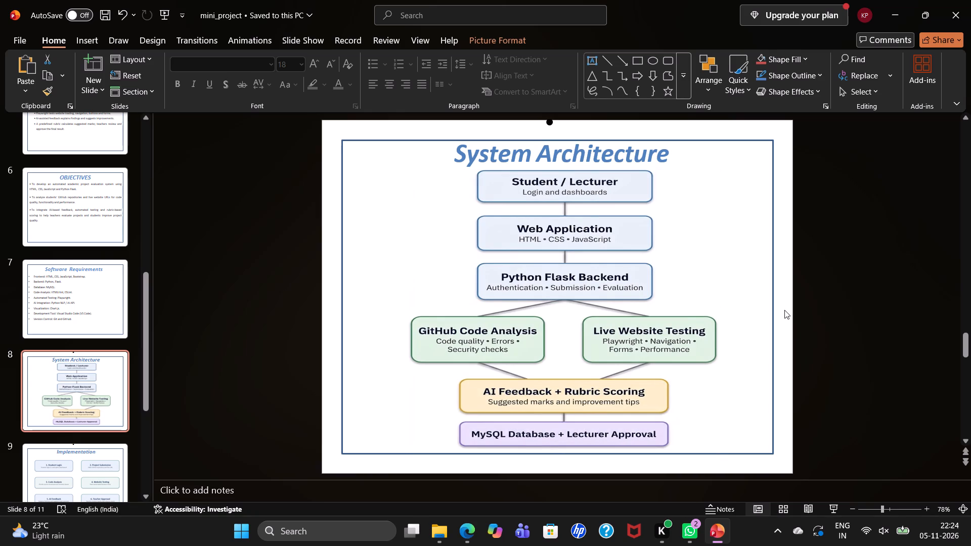
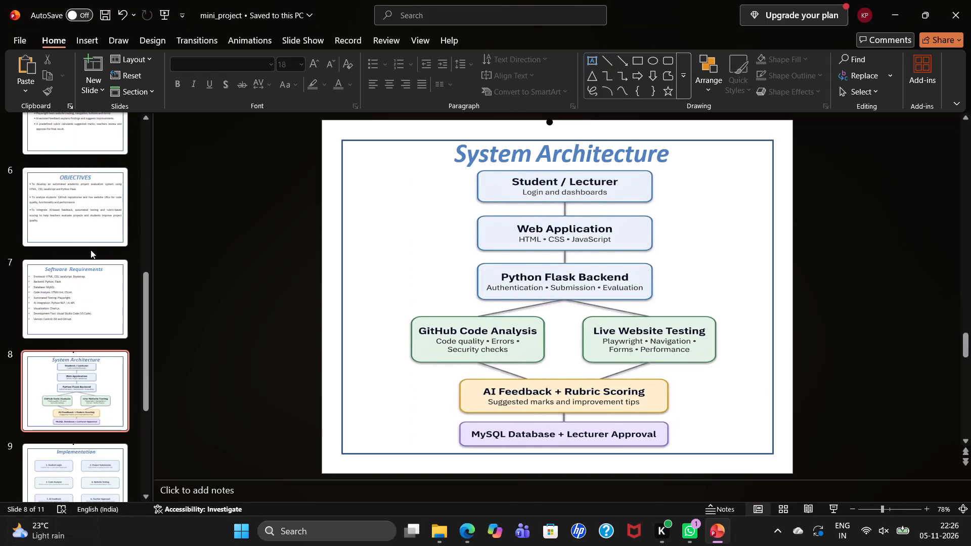
Review the slide thumbnails from the title slide through to the Thank You slide to check the deck's consistency.
scroll(91, 250, "up", 6)
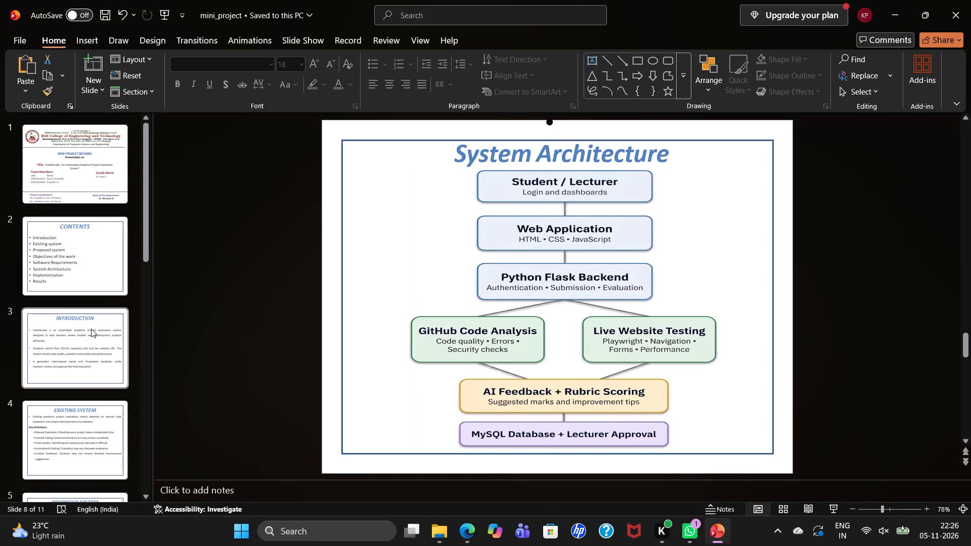
scroll(91, 329, "down", 1)
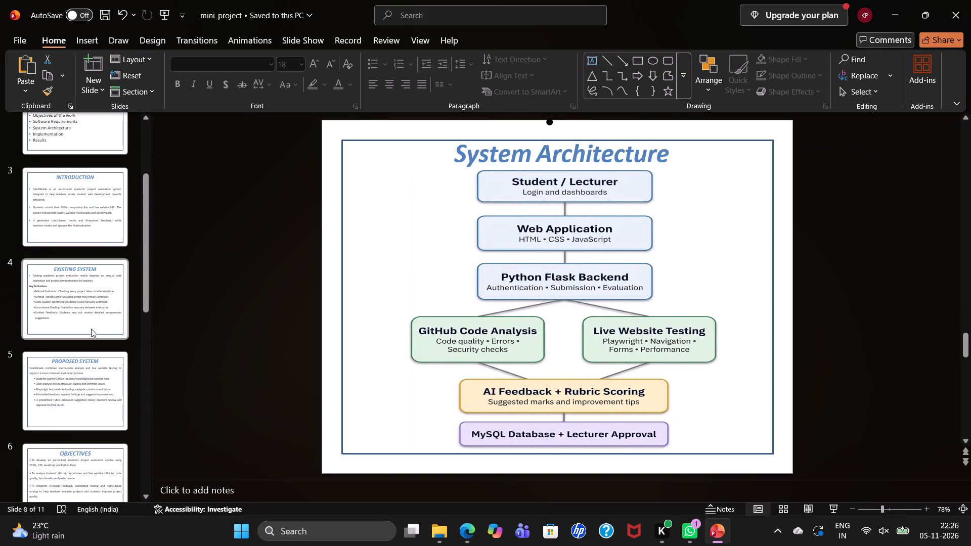
scroll(99, 315, "down", 1)
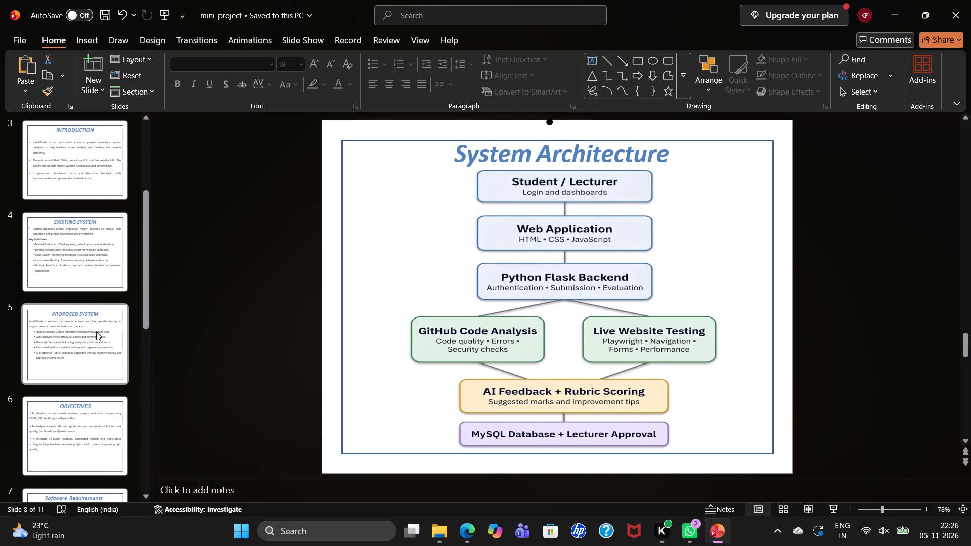
scroll(80, 418, "down", 1)
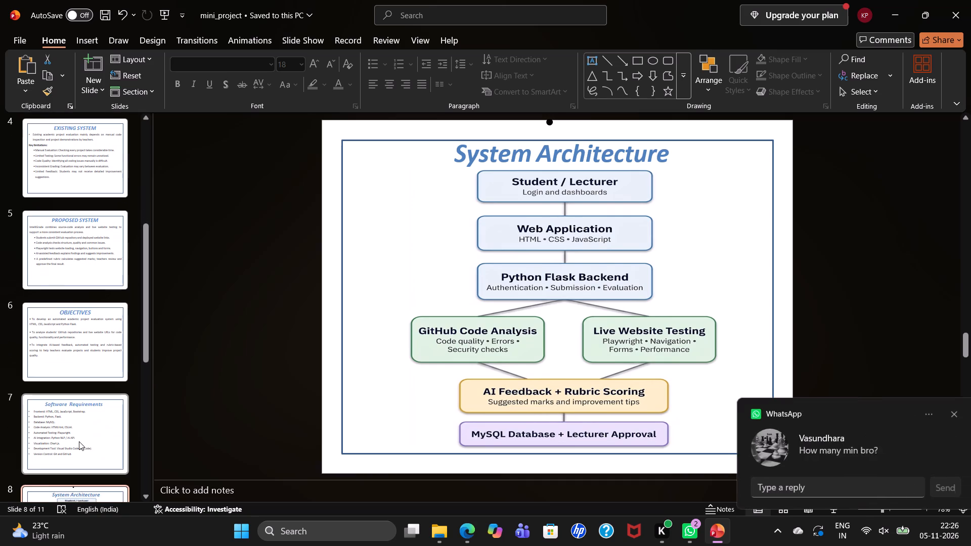
scroll(79, 441, "down", 4)
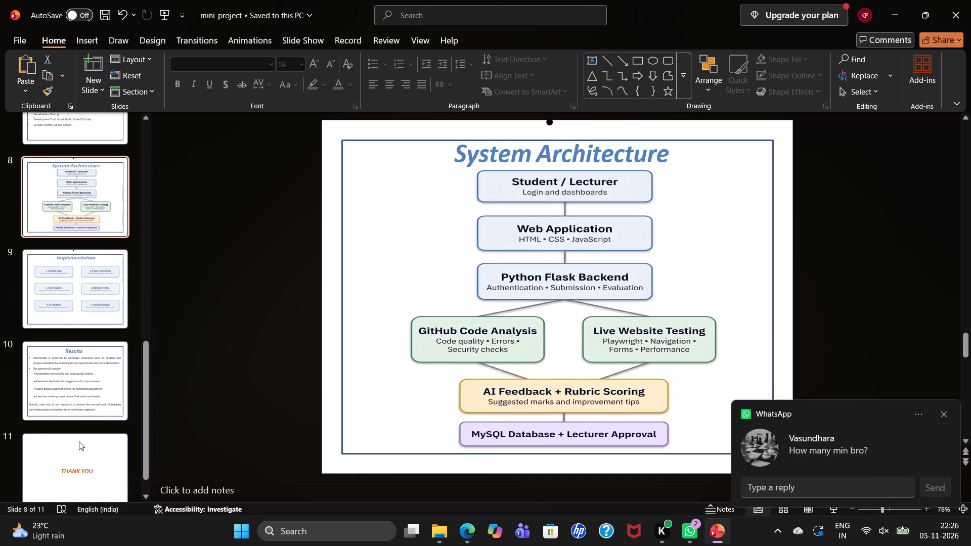
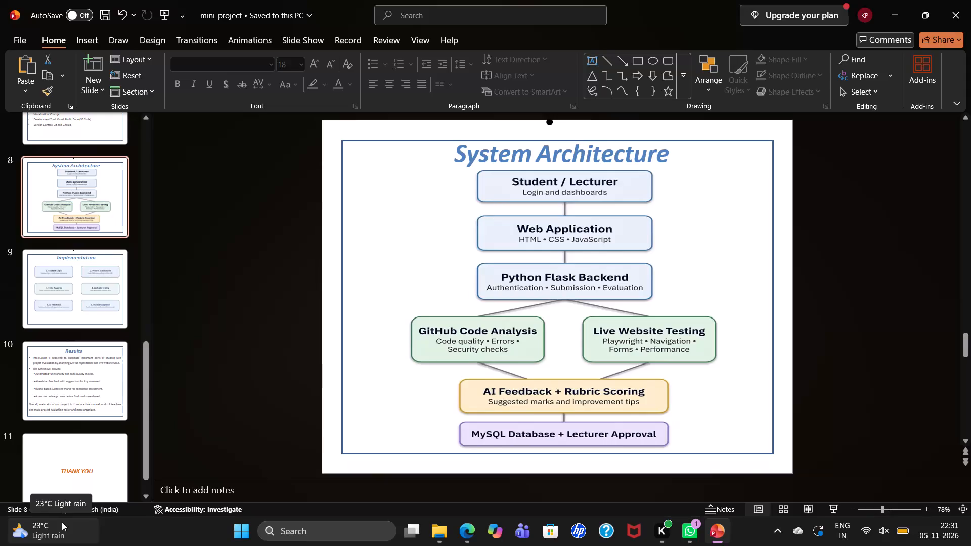
Review the Implementation slide and the Results slide that follow the System Architecture slide.
left_click(106, 285)
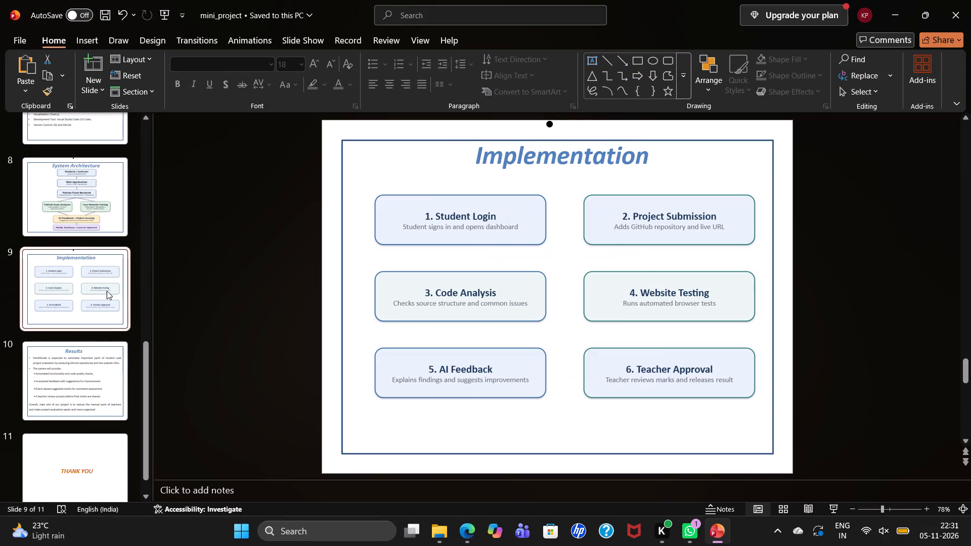
left_click(105, 352)
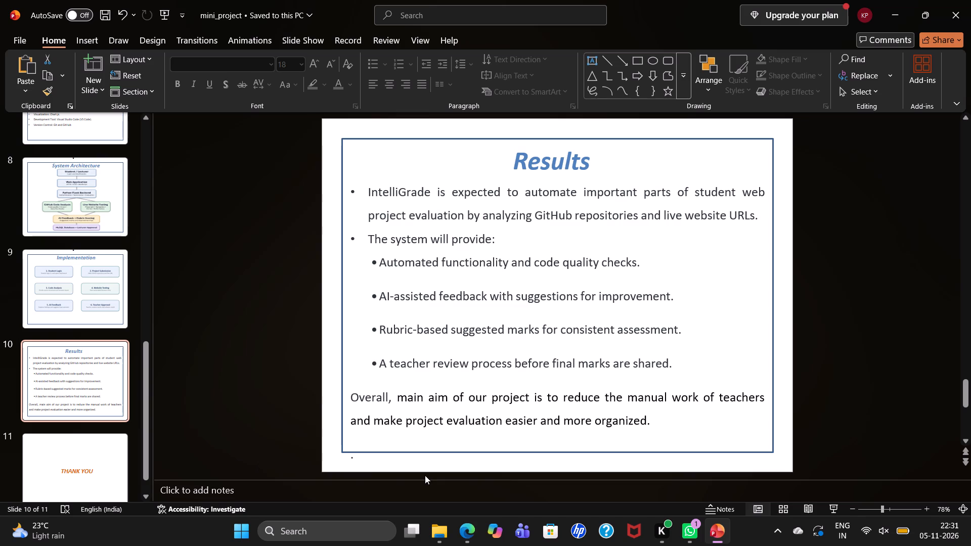
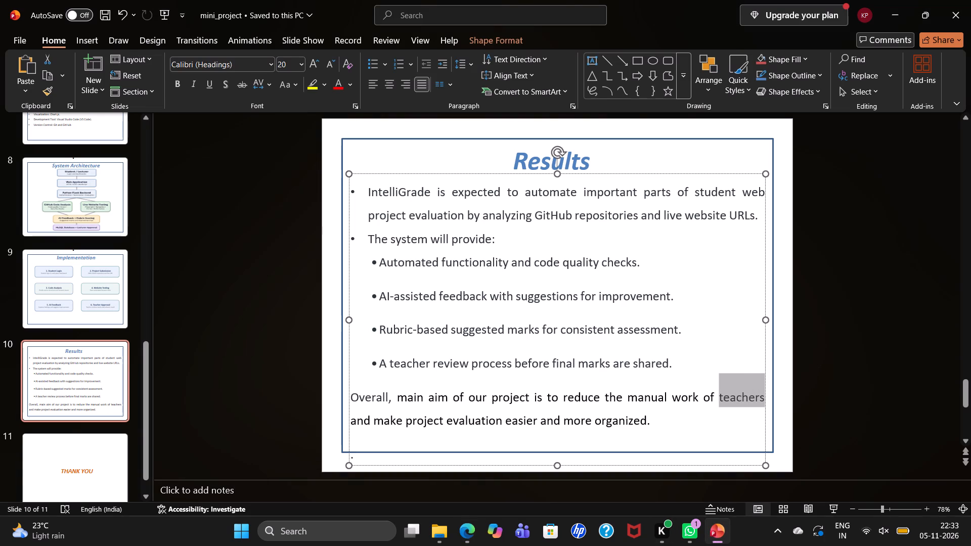
left_click_drag(763, 401, 763, 401)
key("shift+l")
key("e")
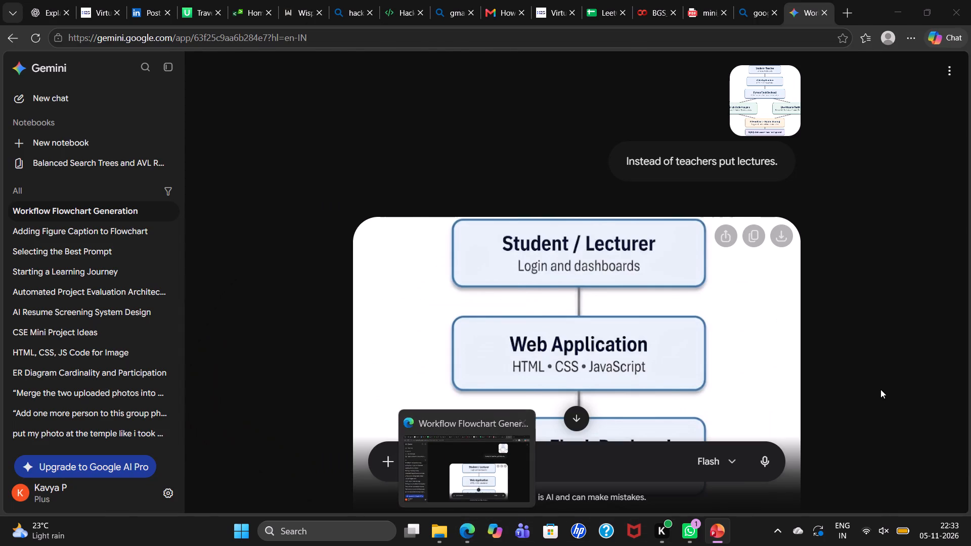
type("ctu")
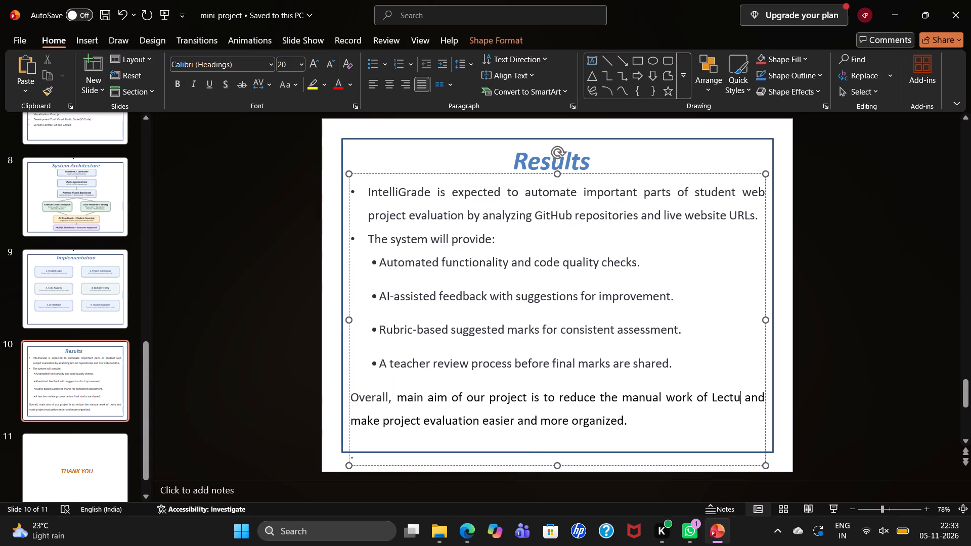
type("rer")
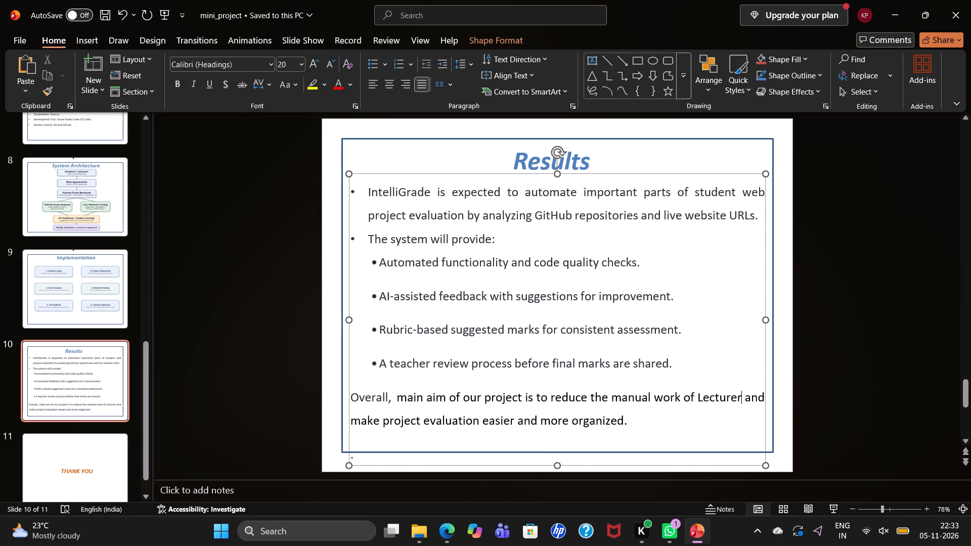
key("s")
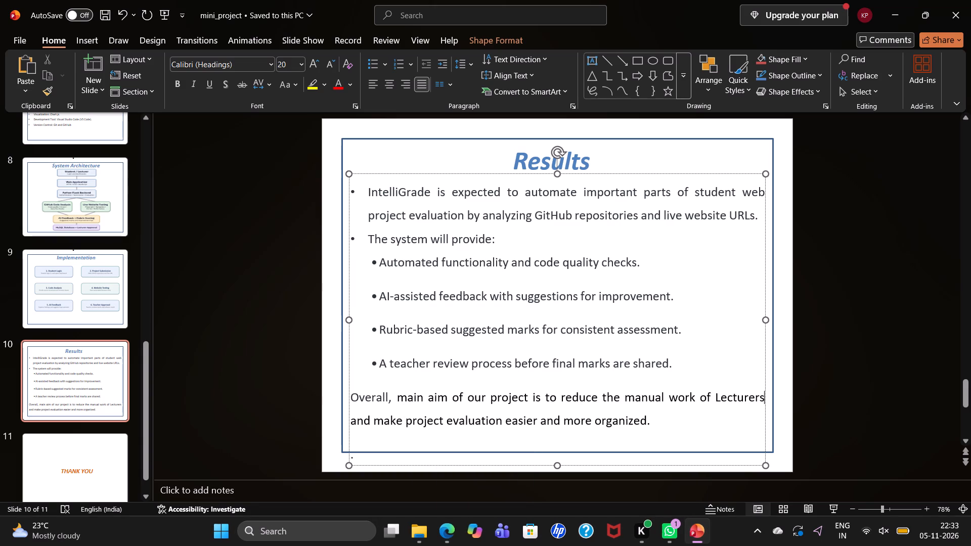
key("BackSpace")
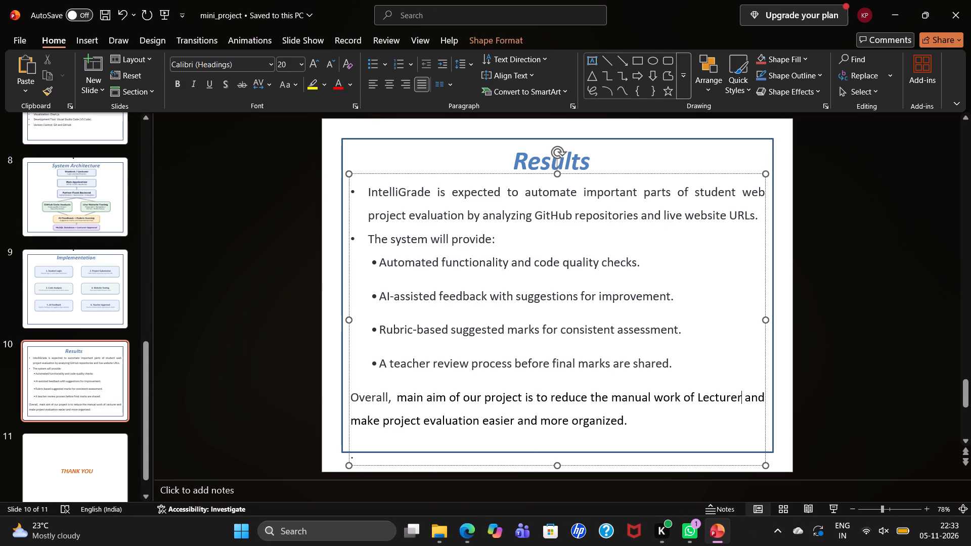
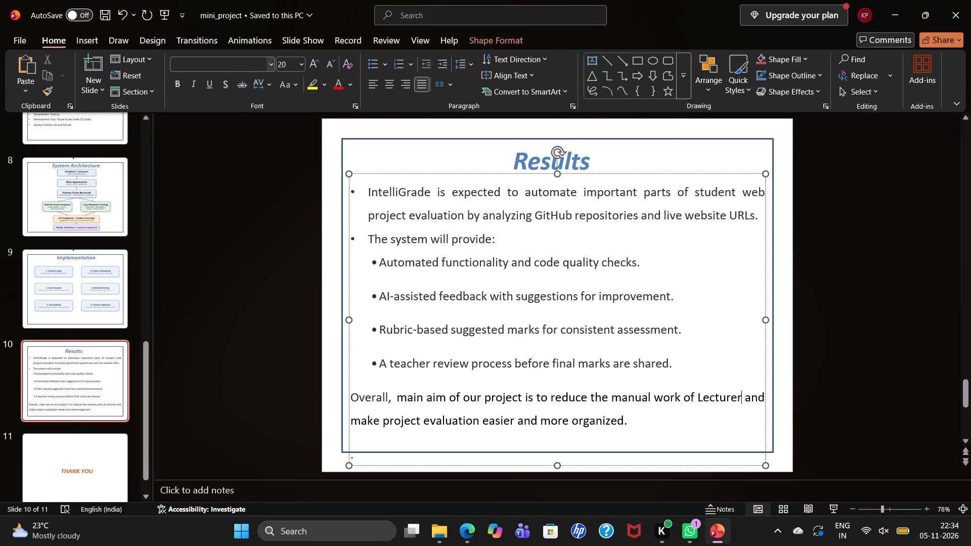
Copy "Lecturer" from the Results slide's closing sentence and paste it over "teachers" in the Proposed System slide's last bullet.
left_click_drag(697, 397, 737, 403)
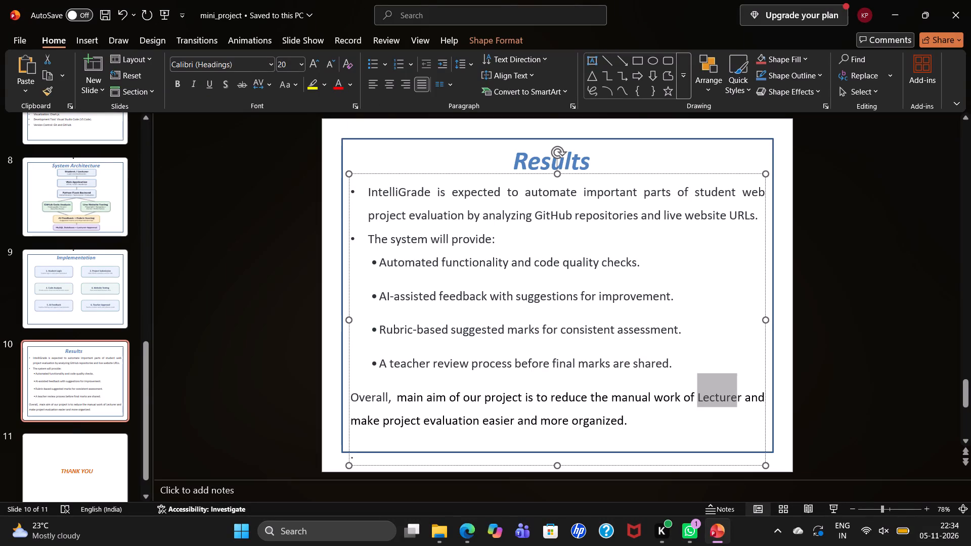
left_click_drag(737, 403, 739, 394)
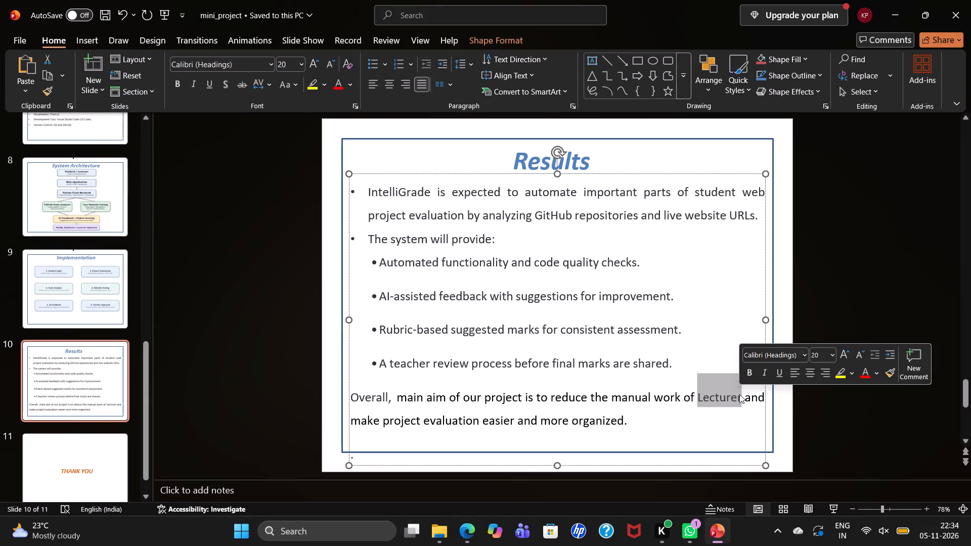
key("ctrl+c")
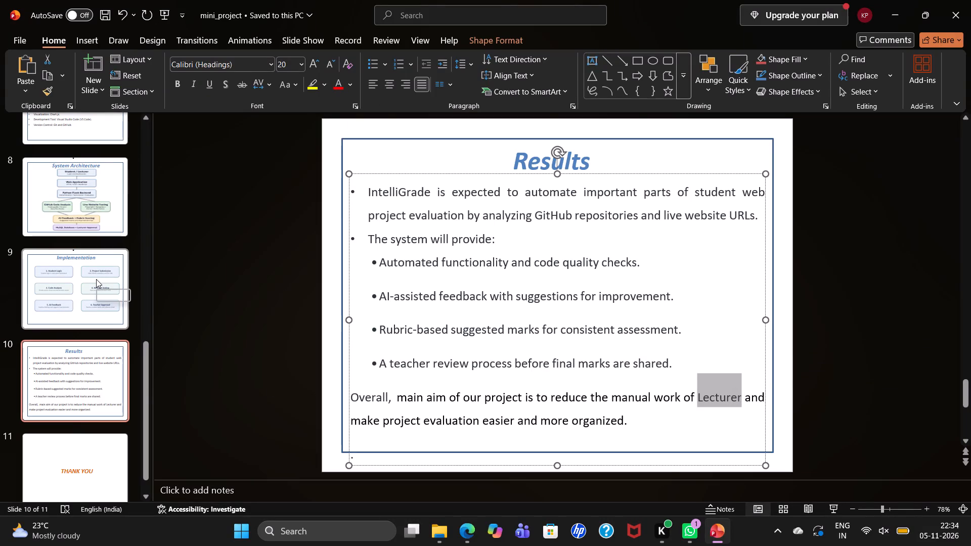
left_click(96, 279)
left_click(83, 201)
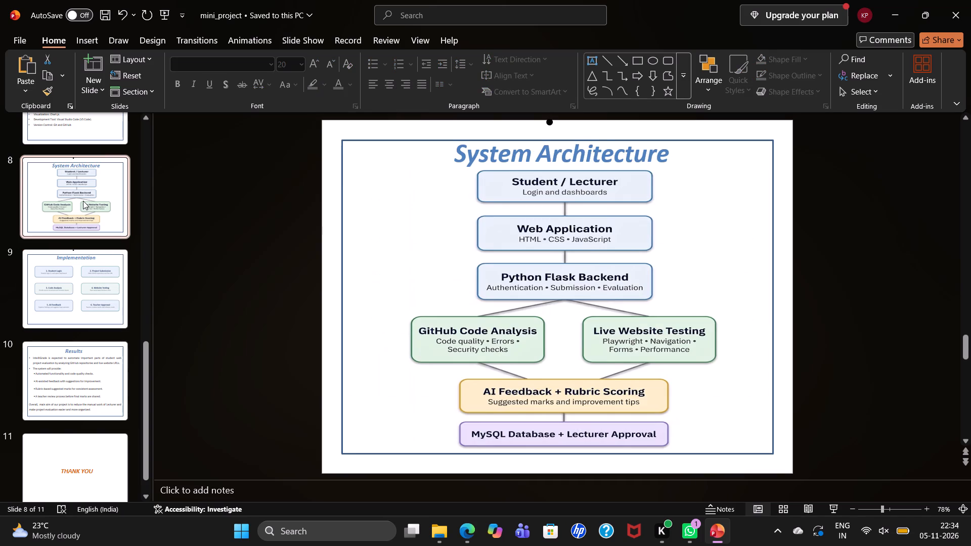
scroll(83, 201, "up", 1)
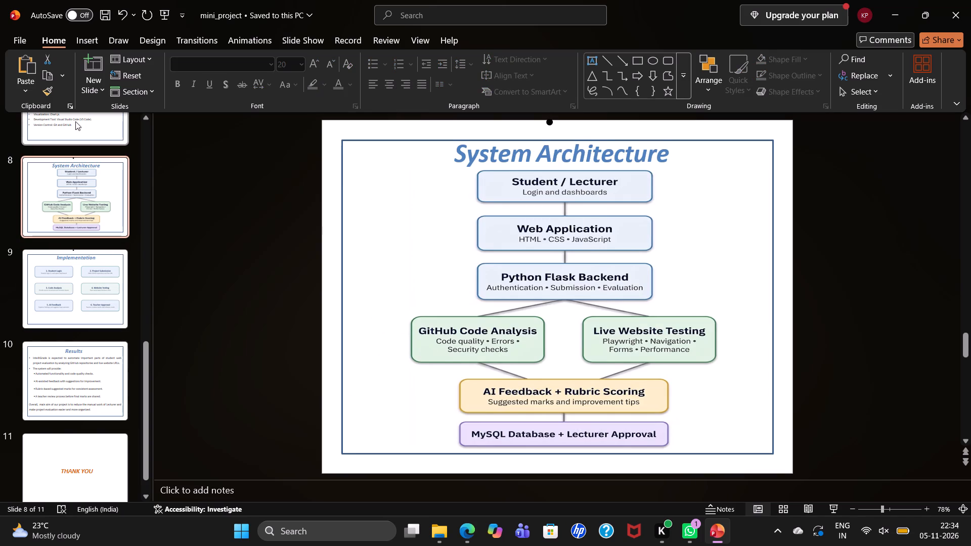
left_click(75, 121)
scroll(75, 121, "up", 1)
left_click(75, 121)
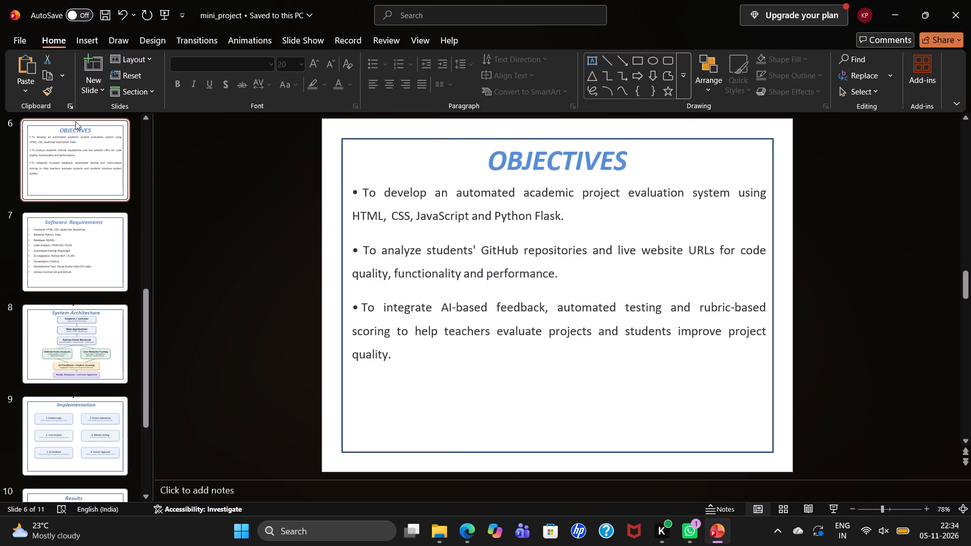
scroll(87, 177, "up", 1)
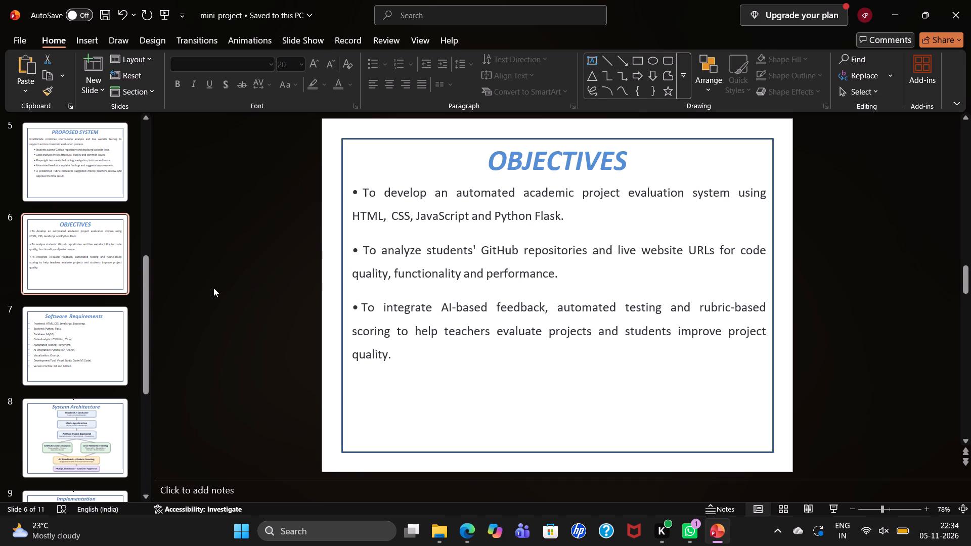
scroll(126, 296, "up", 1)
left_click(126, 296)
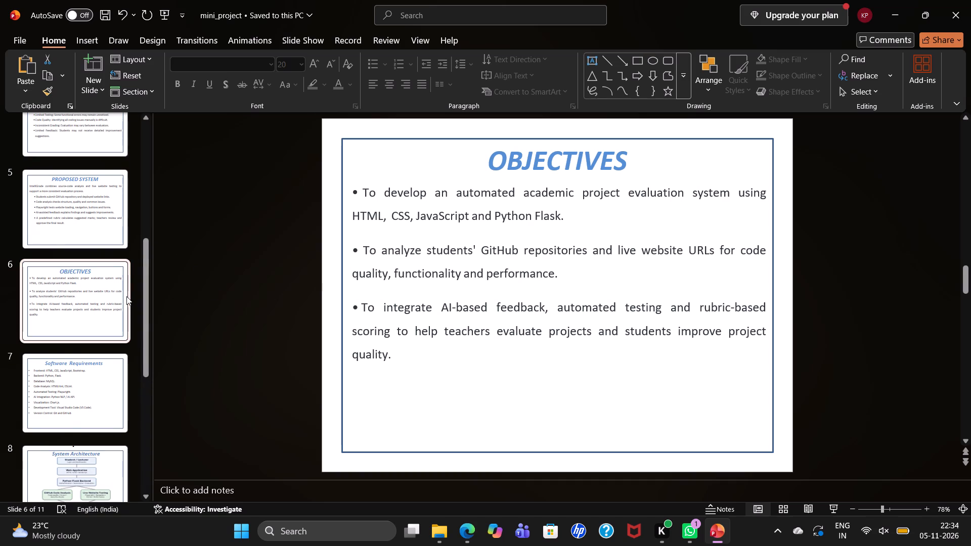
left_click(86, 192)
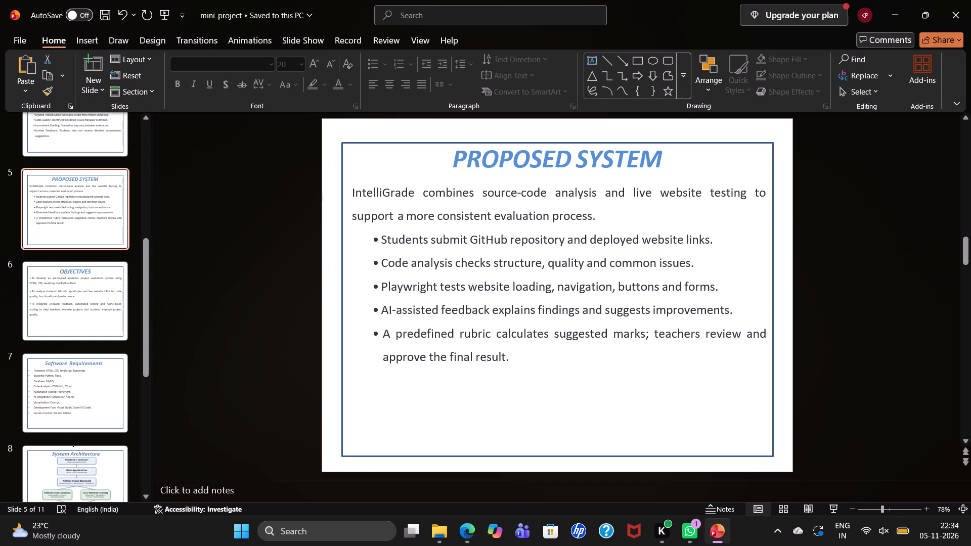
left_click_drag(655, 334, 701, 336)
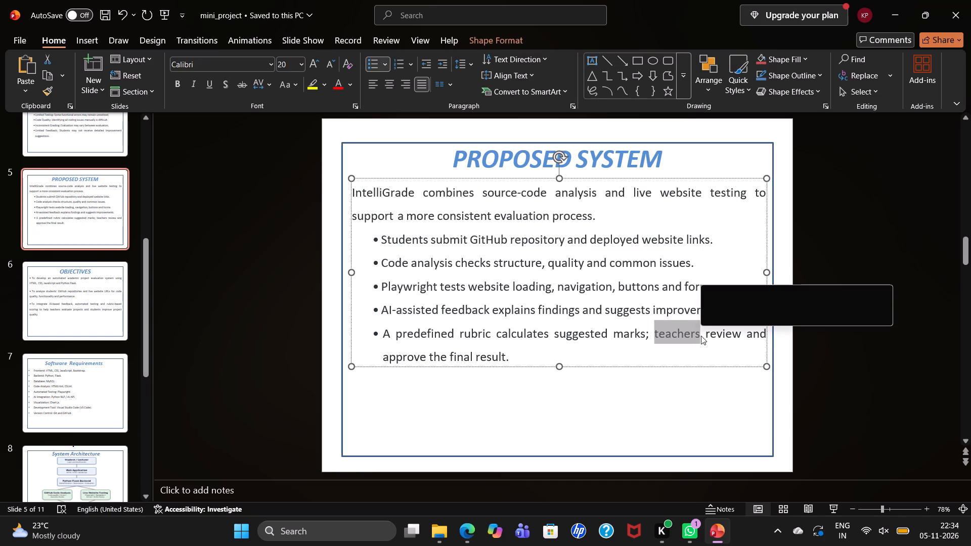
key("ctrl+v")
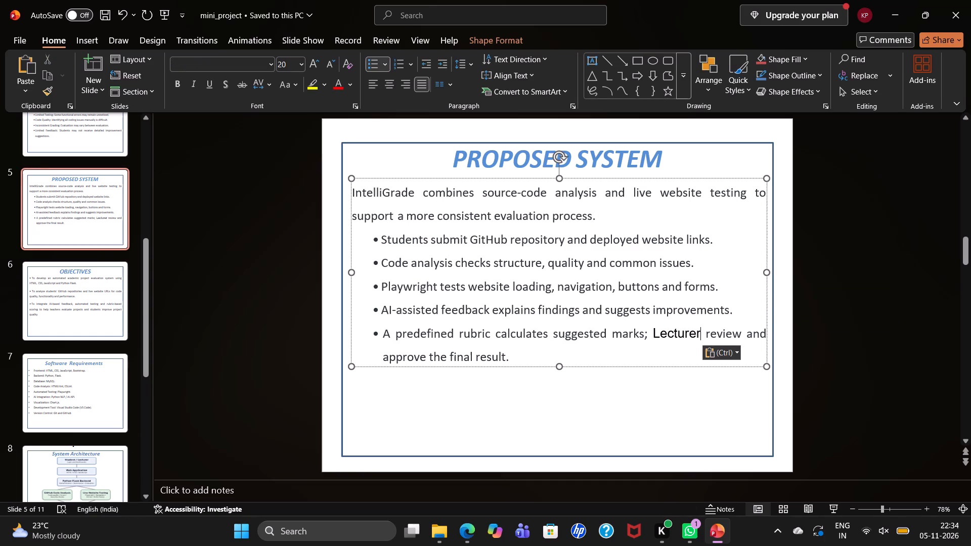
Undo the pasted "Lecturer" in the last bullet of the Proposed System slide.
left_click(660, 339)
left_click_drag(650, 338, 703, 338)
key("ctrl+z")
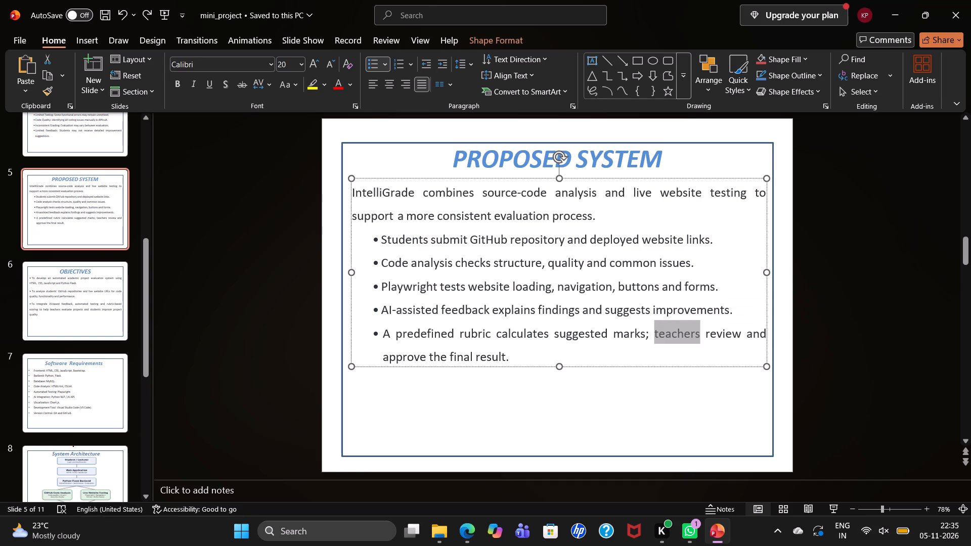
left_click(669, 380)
Review the System Architecture, Results, Implementation and Software Requirements slides, checking their wording and diagrams.
scroll(610, 405, "down", 2)
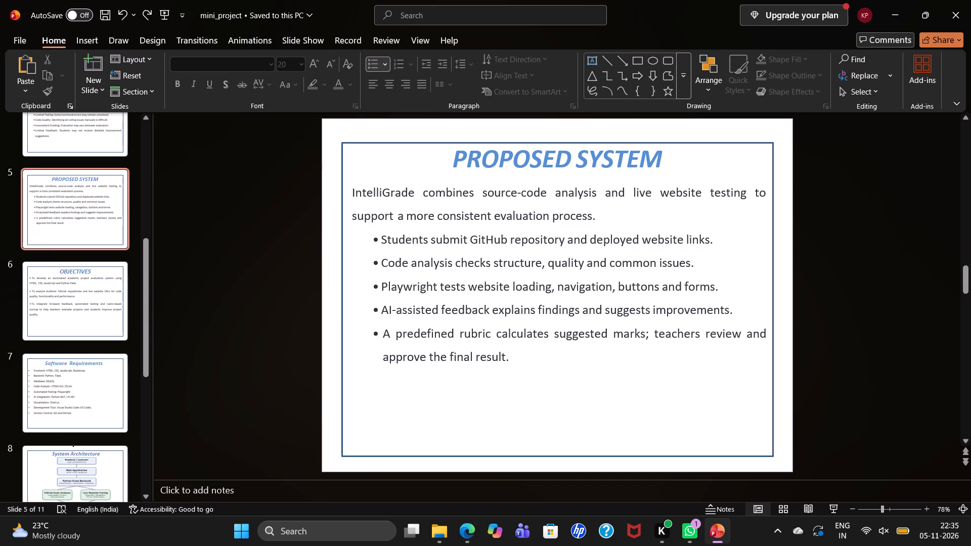
scroll(610, 405, "down", 1)
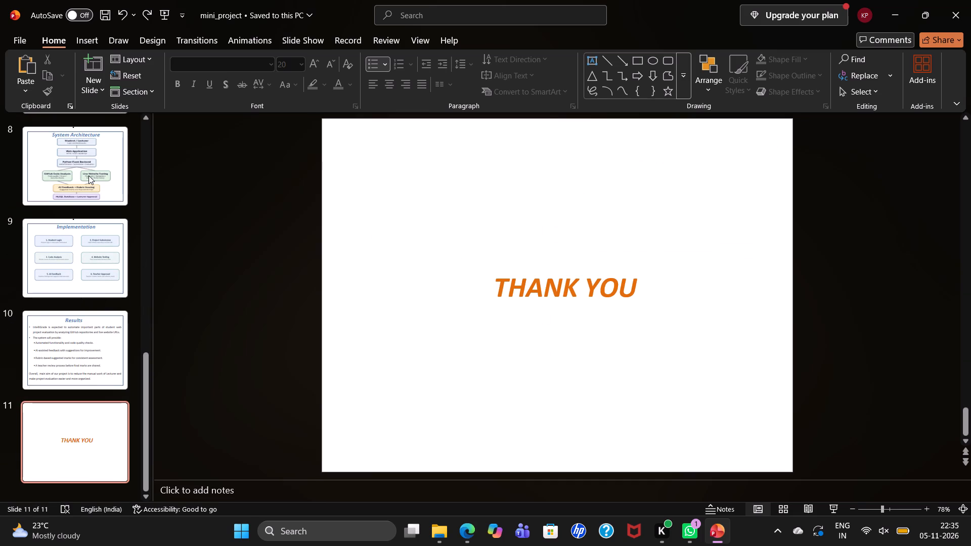
left_click(89, 175)
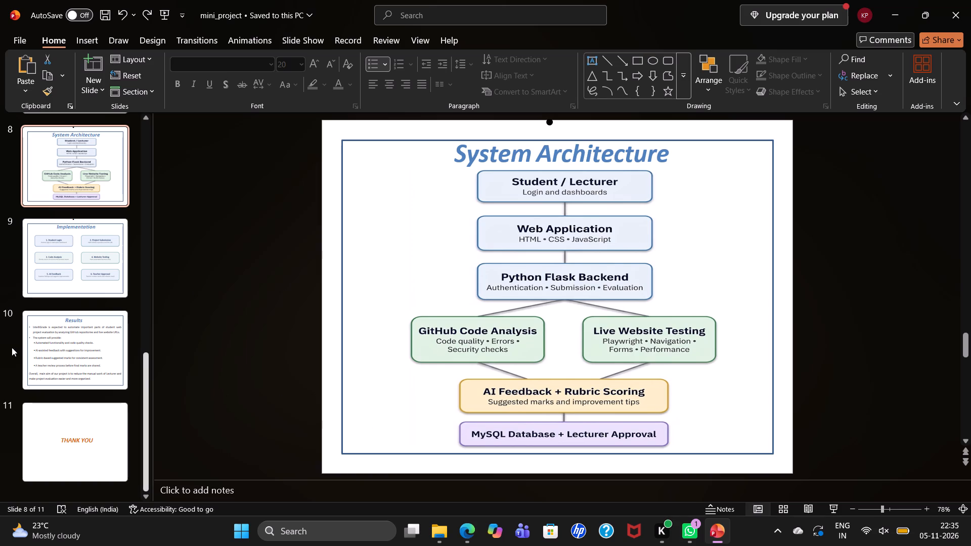
left_click(73, 344)
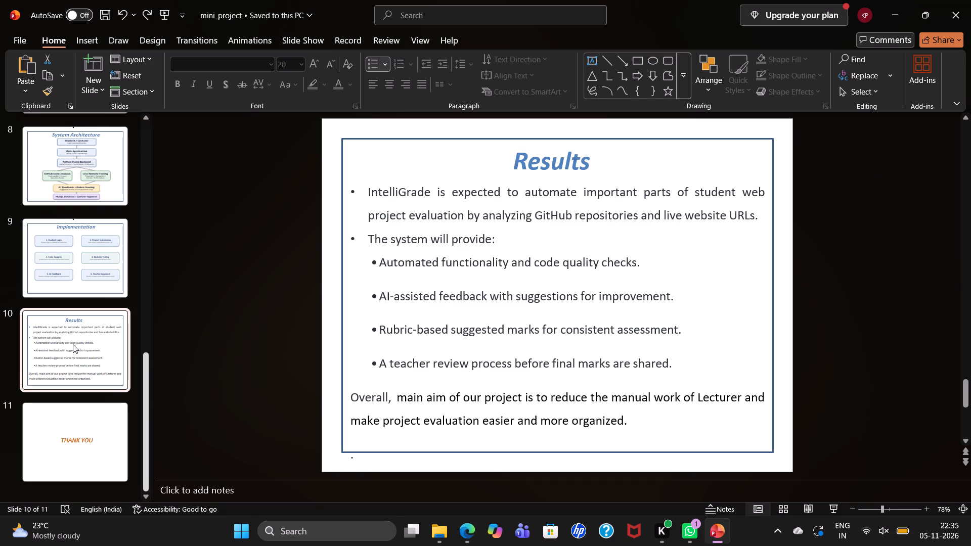
left_click(76, 268)
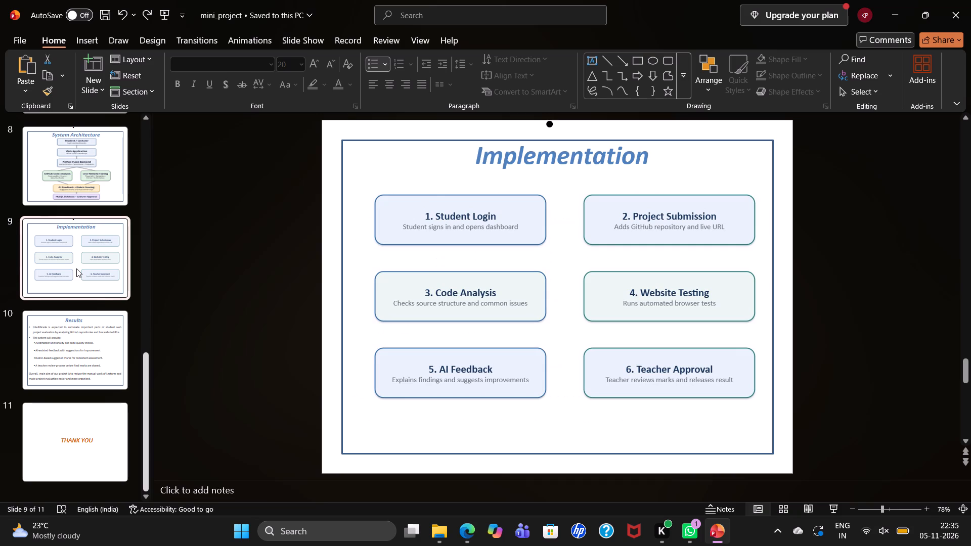
left_click(69, 156)
scroll(69, 156, "up", 1)
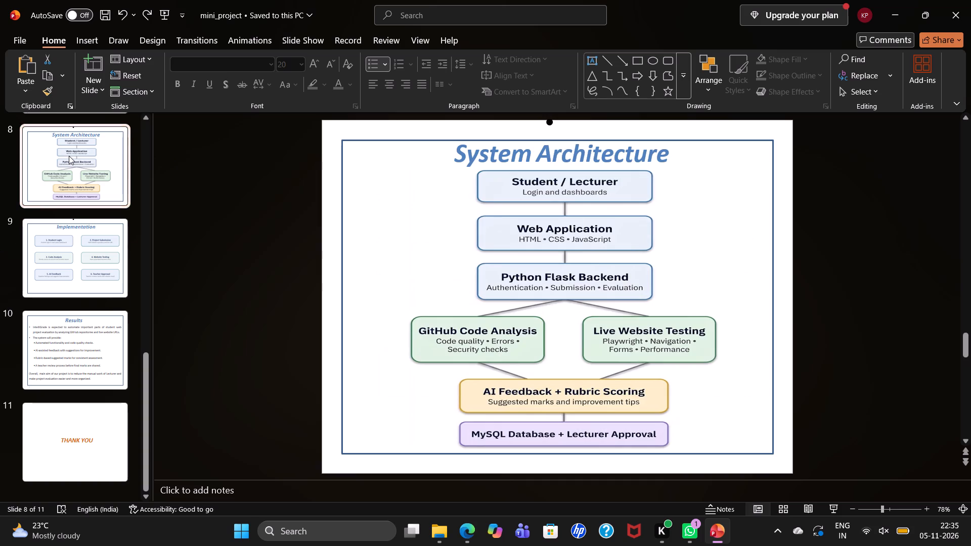
scroll(69, 156, "up", 1)
left_click(69, 156)
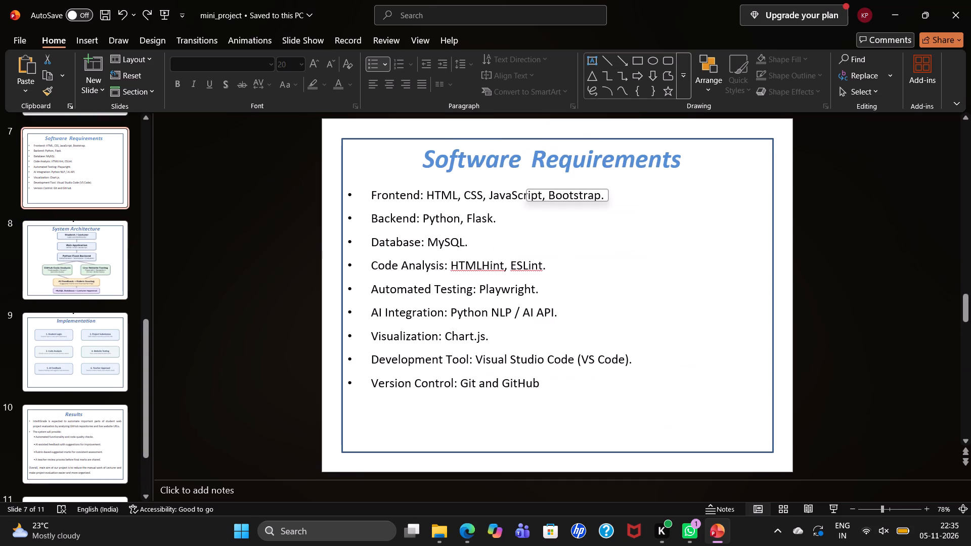
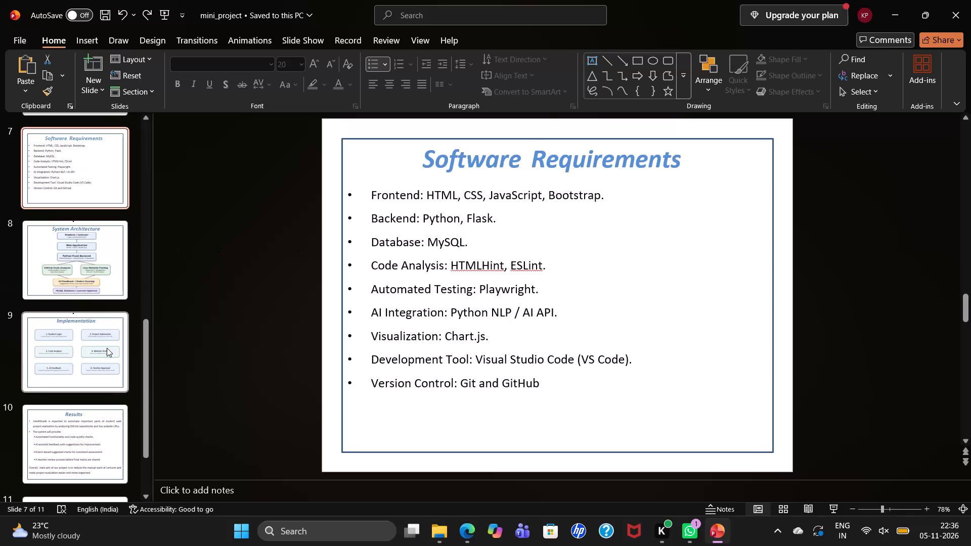
Open the Implementation slide to examine the wording of its six-box workflow diagram.
left_click(107, 348)
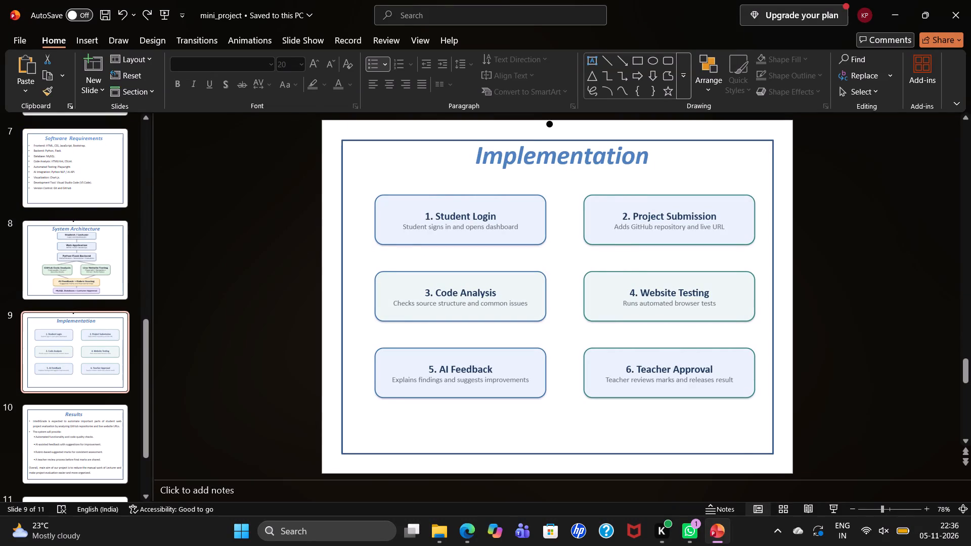
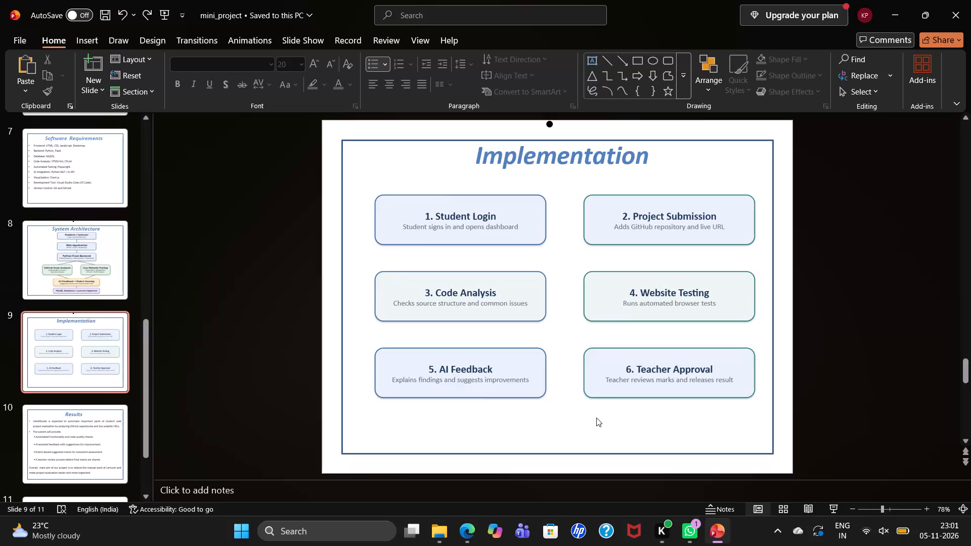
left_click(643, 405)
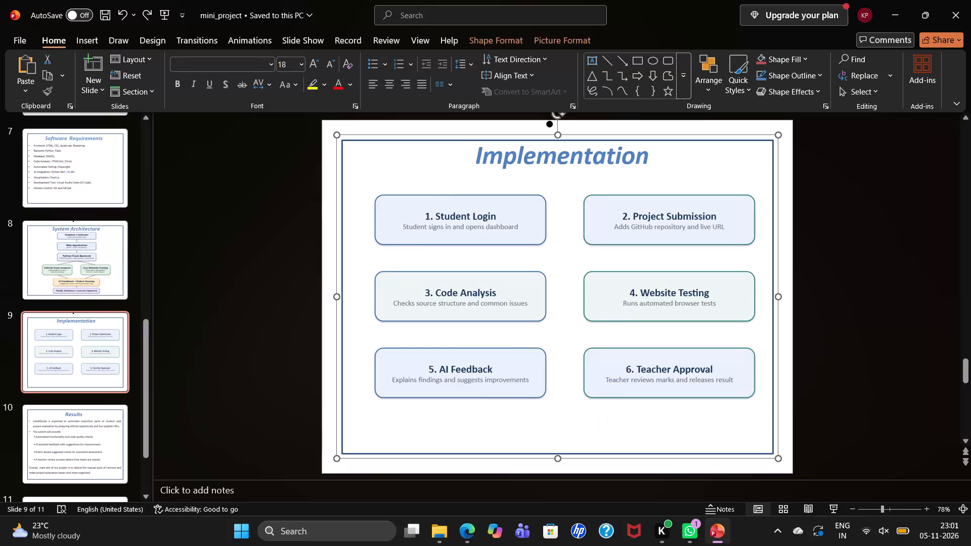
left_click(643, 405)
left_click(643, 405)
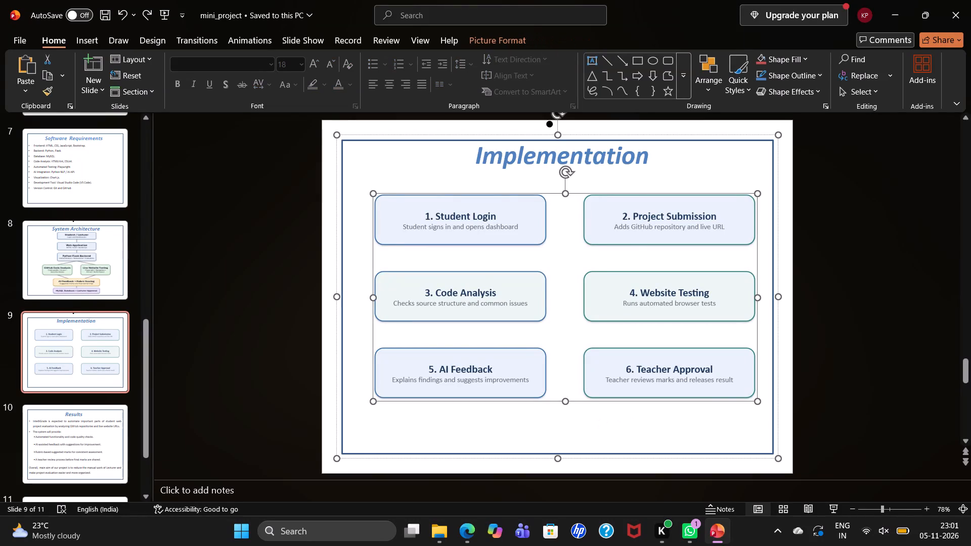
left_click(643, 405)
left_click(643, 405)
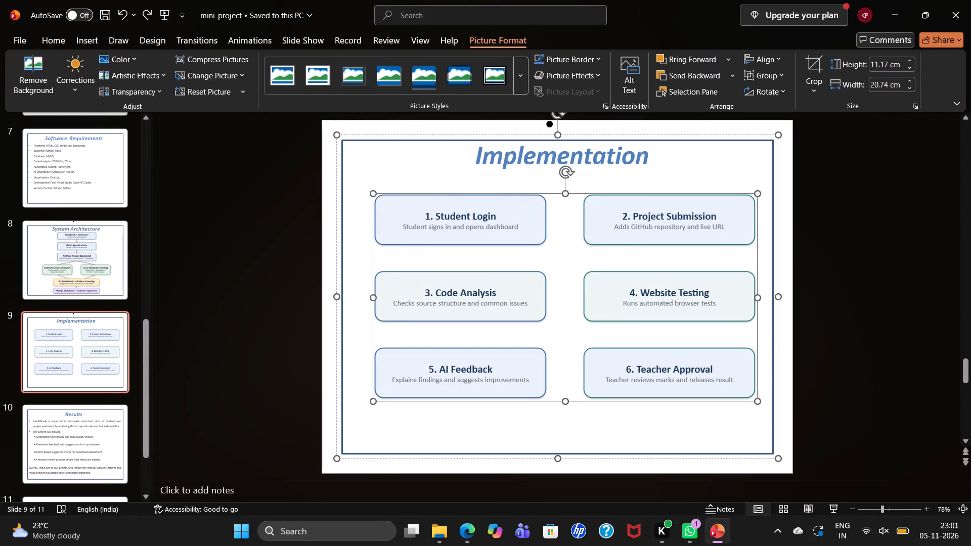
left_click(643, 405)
Start saving the mini_project presentation with Save As, choosing the Downloads folder on this PC as the location.
left_click(12, 39)
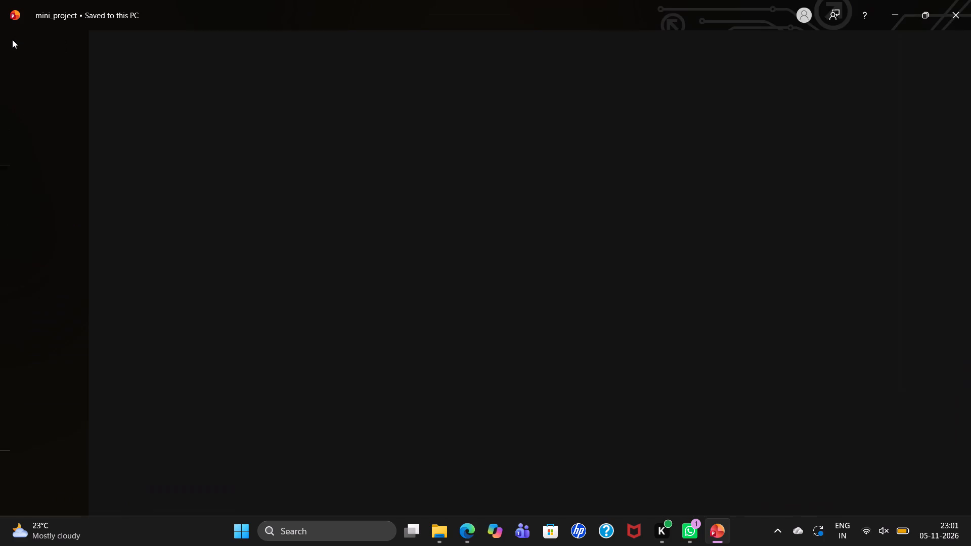
left_click(61, 229)
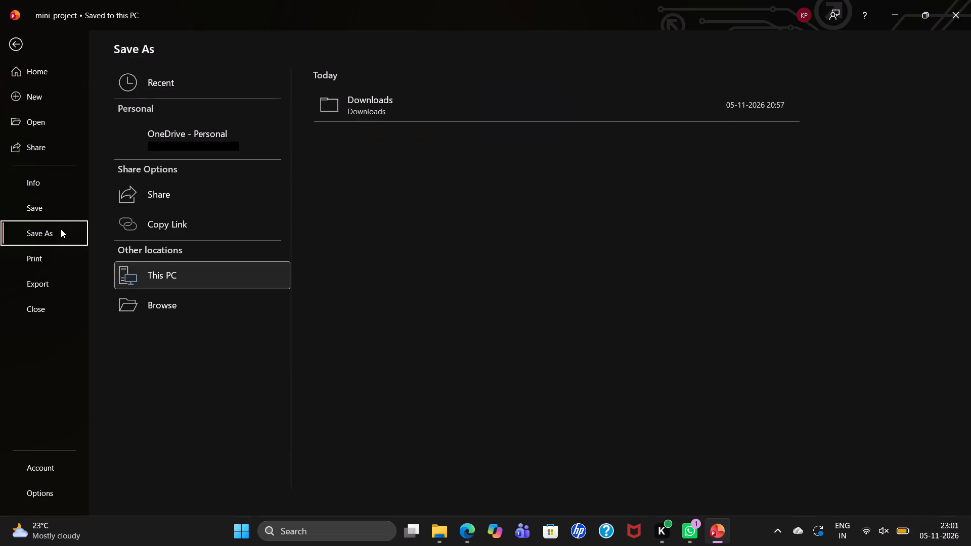
left_click(370, 135)
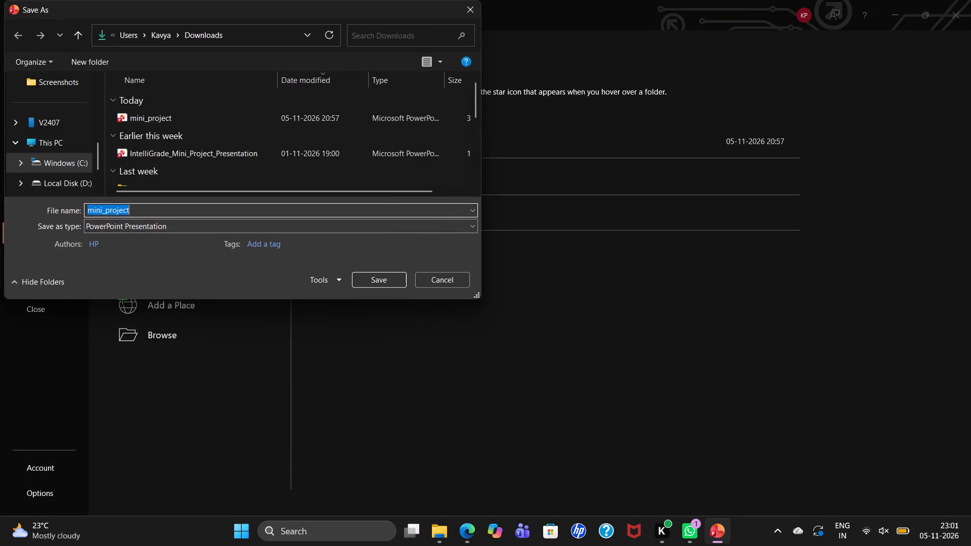
Save the deck as PowerPoint presentation mini_project in Downloads, replacing the existing file.
left_click(396, 282)
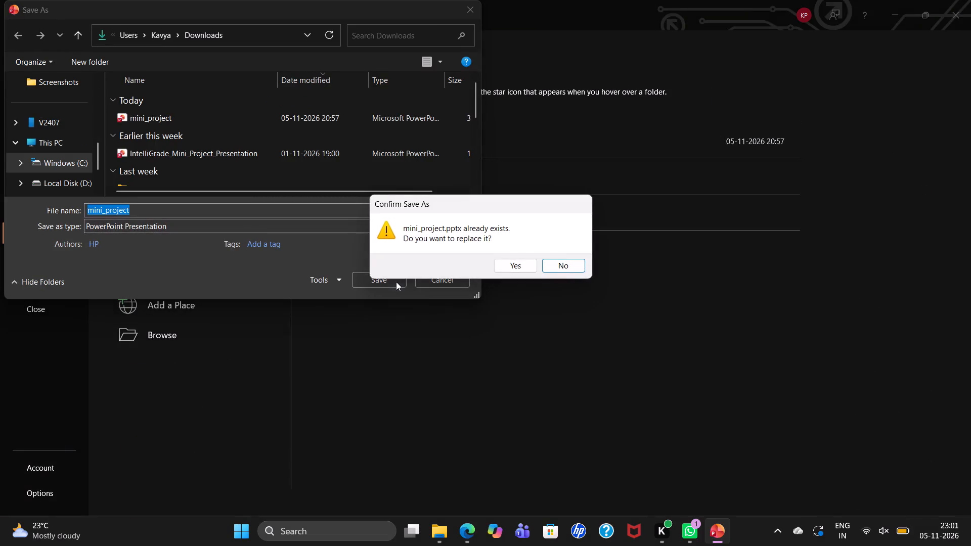
left_click(524, 262)
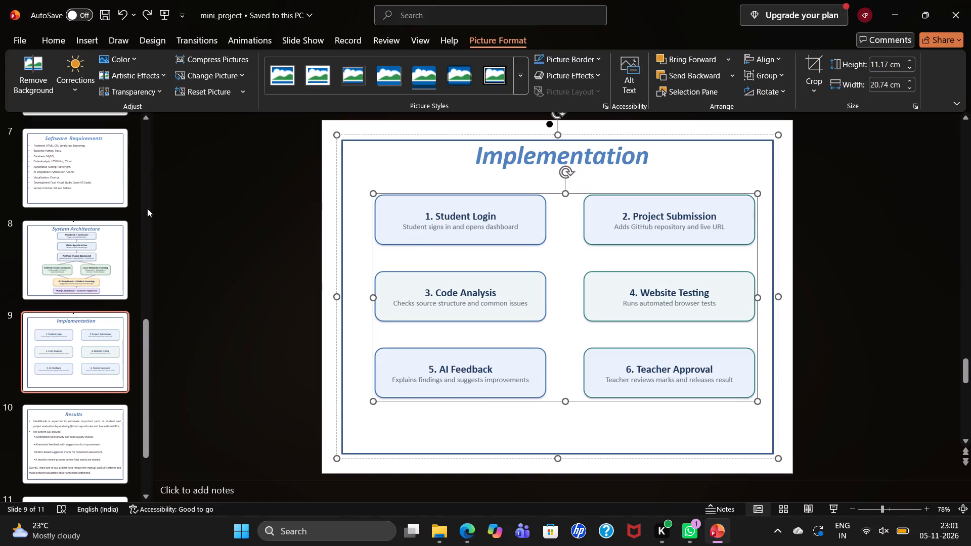
Save a PDF copy of the deck as mini_project in Downloads, replacing the existing PDF.
left_click(17, 38)
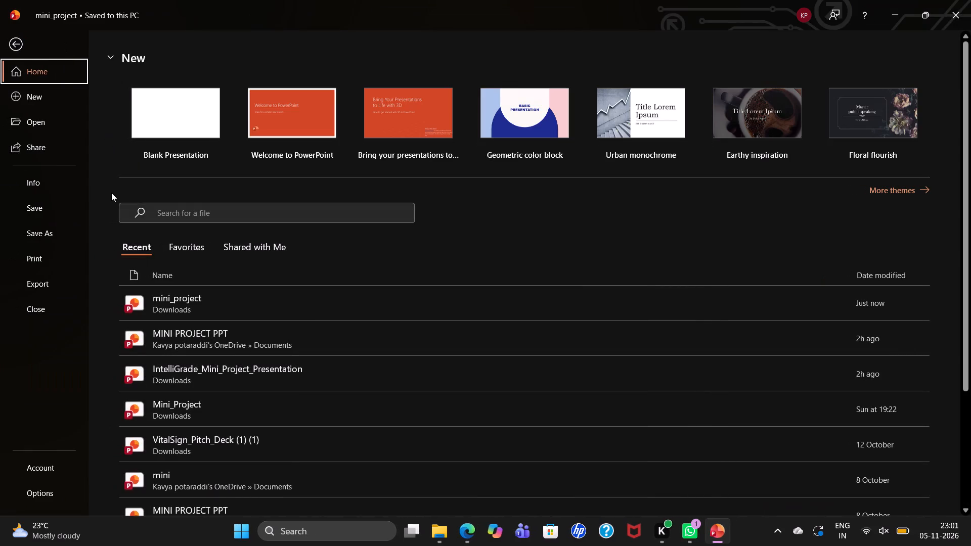
left_click(46, 233)
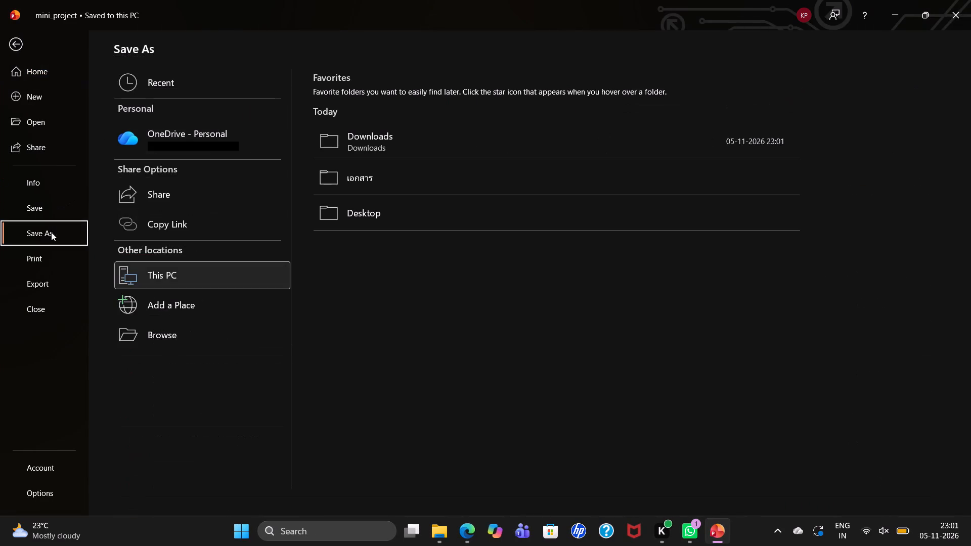
left_click(424, 143)
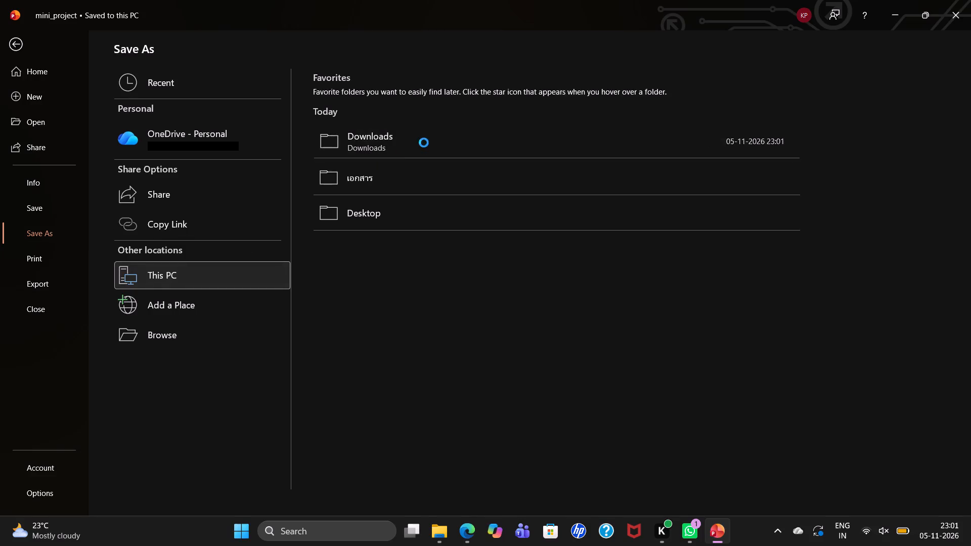
left_click(208, 225)
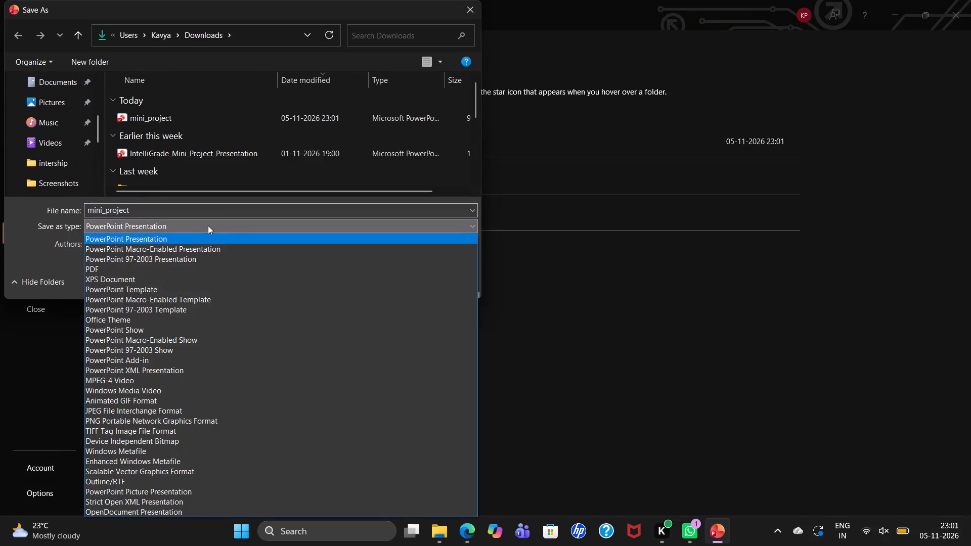
left_click(141, 269)
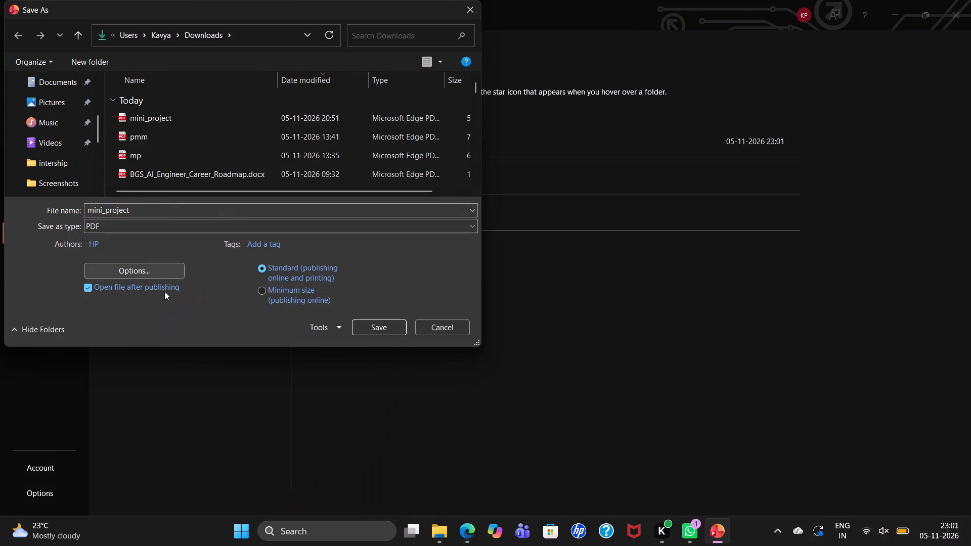
left_click(380, 318)
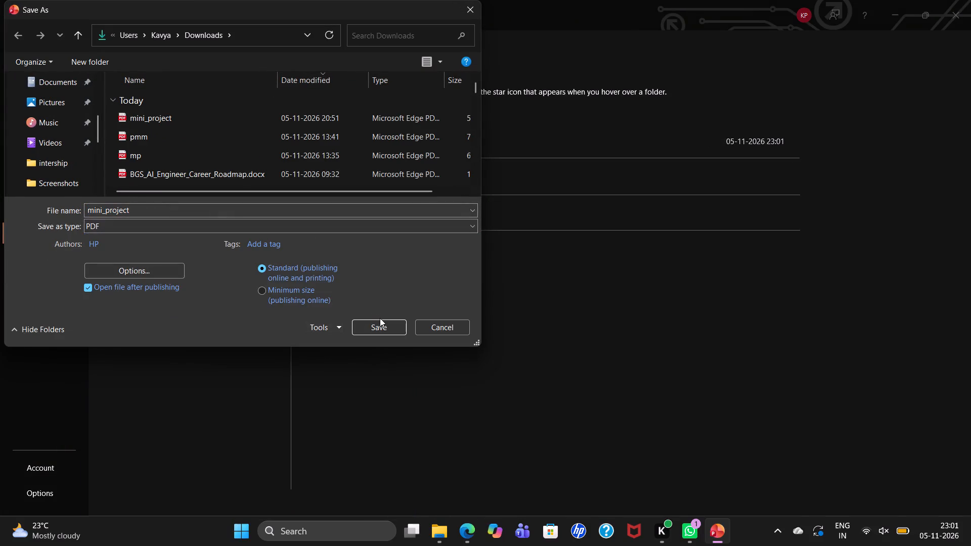
left_click(380, 324)
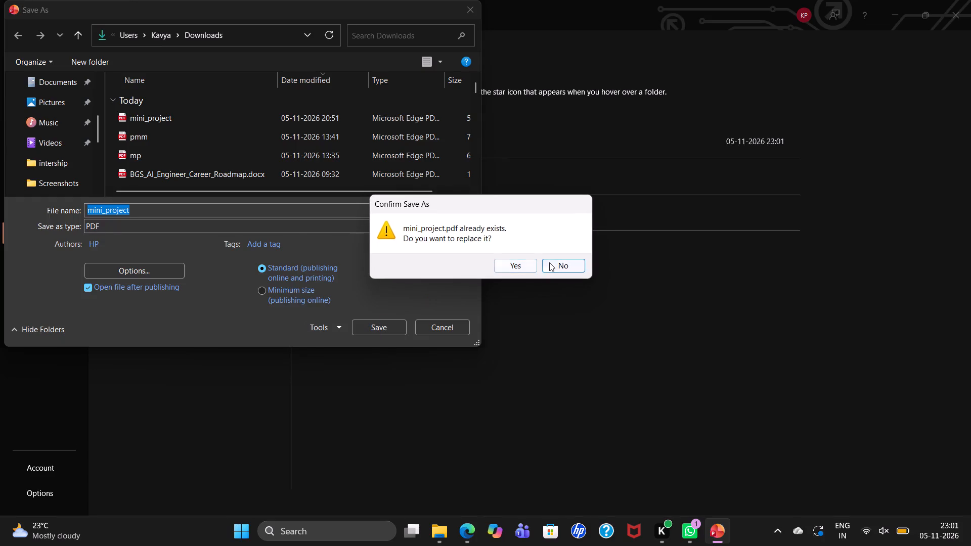
left_click(510, 265)
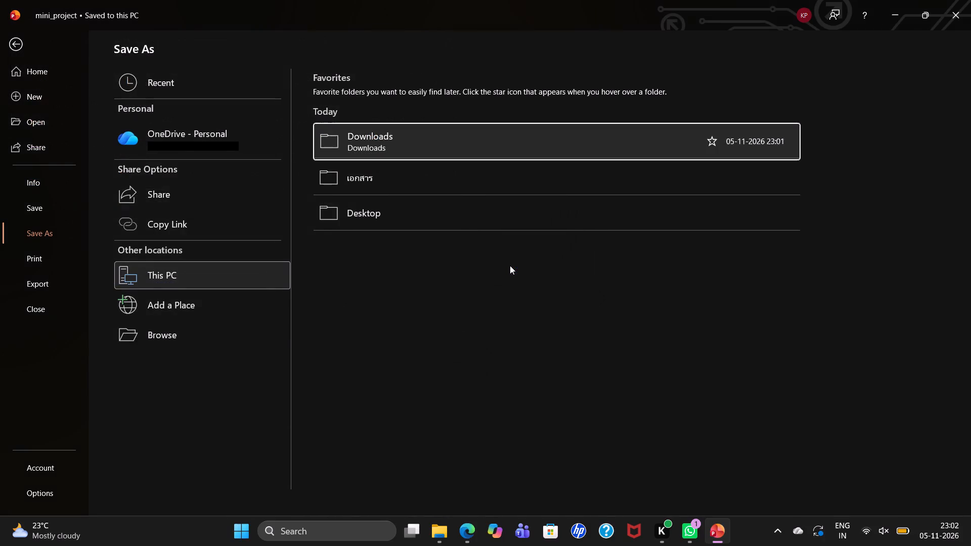
scroll(402, 385, "right", 5)
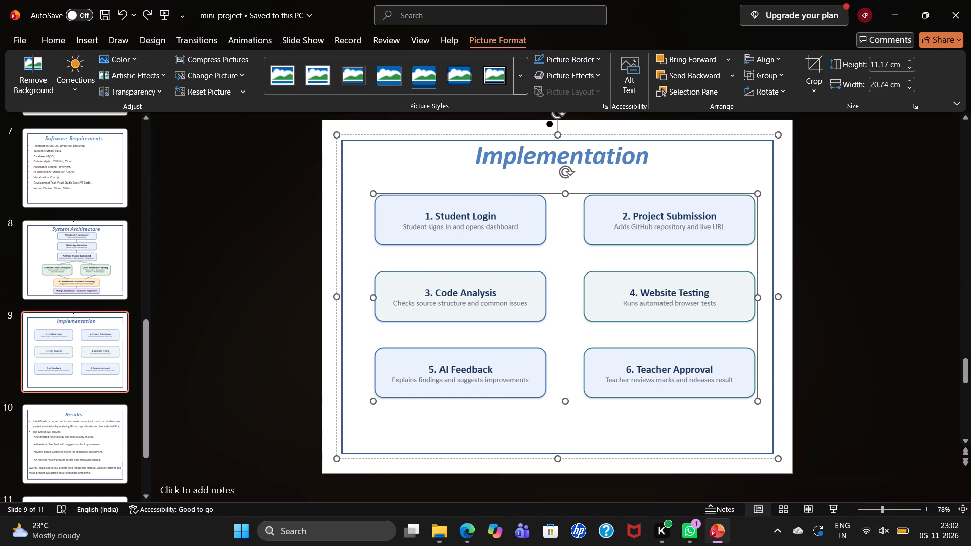
Run the slide show from the title slide through to the closing Thank You slide to review every slide.
left_click(70, 372)
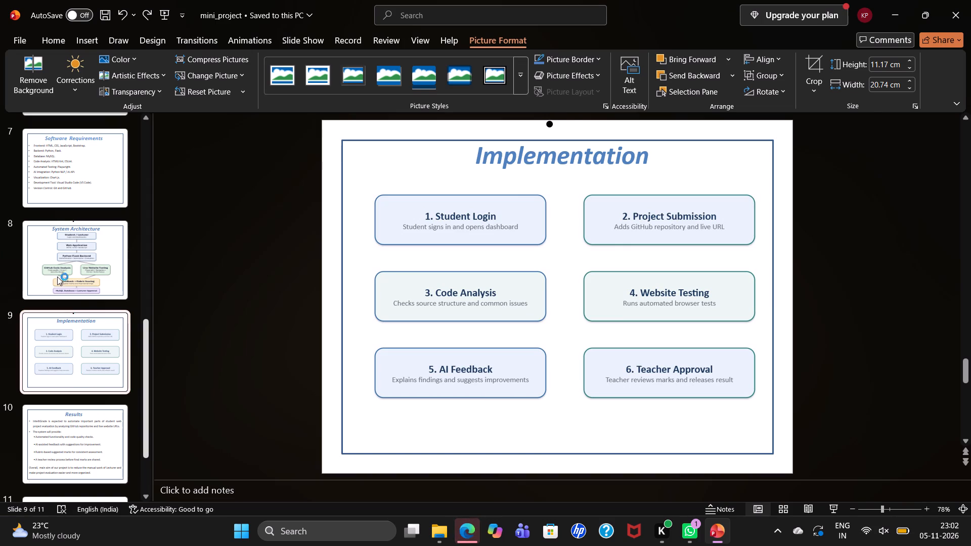
left_click(57, 276)
scroll(57, 276, "up", 2)
left_click(57, 276)
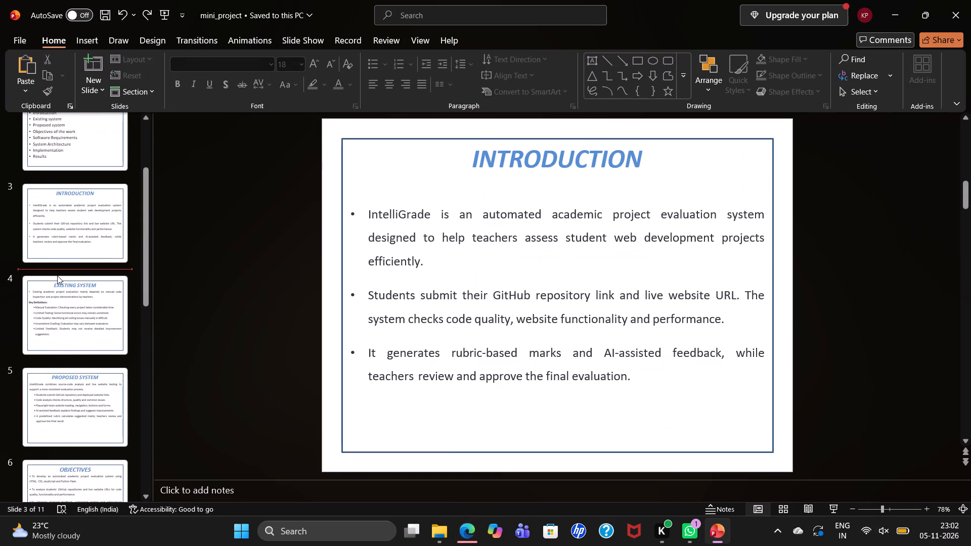
scroll(57, 276, "up", 13)
left_click(57, 276)
scroll(57, 276, "up", 1)
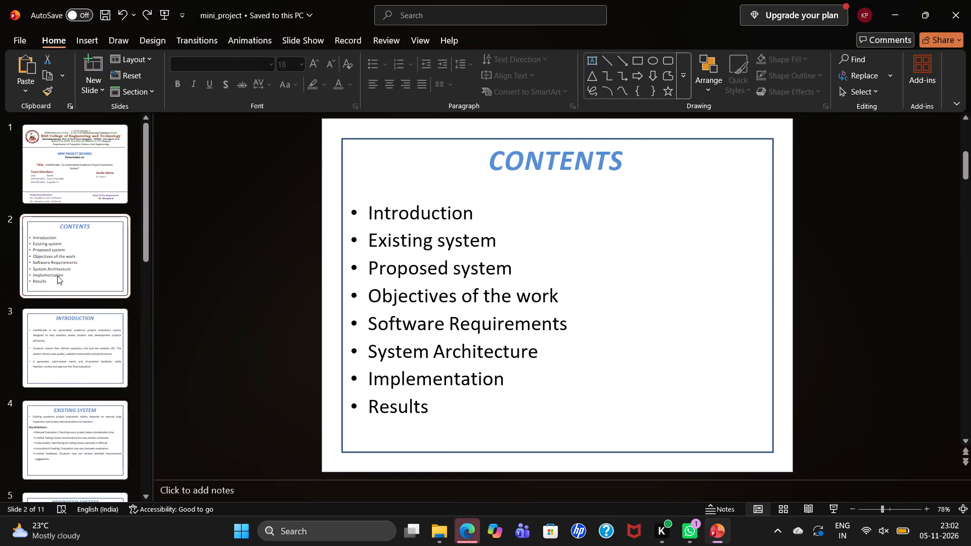
left_click(55, 165)
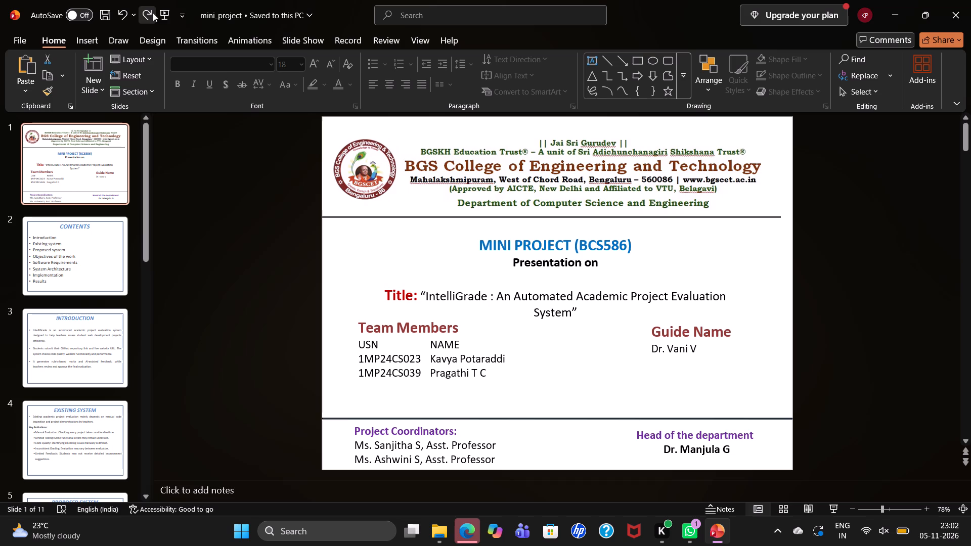
left_click(166, 12)
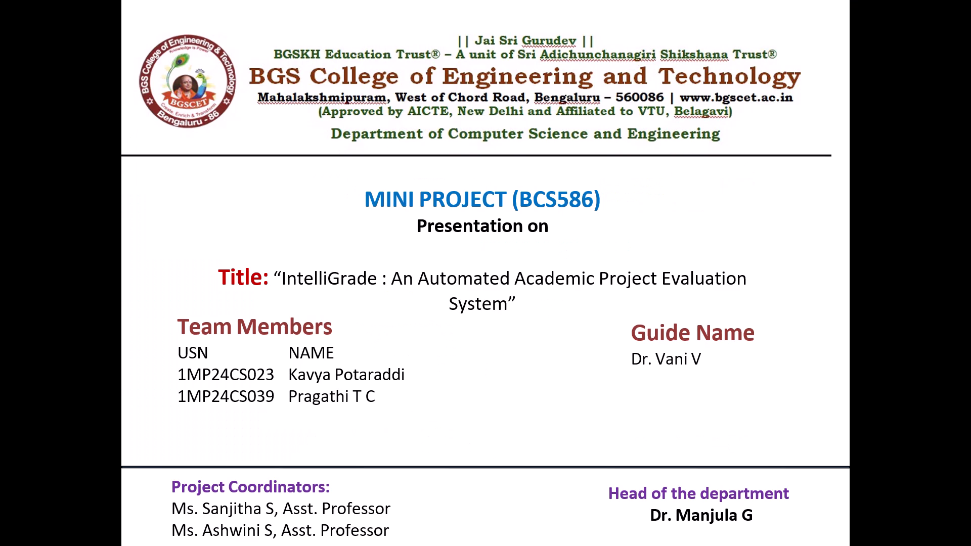
key("Down")
key("Down")
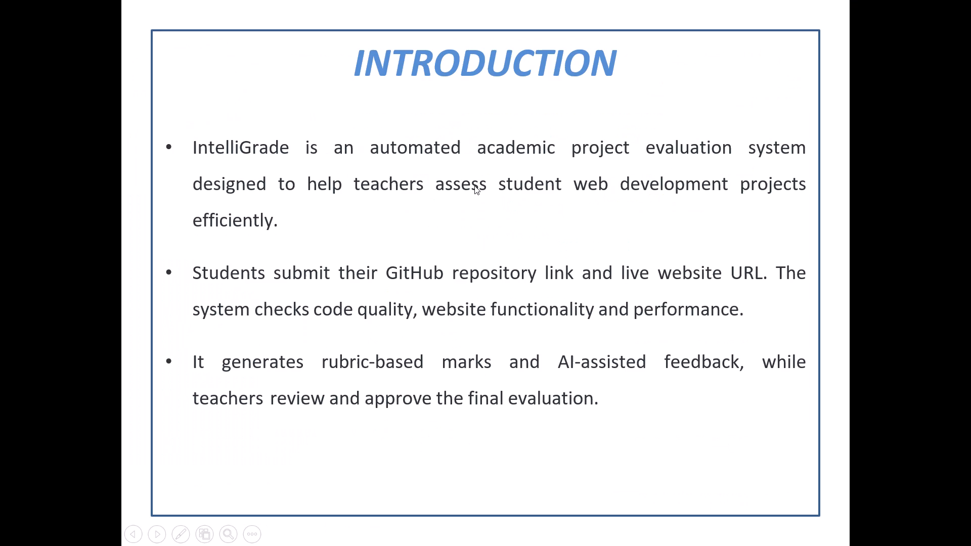
key("Down")
key("Down")
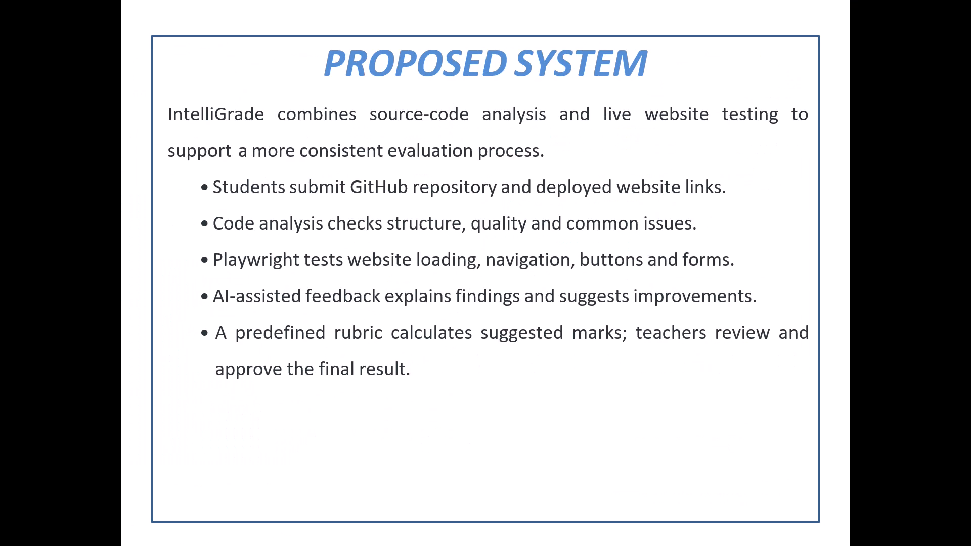
key("Down")
key("Down")
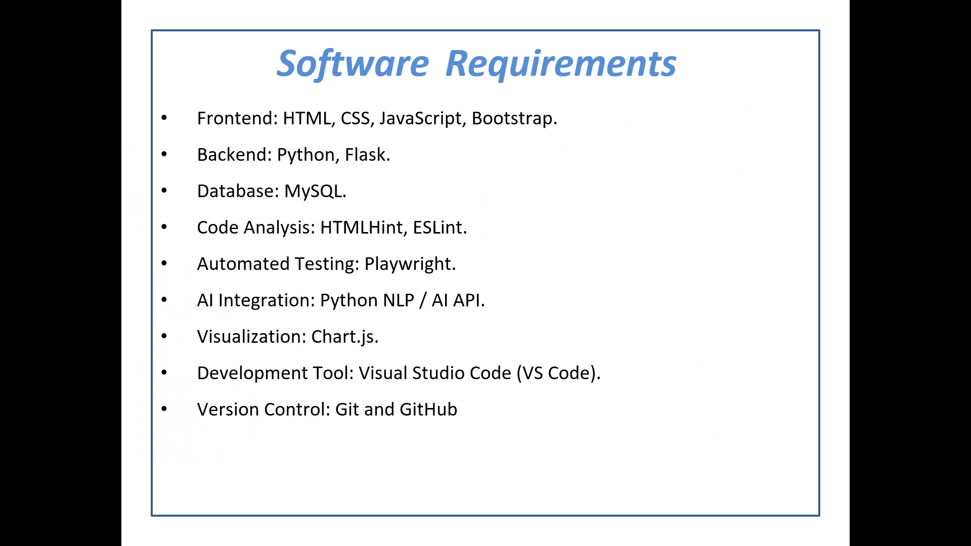
key("Down")
key("Down")
key("Down")
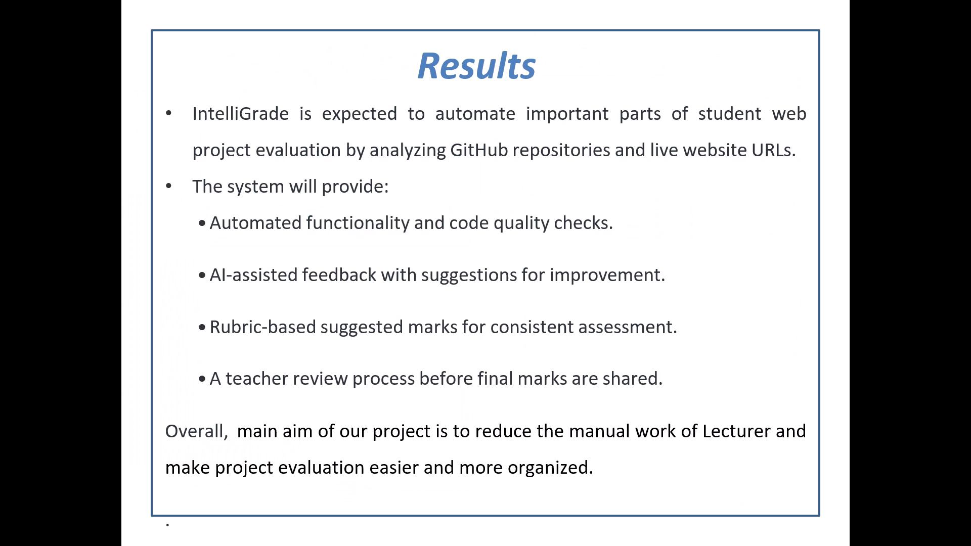
key("Down")
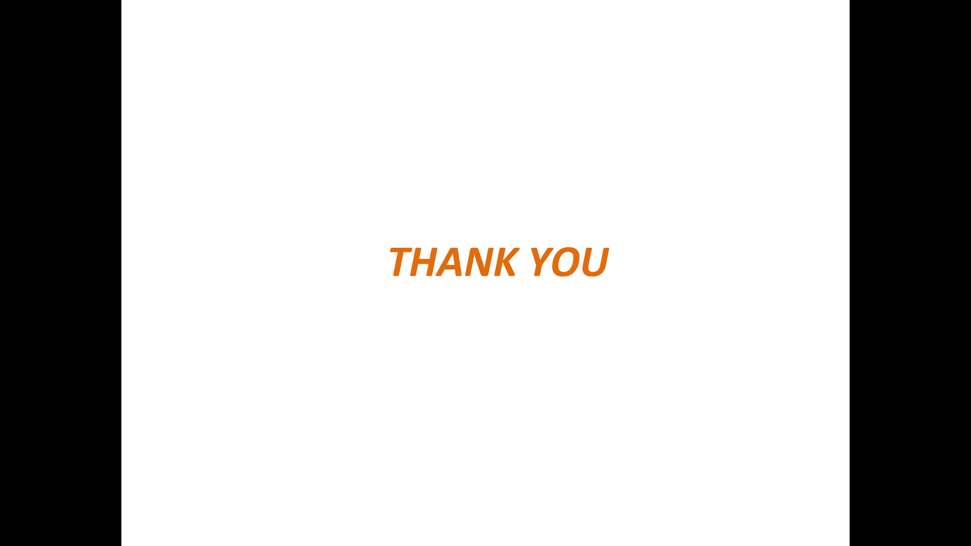
Exit the slide show, return to the Software Requirements slide and try to copy text from its bullet list.
key("Escape")
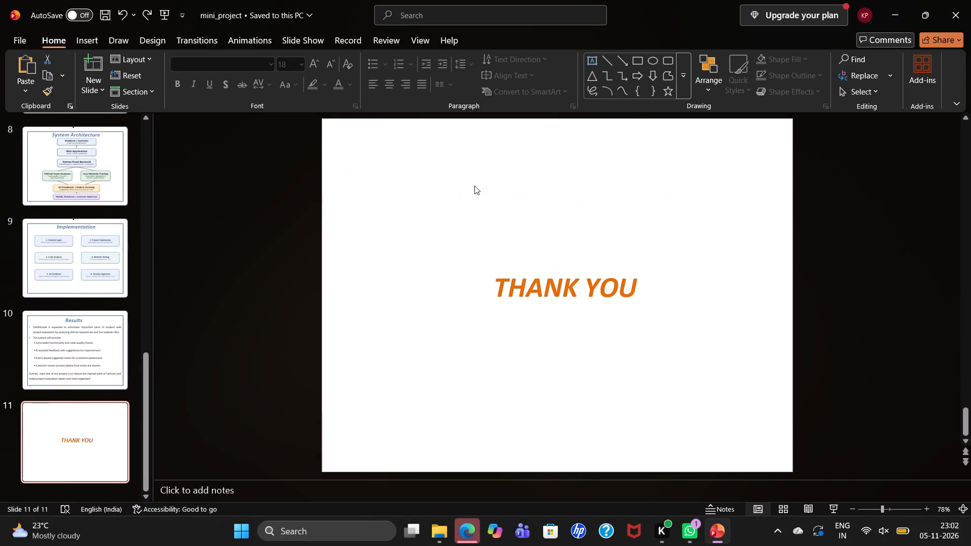
left_click(95, 239)
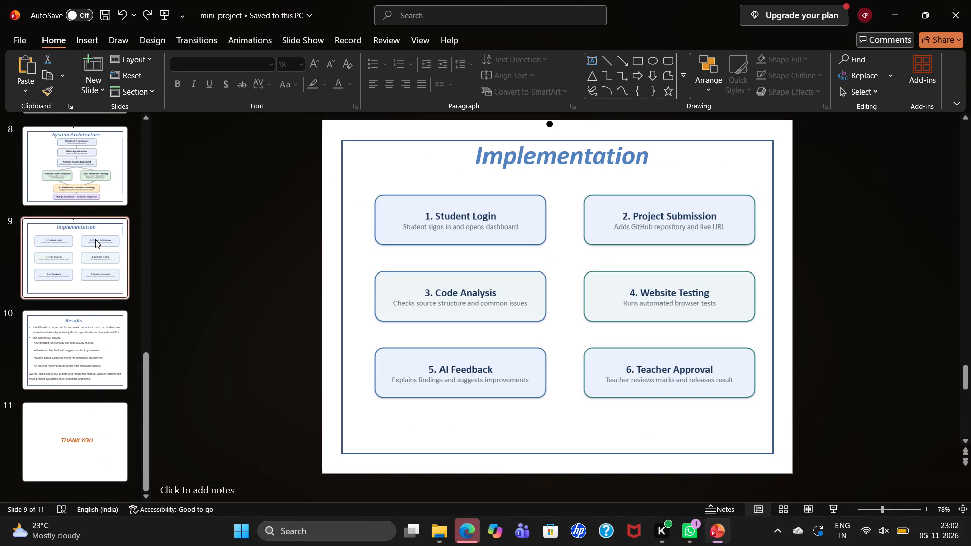
left_click(89, 186)
scroll(89, 186, "up", 1)
left_click(89, 186)
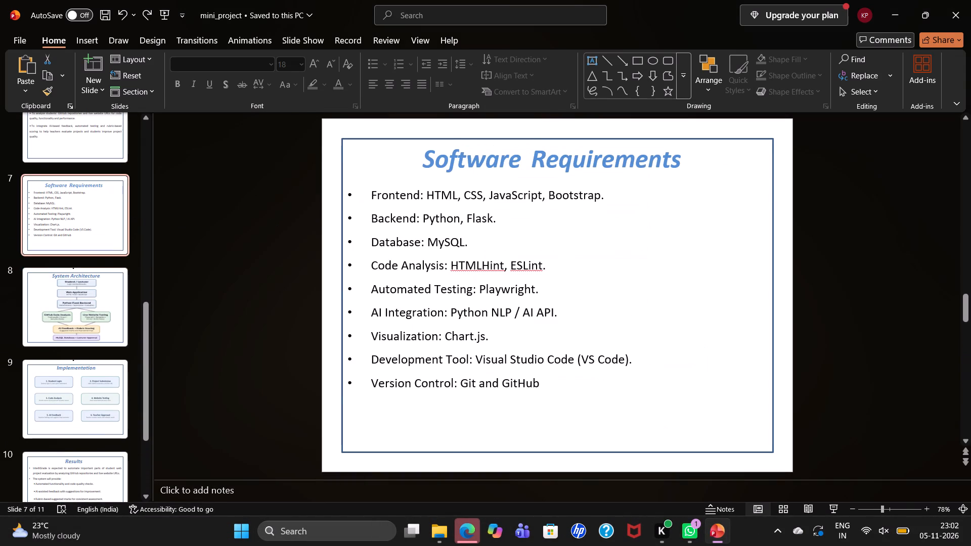
left_click(405, 217)
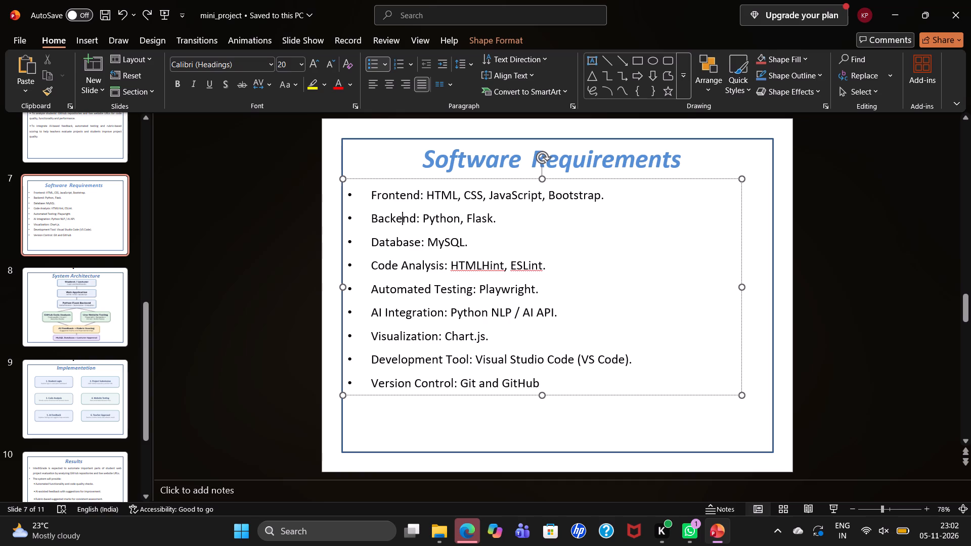